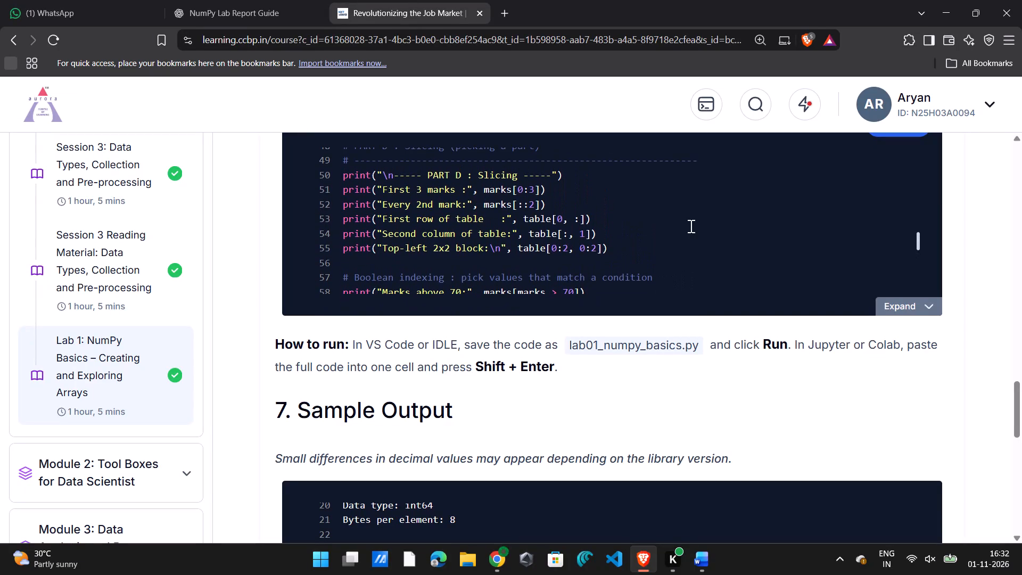
Read through the slicing, data type conversion and reshaping parts of the Lab 1 Python code on the course page.
{"action": "scroll", "coordinate": [690, 226], "scroll_direction": "down", "scroll_amount": 1}
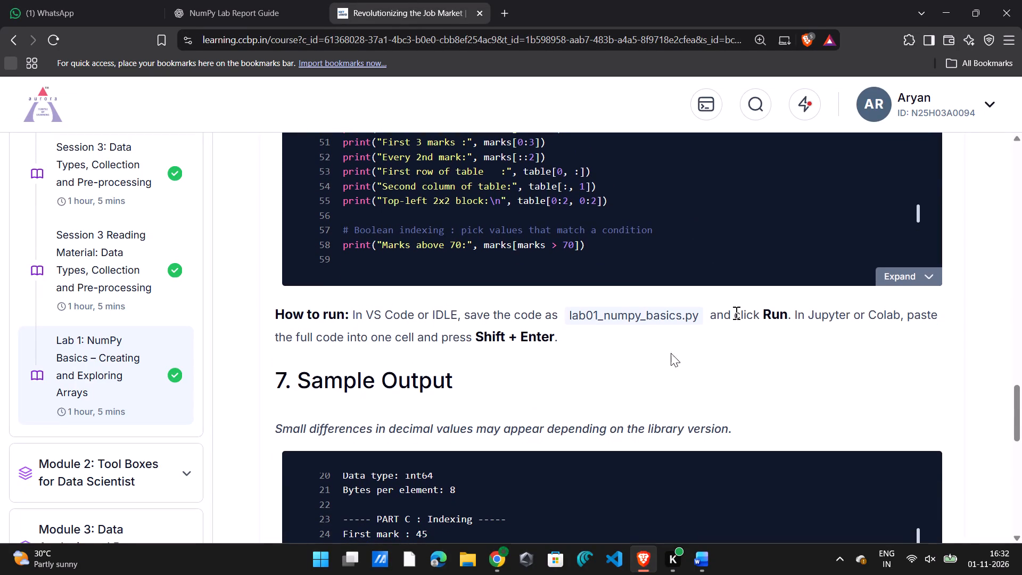
{"action": "scroll", "coordinate": [627, 365], "scroll_direction": "up", "scroll_amount": 1}
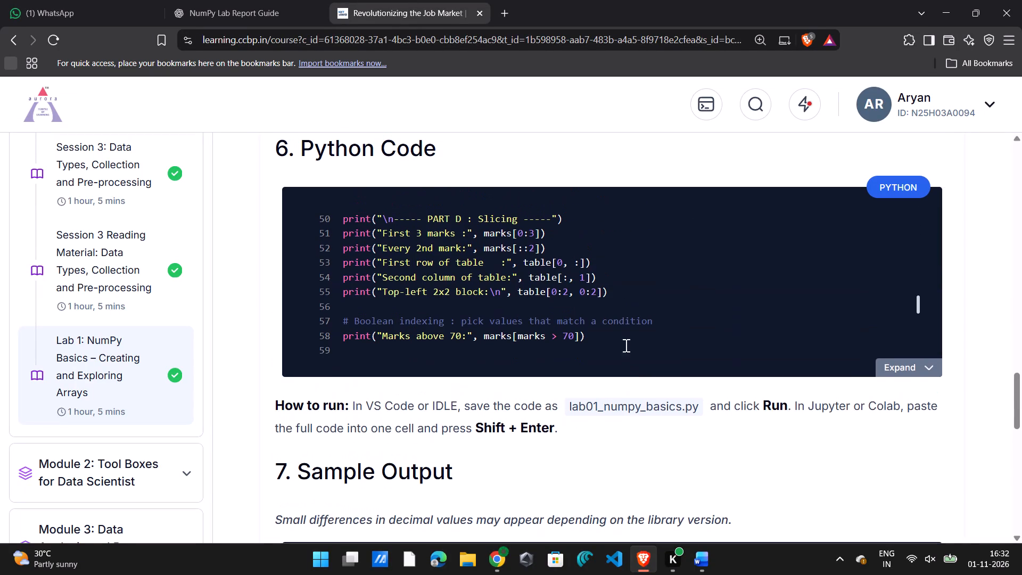
{"action": "scroll", "coordinate": [618, 274], "scroll_direction": "down", "scroll_amount": 1}
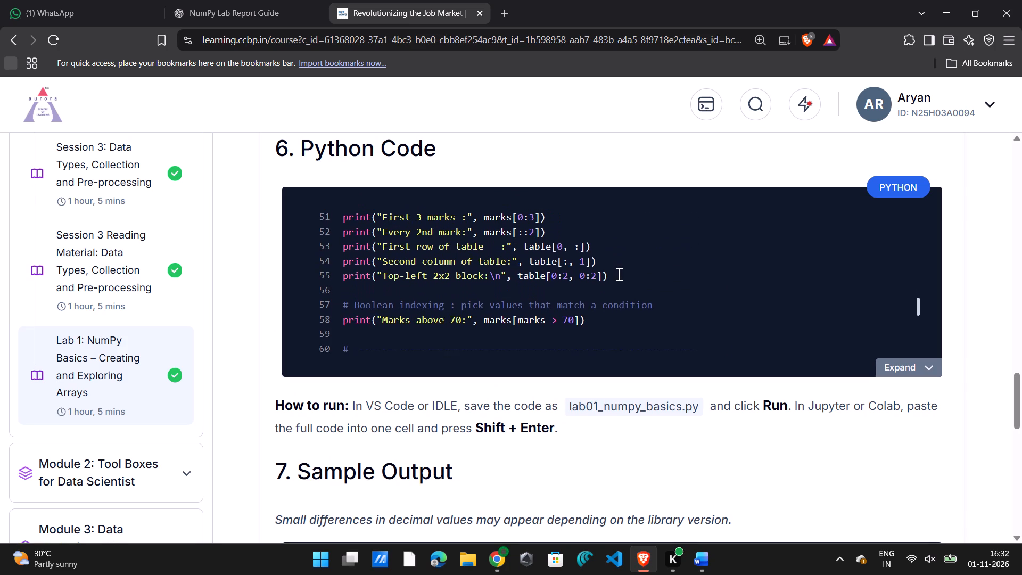
{"action": "scroll", "coordinate": [618, 274], "scroll_direction": "up", "scroll_amount": 1}
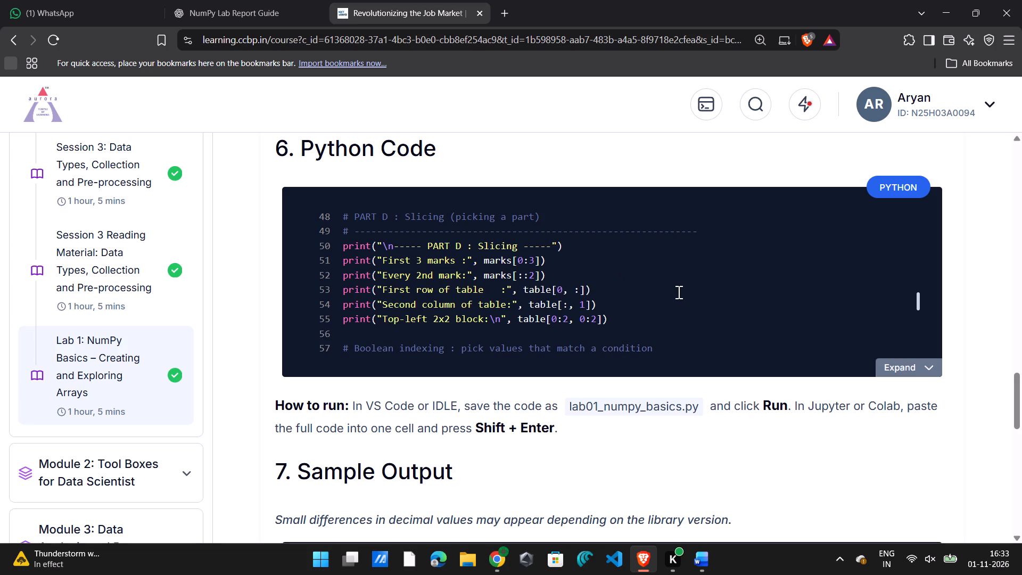
{"action": "scroll", "coordinate": [678, 292], "scroll_direction": "down", "scroll_amount": 4}
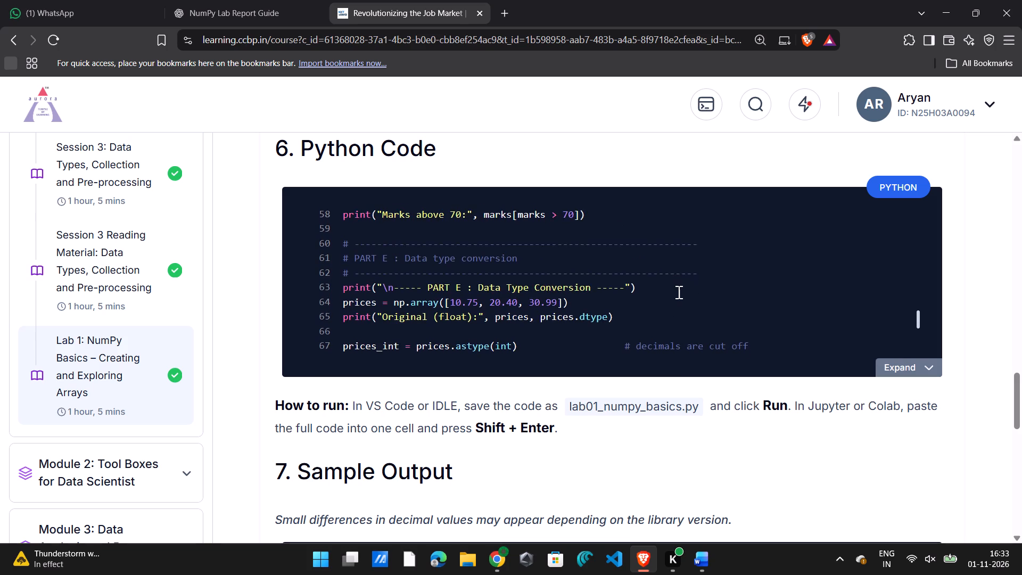
{"action": "scroll", "coordinate": [678, 292], "scroll_direction": "down", "scroll_amount": 7}
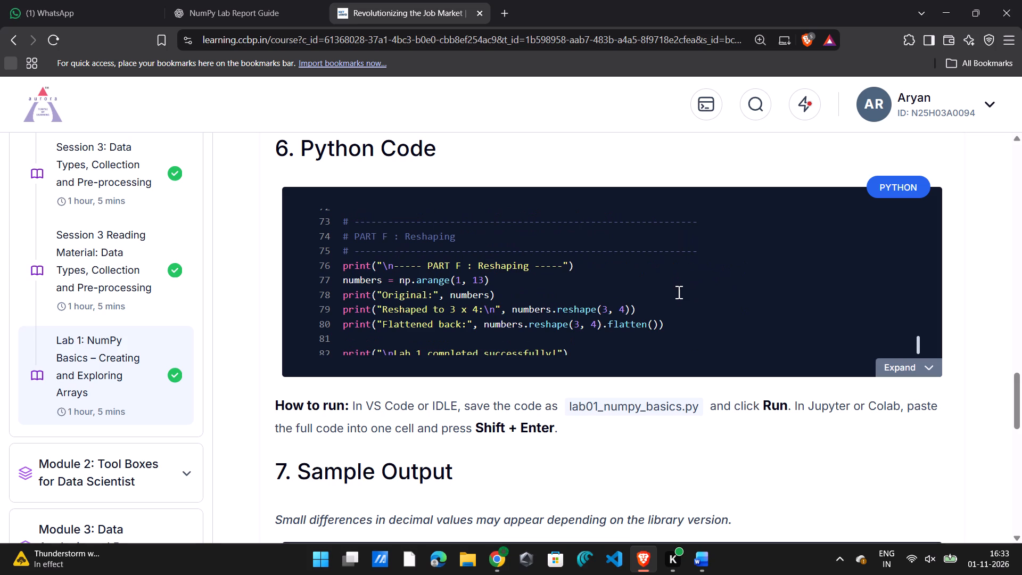
{"action": "scroll", "coordinate": [627, 287], "scroll_direction": "up", "scroll_amount": 2}
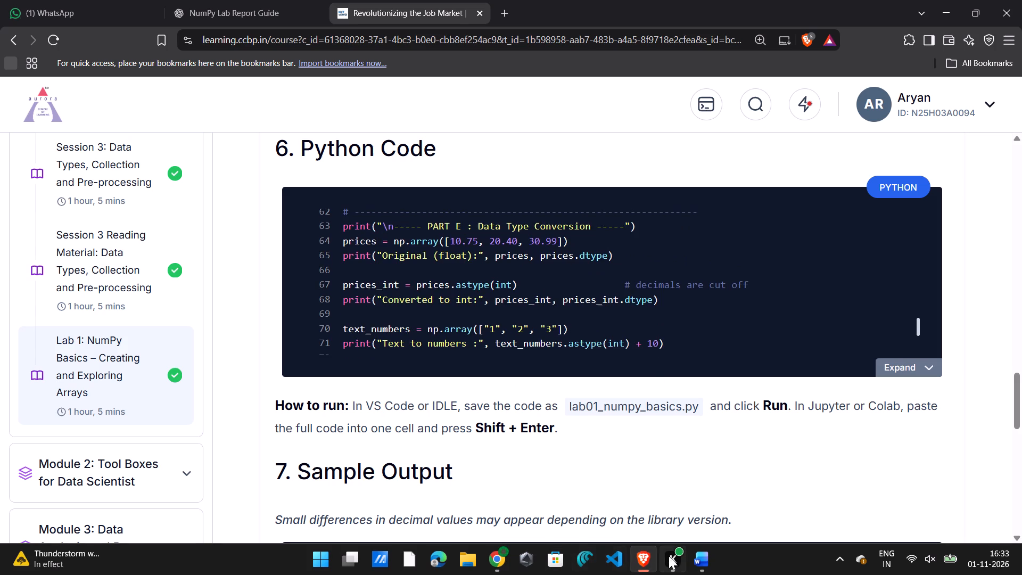
Switch to the 01-11-2026.ipynb Colab notebook in Chrome and take a full-screen screenshot of the Slicing code cell with the browser in full-screen view.
{"action": "left_click", "coordinate": [494, 552]}
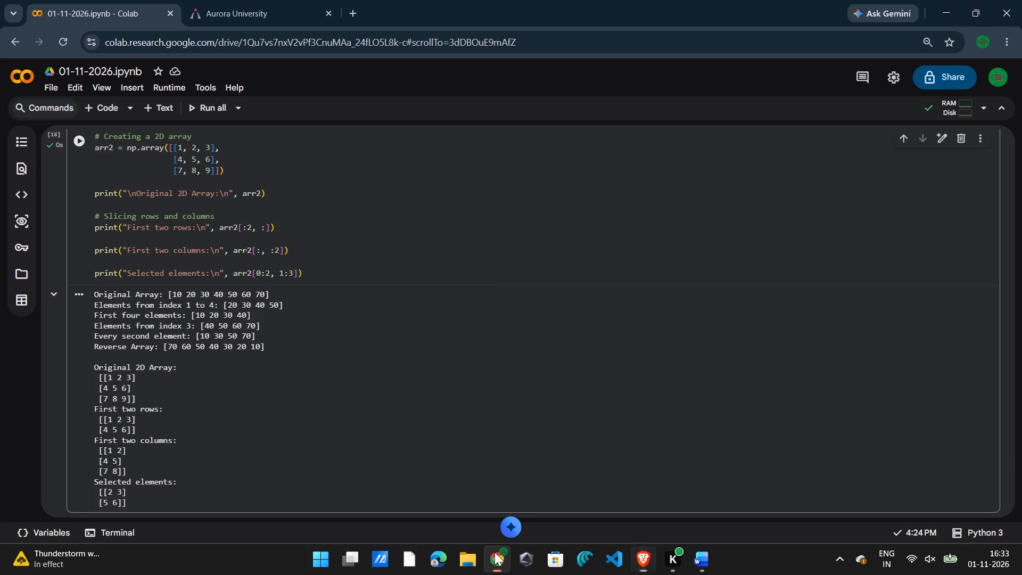
{"action": "scroll", "coordinate": [484, 277], "scroll_direction": "down", "scroll_amount": 3}
{"action": "scroll", "coordinate": [484, 277], "scroll_direction": "up", "scroll_amount": 5}
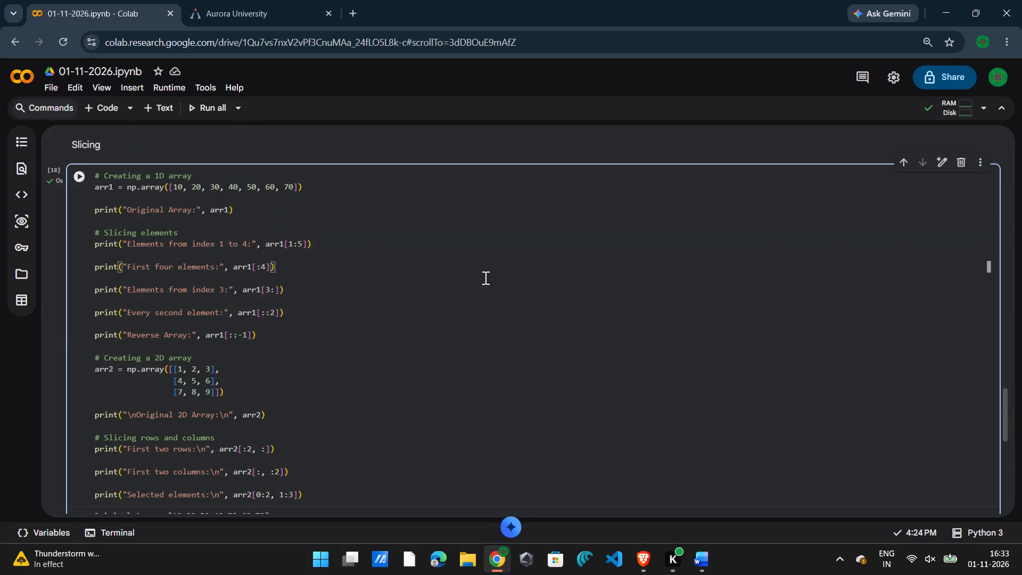
{"action": "key", "text": "F11"}
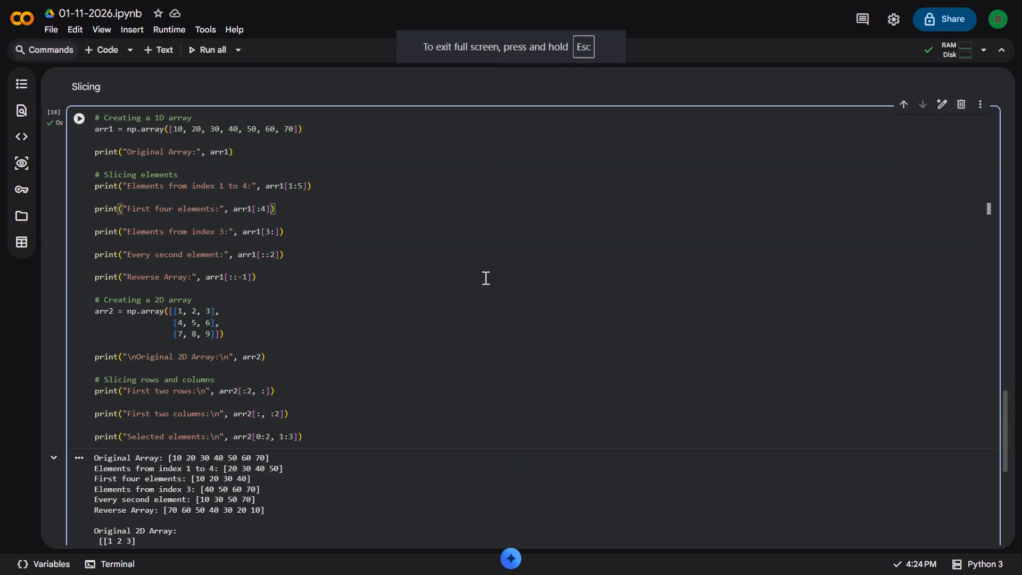
{"action": "scroll", "coordinate": [645, 285], "scroll_direction": "down", "scroll_amount": 3}
{"action": "scroll", "coordinate": [645, 285], "scroll_direction": "up", "scroll_amount": 2}
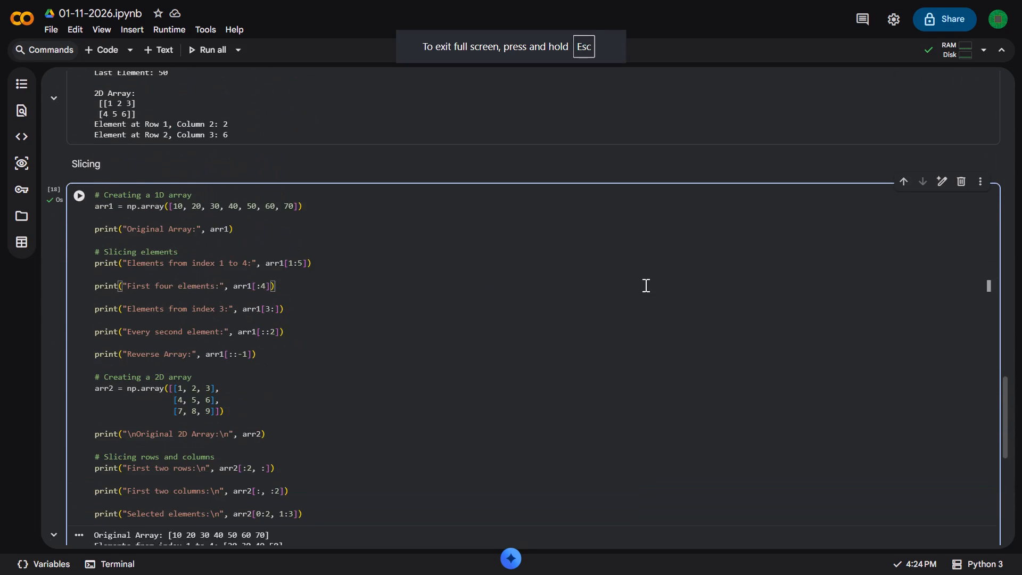
{"action": "scroll", "coordinate": [645, 285], "scroll_direction": "up", "scroll_amount": 1}
{"action": "scroll", "coordinate": [645, 285], "scroll_direction": "down", "scroll_amount": 3}
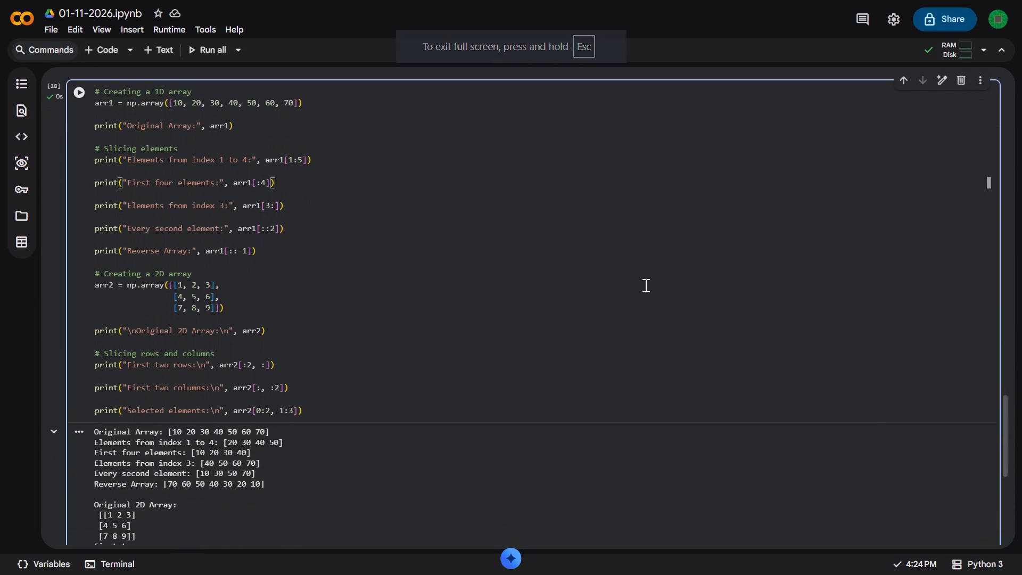
{"action": "scroll", "coordinate": [645, 285], "scroll_direction": "down", "scroll_amount": 1}
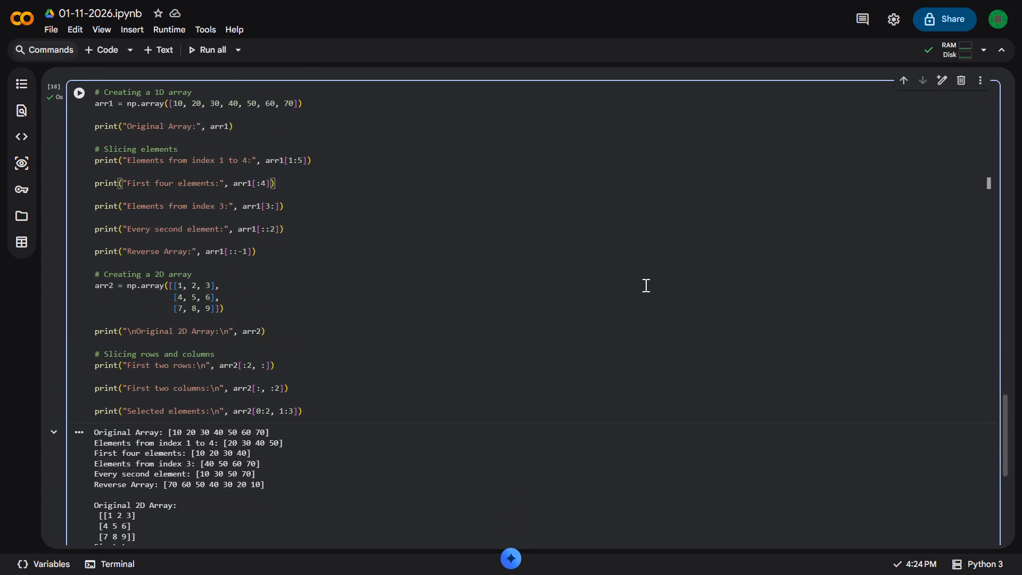
{"action": "key", "text": "Print"}
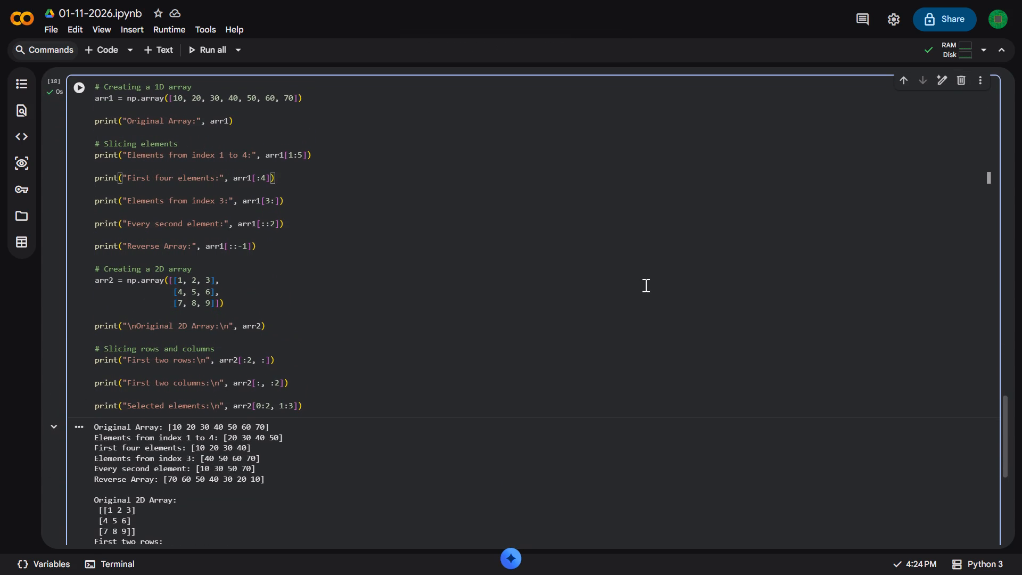
{"action": "left_click", "coordinate": [498, 34]}
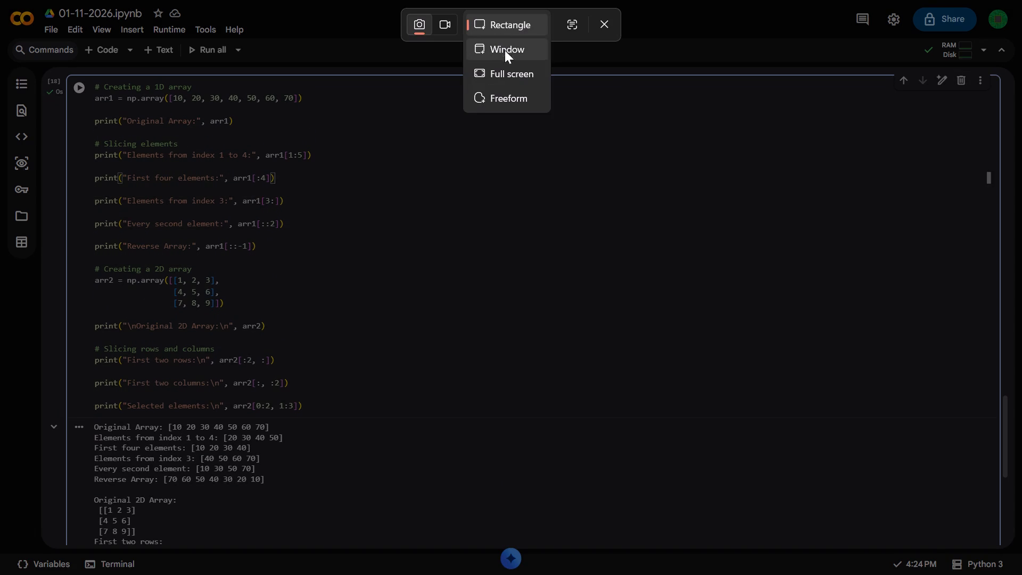
{"action": "left_click", "coordinate": [515, 70]}
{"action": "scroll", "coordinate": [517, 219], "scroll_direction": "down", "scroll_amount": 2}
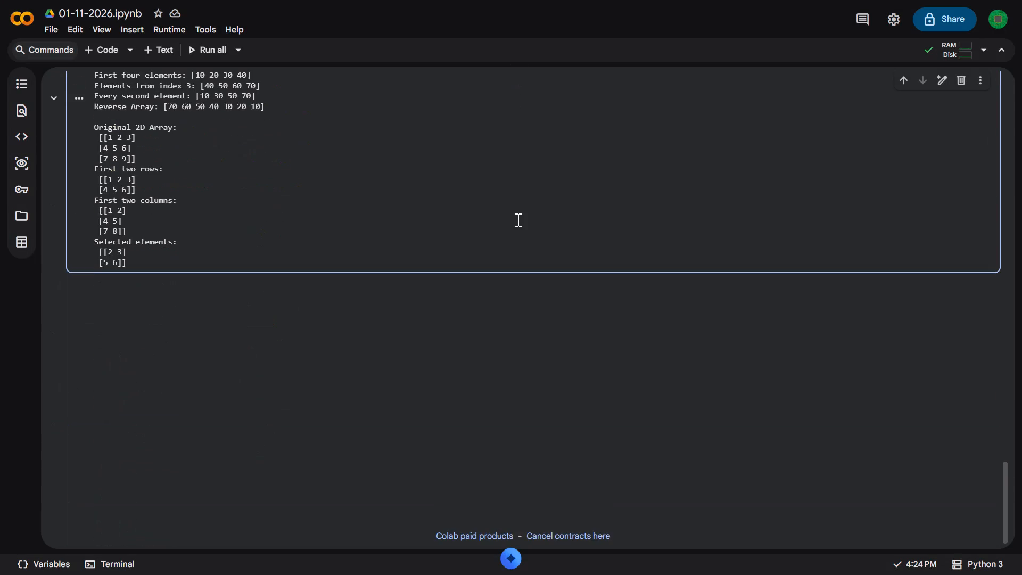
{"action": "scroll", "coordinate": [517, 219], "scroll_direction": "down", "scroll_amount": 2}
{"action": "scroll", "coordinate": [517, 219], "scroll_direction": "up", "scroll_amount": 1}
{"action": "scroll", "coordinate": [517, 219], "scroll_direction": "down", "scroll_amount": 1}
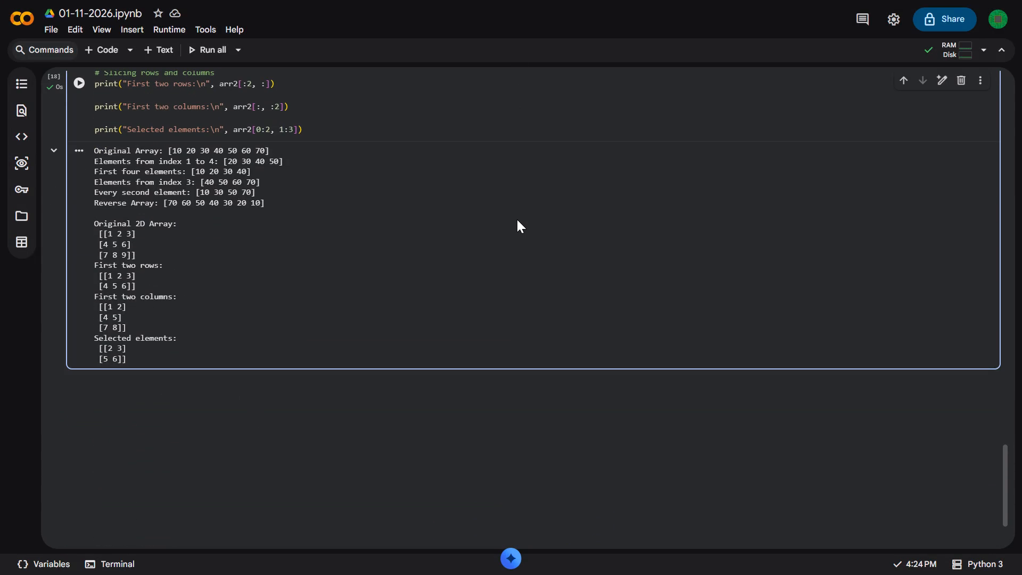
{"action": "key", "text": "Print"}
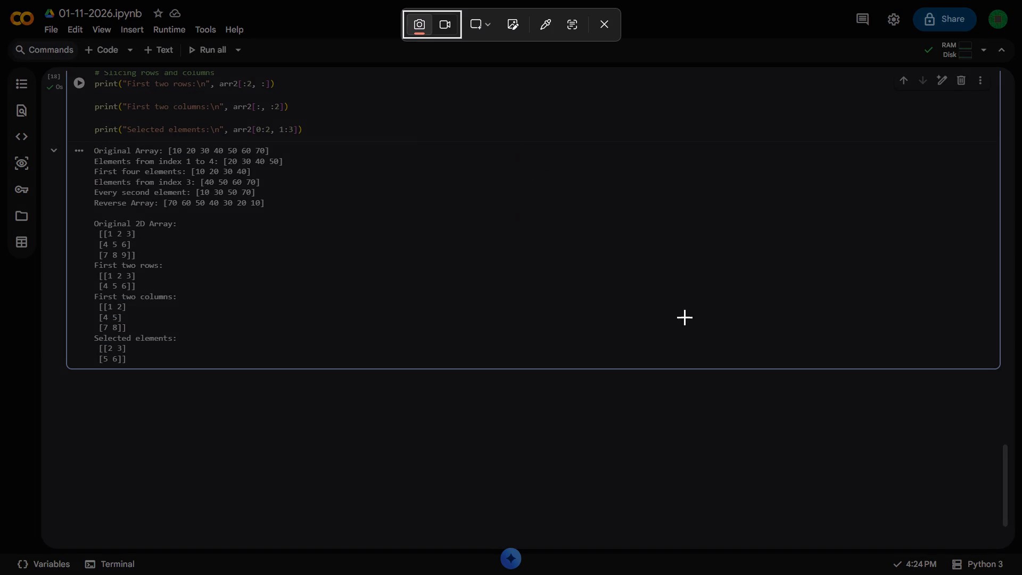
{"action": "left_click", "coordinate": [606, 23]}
Leave the browser's full-screen view and paste the code screenshot under the 5.Slicing heading in the Word lab report.
{"action": "key", "text": "F11"}
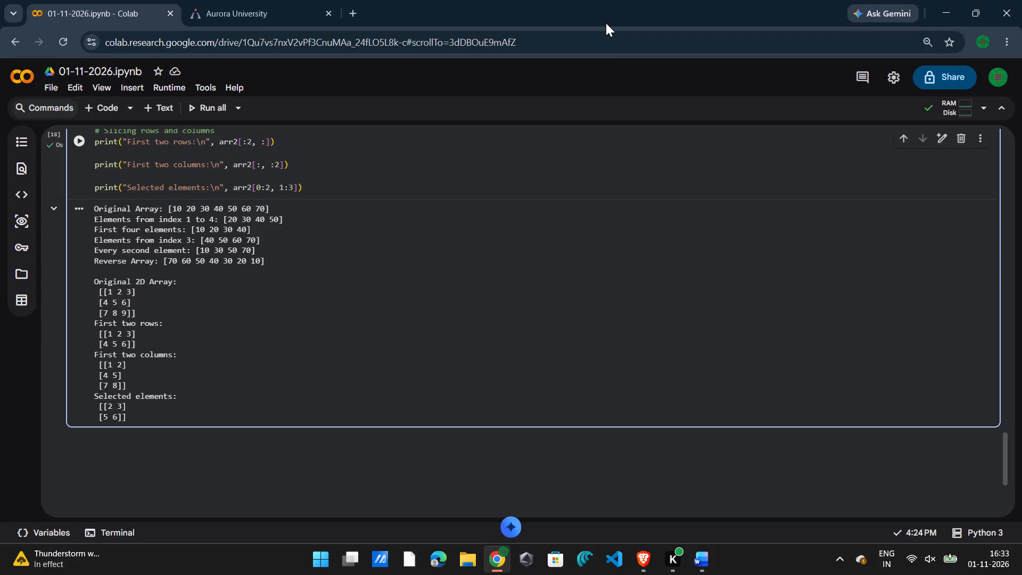
{"action": "left_click", "coordinate": [708, 560]}
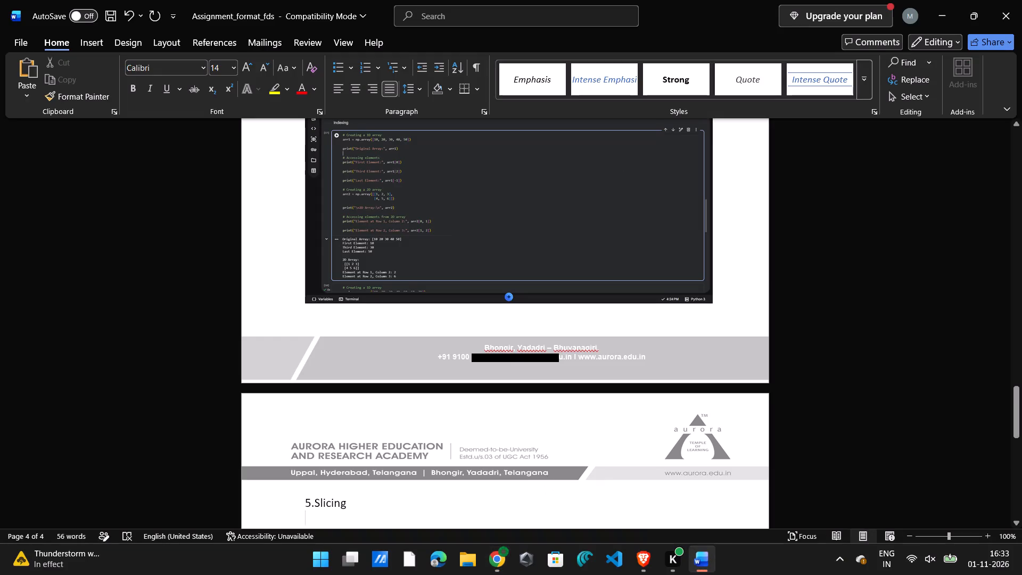
{"action": "key", "text": "ctrl+v"}
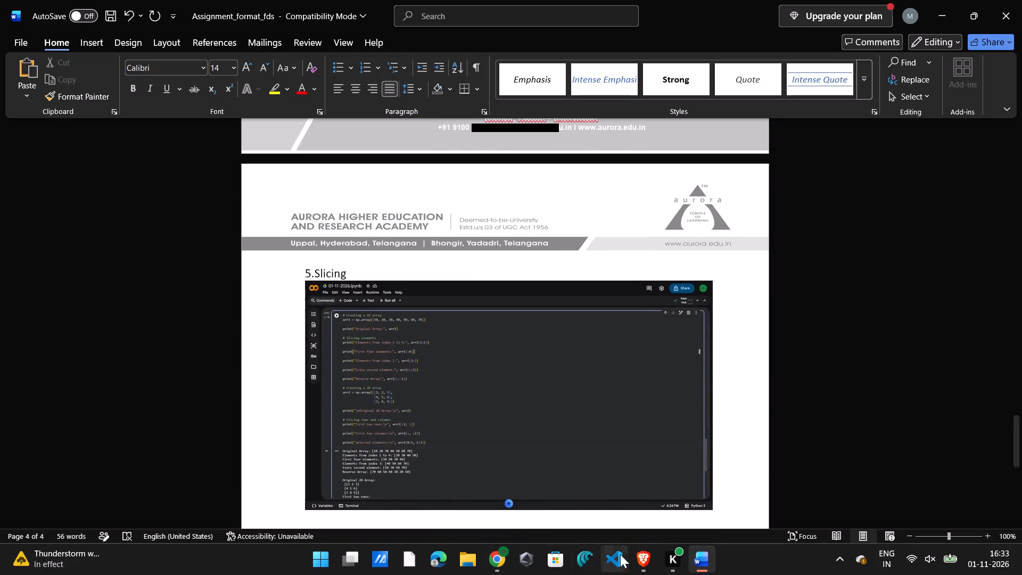
Return to the Colab notebook in Chrome and take a full-screen screenshot of the Slicing cell's complete output.
{"action": "left_click", "coordinate": [500, 559]}
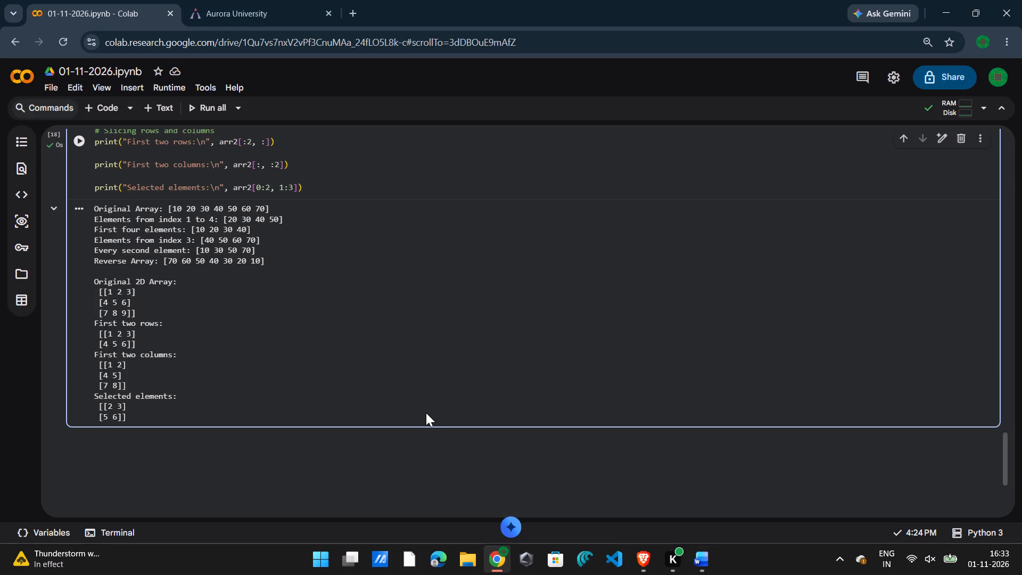
{"action": "key", "text": "Print"}
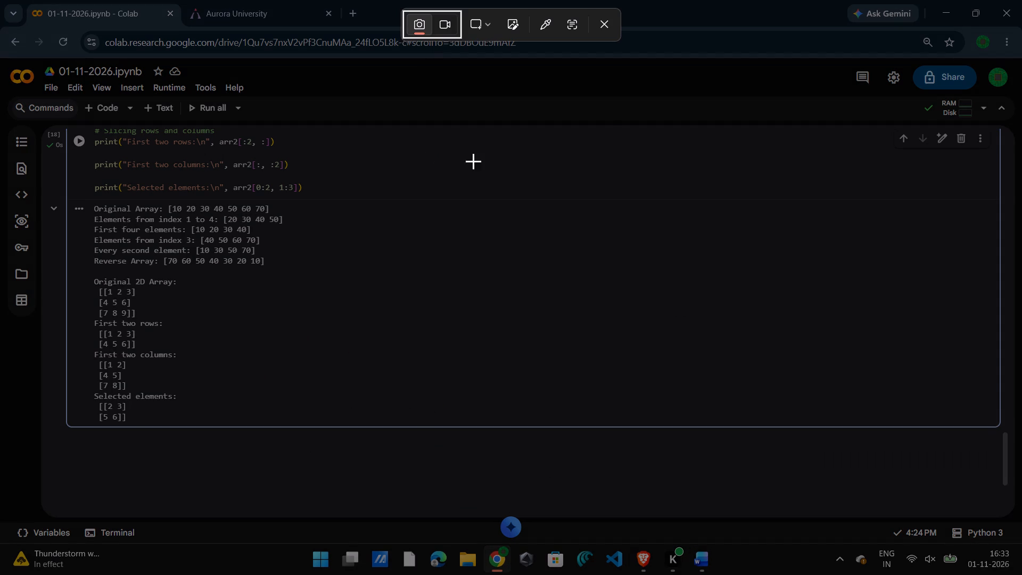
{"action": "left_click", "coordinate": [494, 37]}
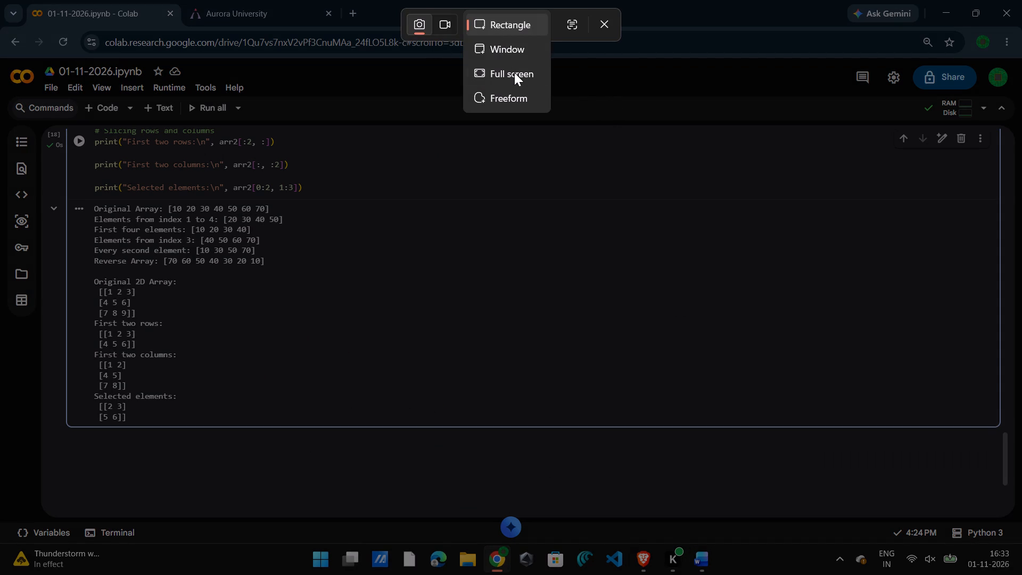
{"action": "left_click", "coordinate": [514, 72]}
Paste the output screenshot on a new line below the Slicing code screenshot in the Word report.
{"action": "left_click", "coordinate": [696, 569]}
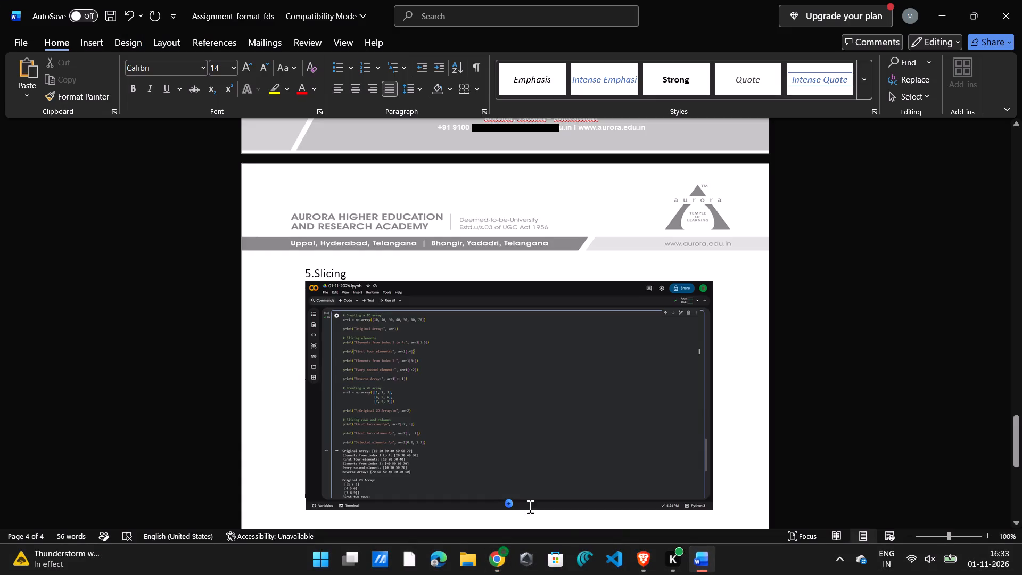
{"action": "scroll", "coordinate": [533, 421], "scroll_direction": "down", "scroll_amount": 1}
{"action": "double_click", "coordinate": [728, 388]}
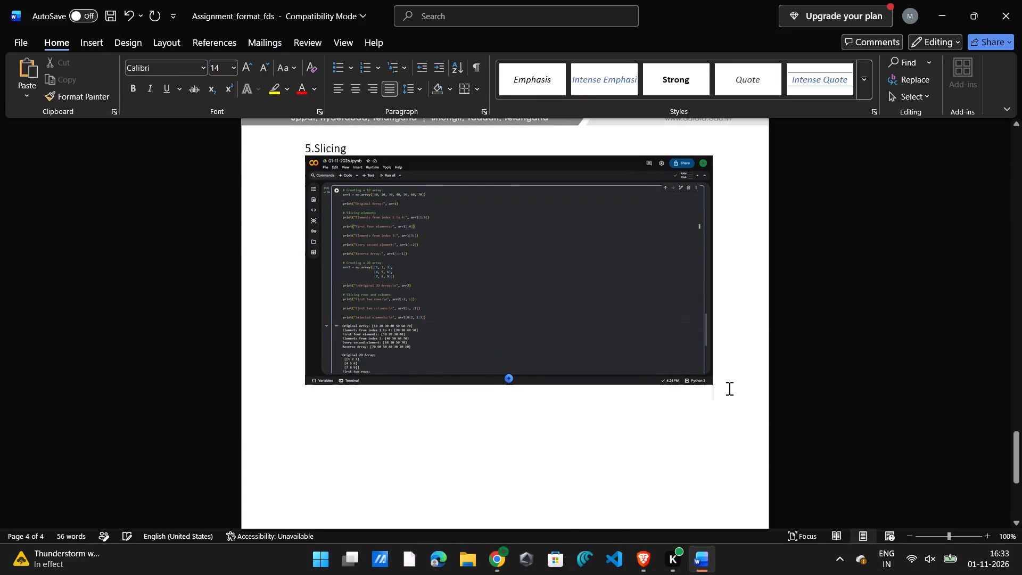
{"action": "key", "text": "Return"}
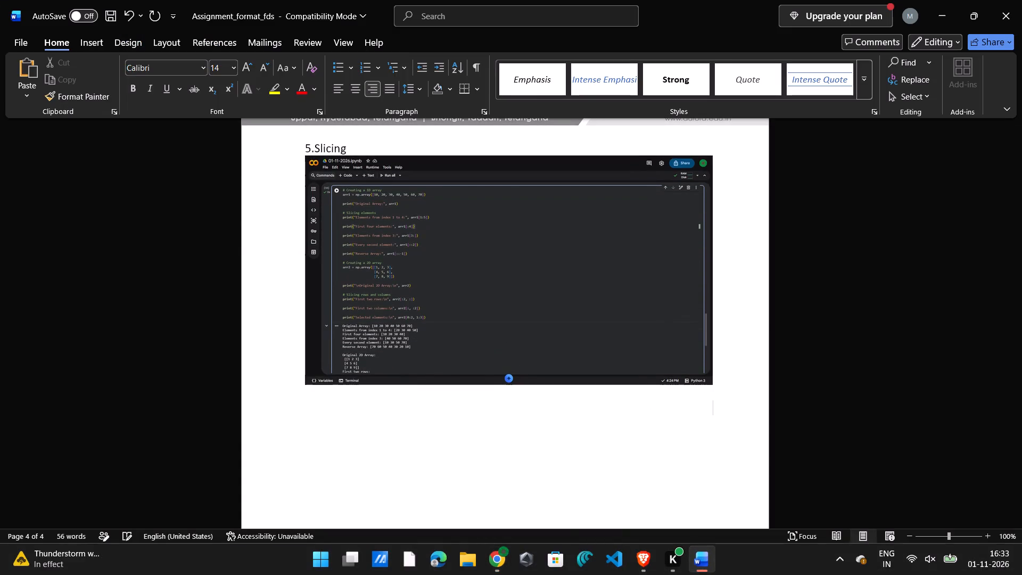
{"action": "key", "text": "BackSpace"}
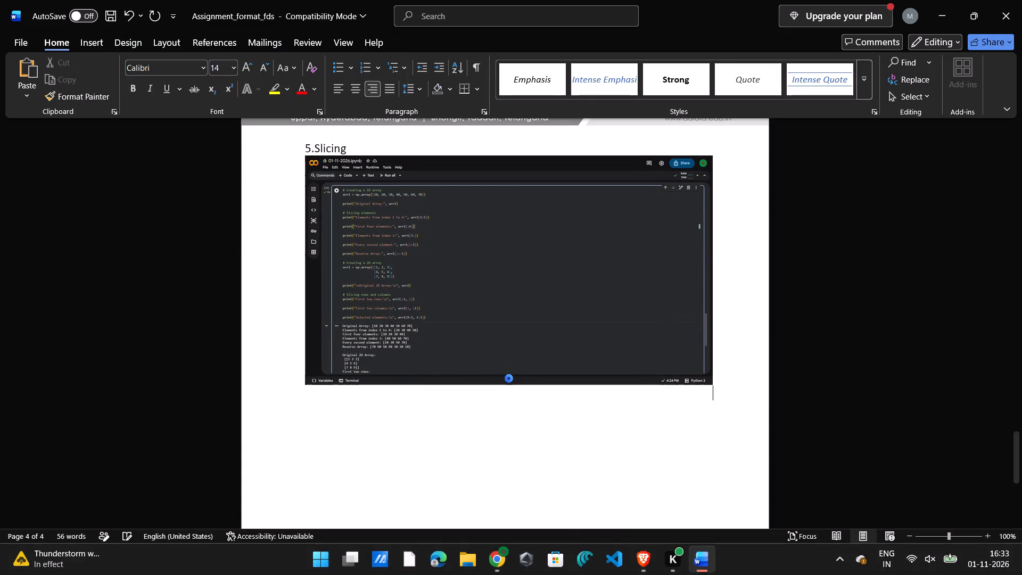
{"action": "key", "text": "BackSpace"}
{"action": "key", "text": "BackSpace"}
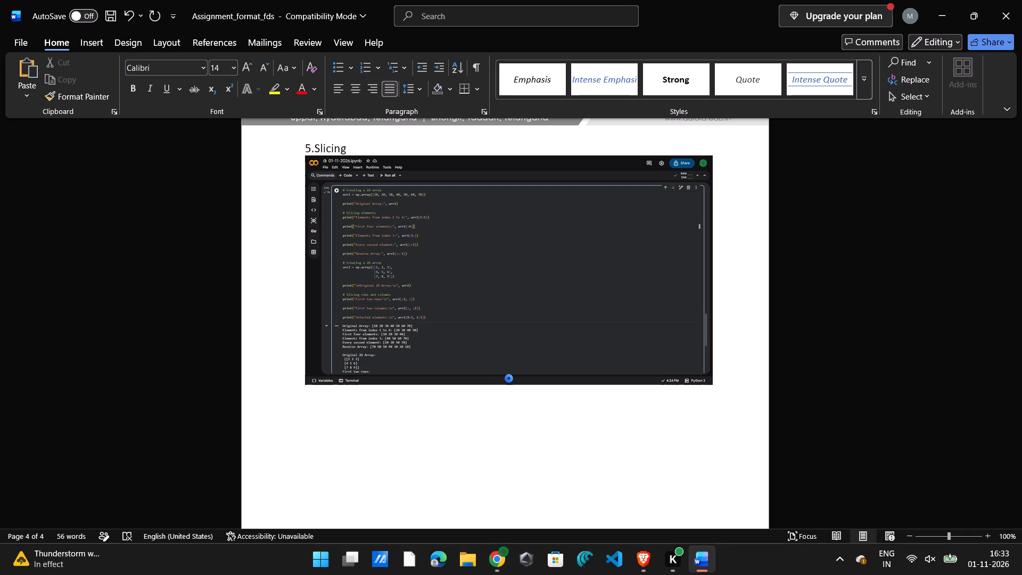
{"action": "key", "text": "Return"}
{"action": "key", "text": "ctrl+v"}
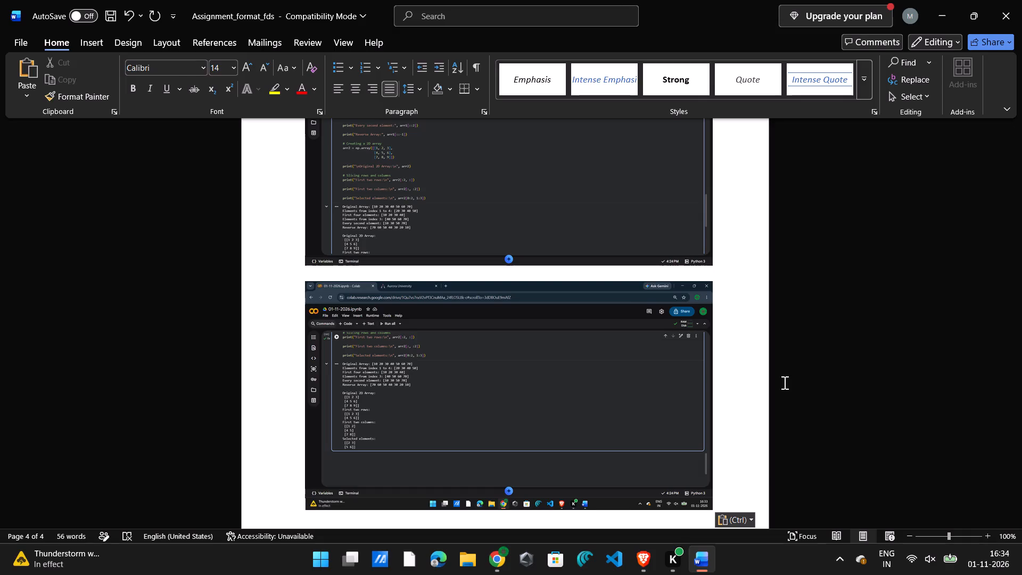
Review the lab report from its first page, checking the details table, the topics list and the NumPy section screenshots.
{"action": "scroll", "coordinate": [658, 351], "scroll_direction": "up", "scroll_amount": 20}
{"action": "scroll", "coordinate": [658, 351], "scroll_direction": "up", "scroll_amount": 2}
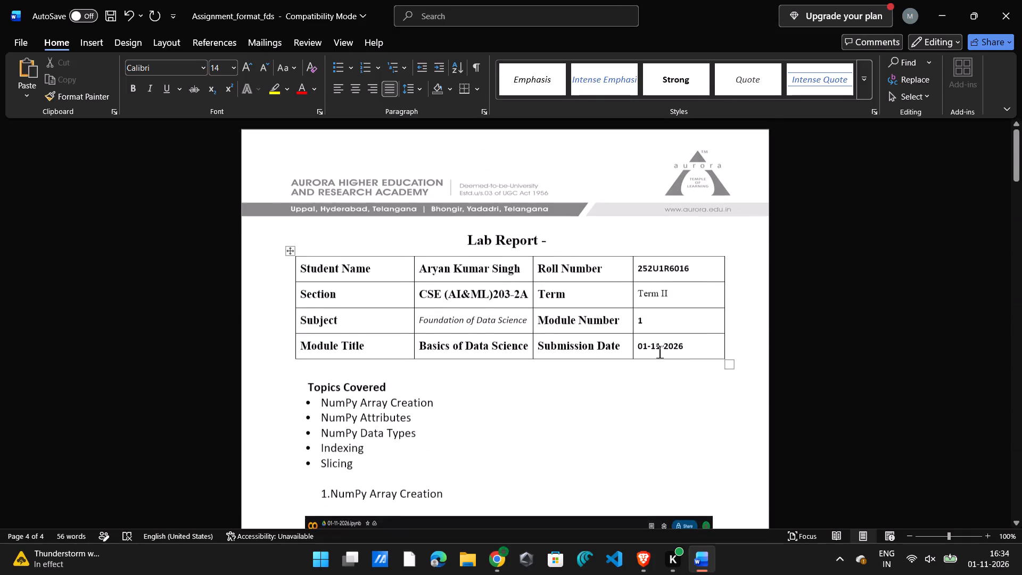
{"action": "scroll", "coordinate": [713, 363], "scroll_direction": "down", "scroll_amount": 2}
{"action": "scroll", "coordinate": [713, 363], "scroll_direction": "up", "scroll_amount": 1}
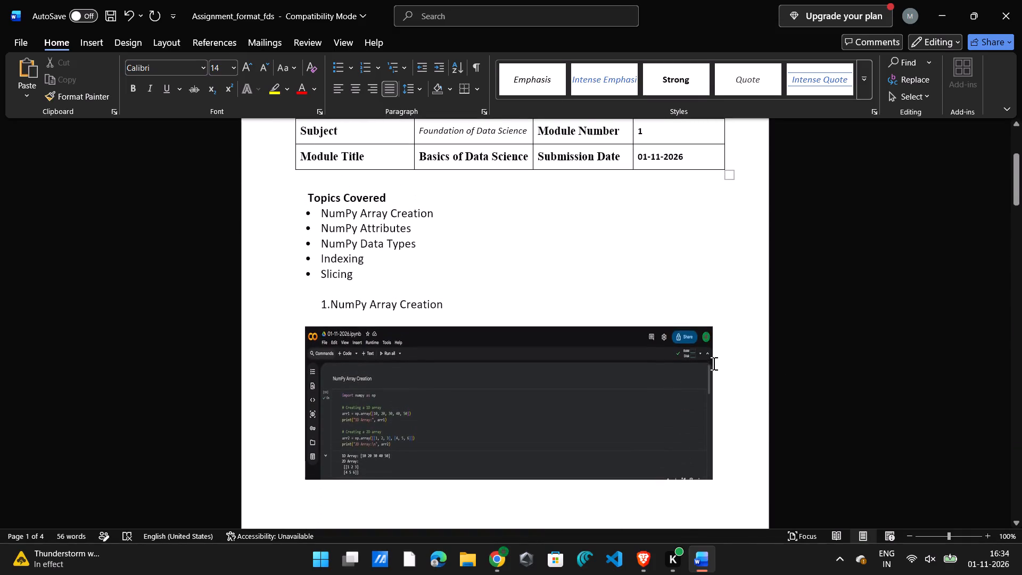
{"action": "scroll", "coordinate": [713, 363], "scroll_direction": "down", "scroll_amount": 3}
{"action": "scroll", "coordinate": [713, 363], "scroll_direction": "up", "scroll_amount": 1}
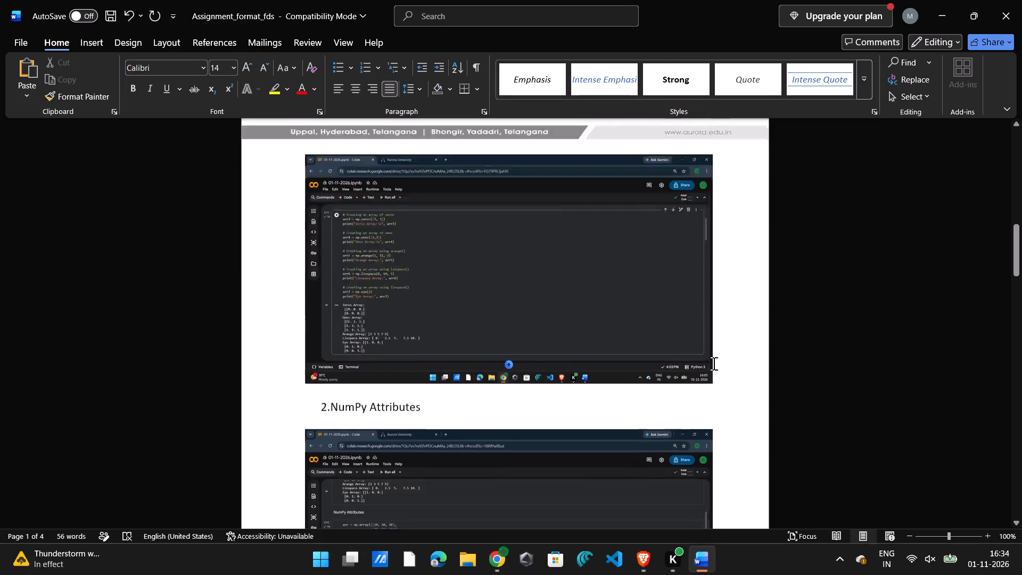
{"action": "scroll", "coordinate": [713, 363], "scroll_direction": "up", "scroll_amount": 2}
{"action": "scroll", "coordinate": [713, 363], "scroll_direction": "down", "scroll_amount": 1}
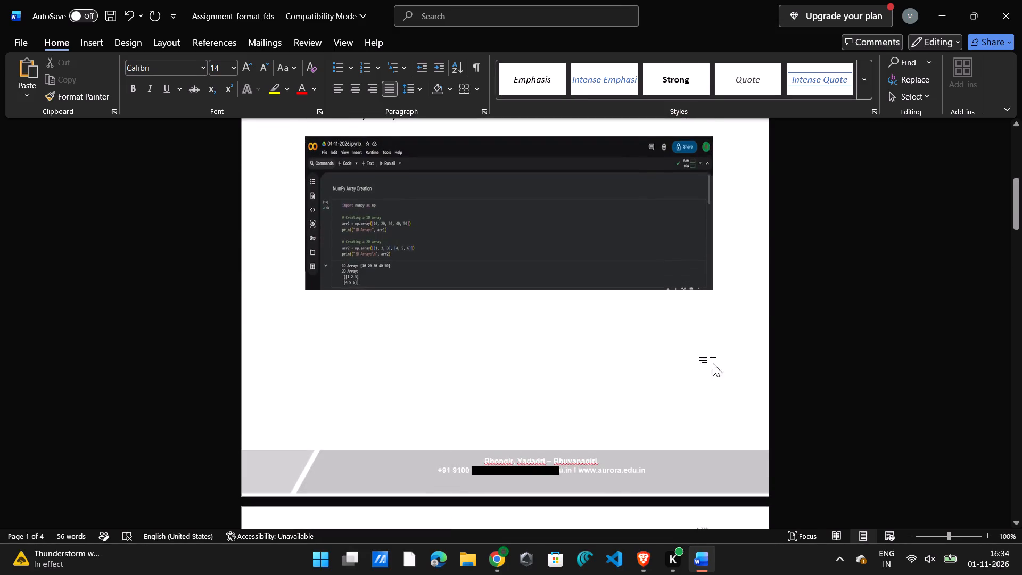
{"action": "scroll", "coordinate": [713, 363], "scroll_direction": "down", "scroll_amount": 1}
{"action": "scroll", "coordinate": [713, 363], "scroll_direction": "up", "scroll_amount": 2}
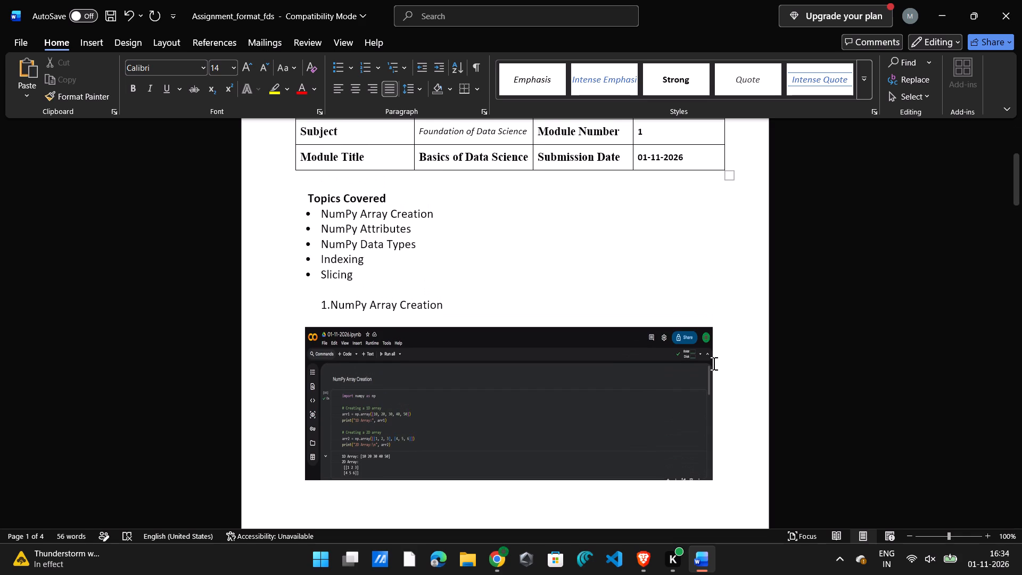
{"action": "scroll", "coordinate": [726, 291], "scroll_direction": "down", "scroll_amount": 2}
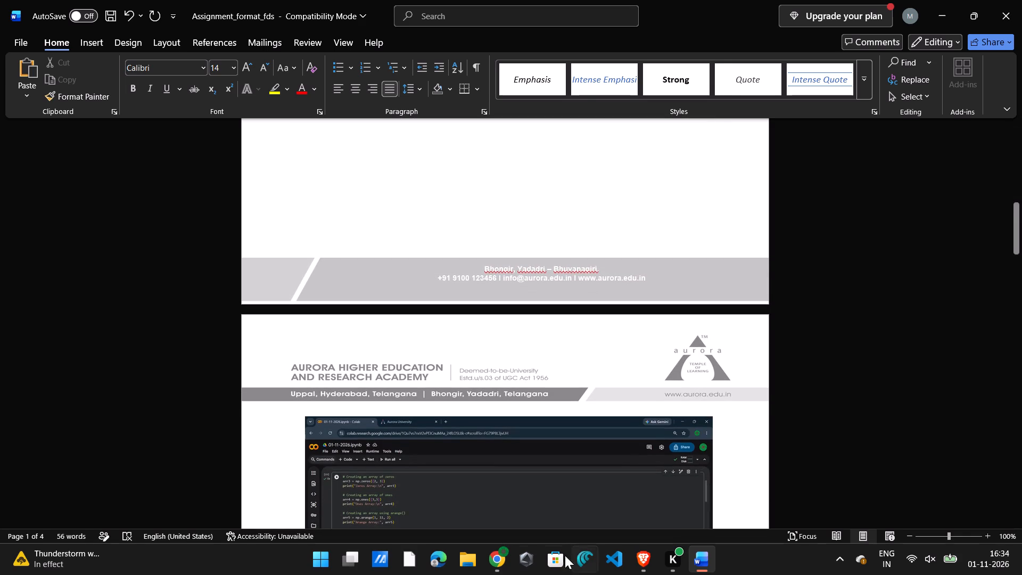
Switch to the Lab 1 course page in the Brave browser.
{"action": "left_click", "coordinate": [657, 565]}
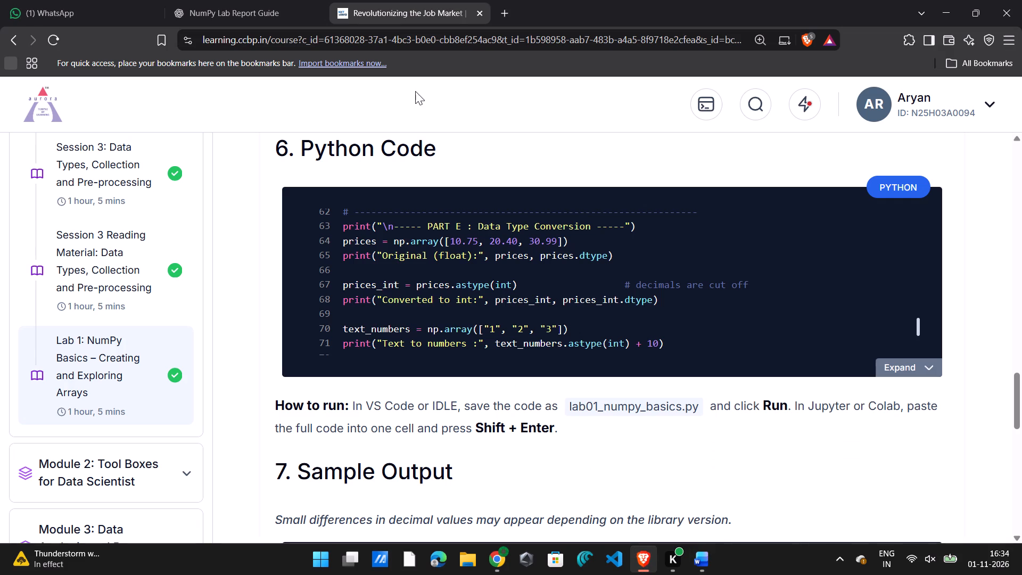
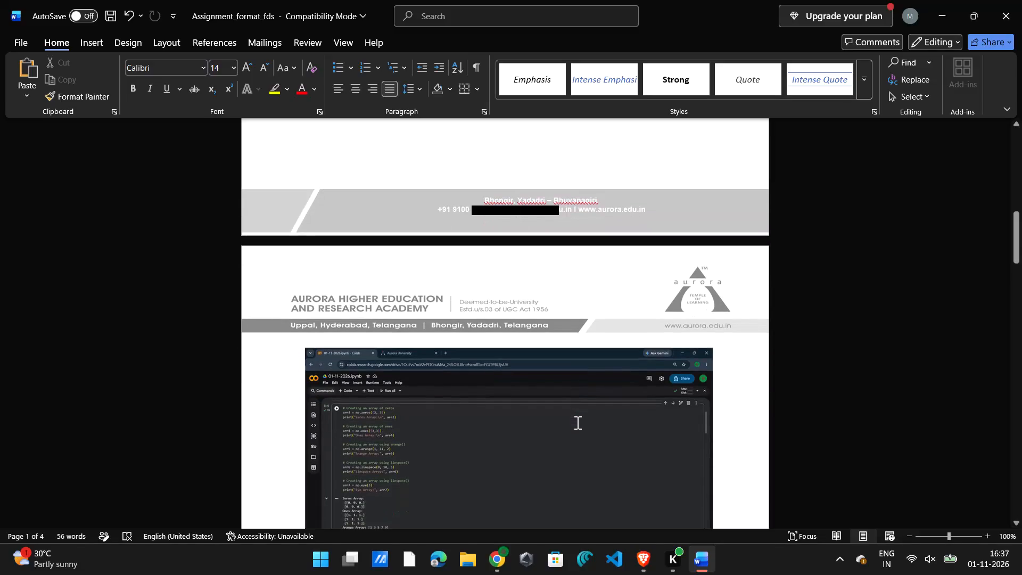
Review the array creation screenshot and the "2.NumPy Attributes" section with its code and output screenshot in the lab report.
{"action": "scroll", "coordinate": [576, 422], "scroll_direction": "down", "scroll_amount": 1}
{"action": "scroll", "coordinate": [576, 422], "scroll_direction": "up", "scroll_amount": 1}
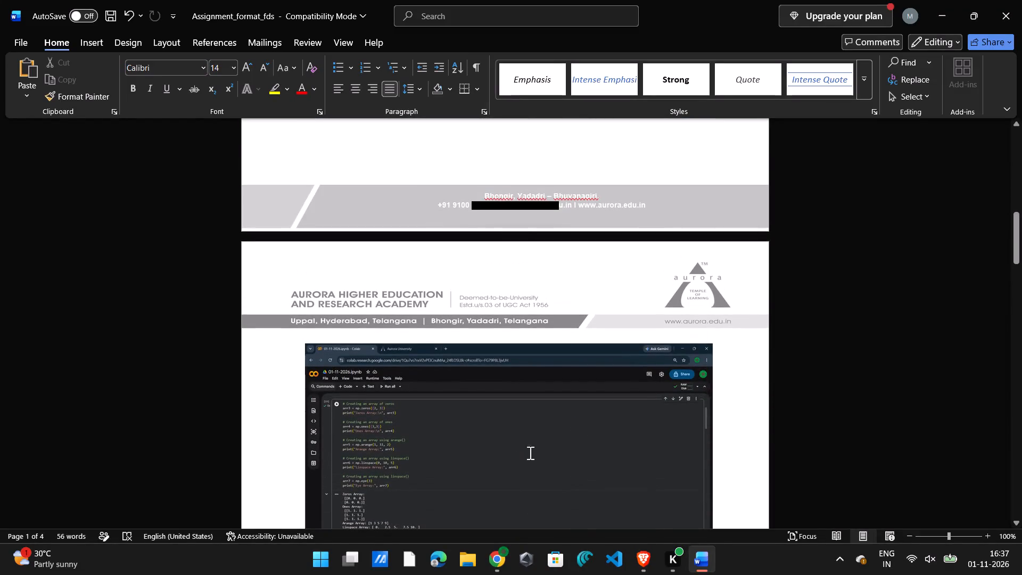
{"action": "scroll", "coordinate": [515, 458], "scroll_direction": "down", "scroll_amount": 1}
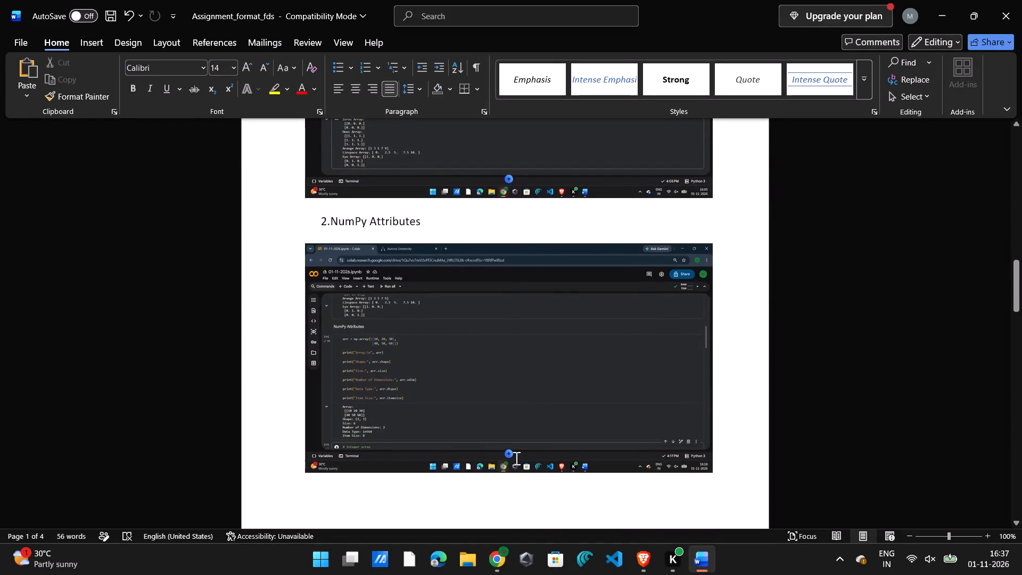
{"action": "scroll", "coordinate": [515, 458], "scroll_direction": "up", "scroll_amount": 1, "text": "ctrl"}
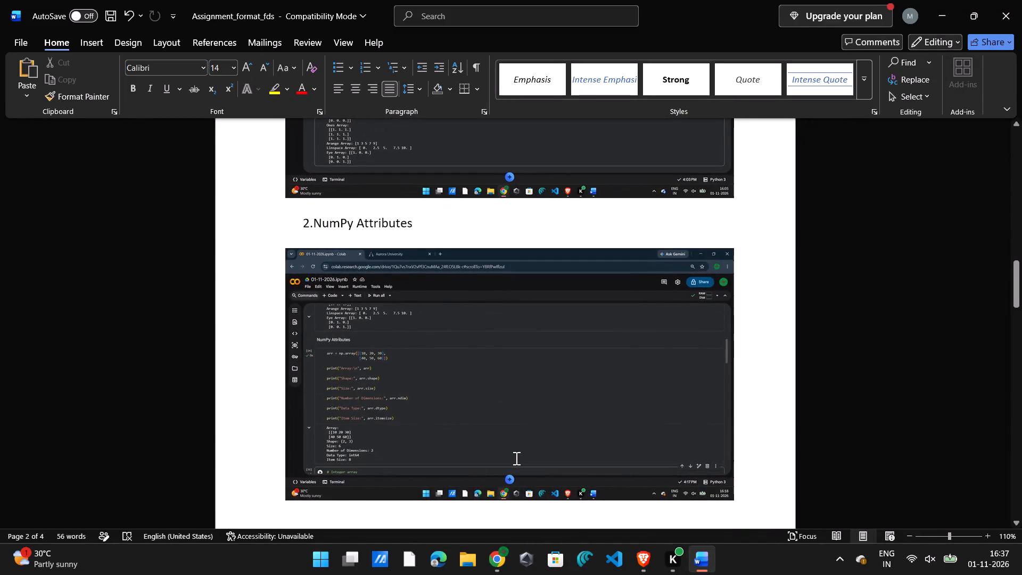
{"action": "scroll", "coordinate": [515, 458], "scroll_direction": "down", "scroll_amount": 1, "text": "ctrl"}
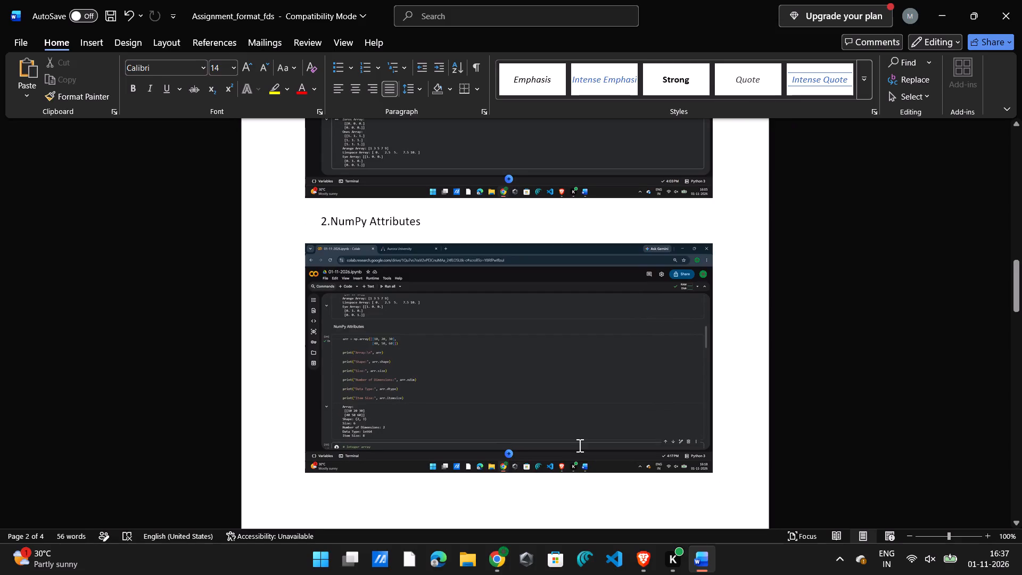
{"action": "scroll", "coordinate": [581, 446], "scroll_direction": "up", "scroll_amount": 5}
{"action": "scroll", "coordinate": [581, 446], "scroll_direction": "down", "scroll_amount": 2}
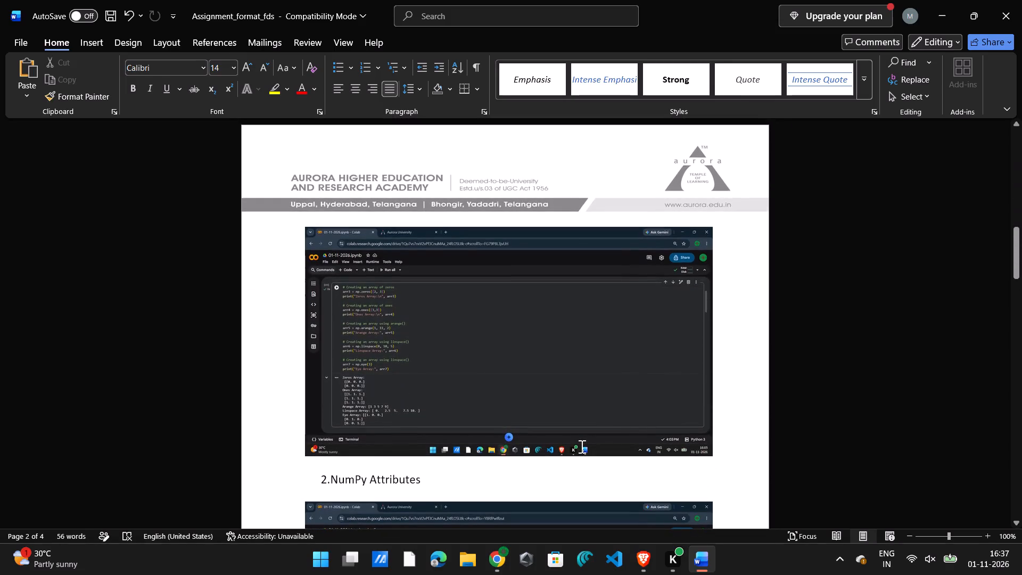
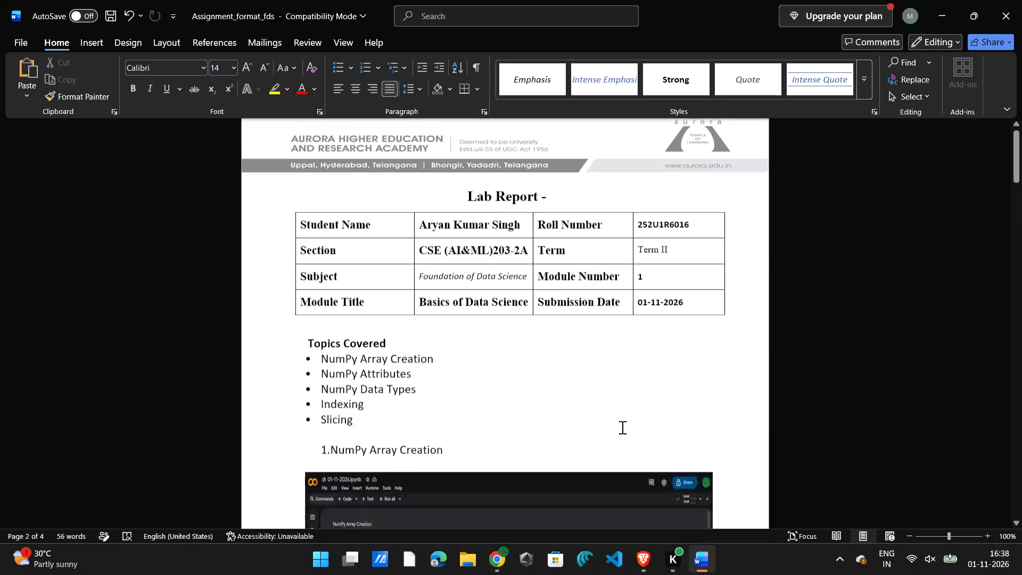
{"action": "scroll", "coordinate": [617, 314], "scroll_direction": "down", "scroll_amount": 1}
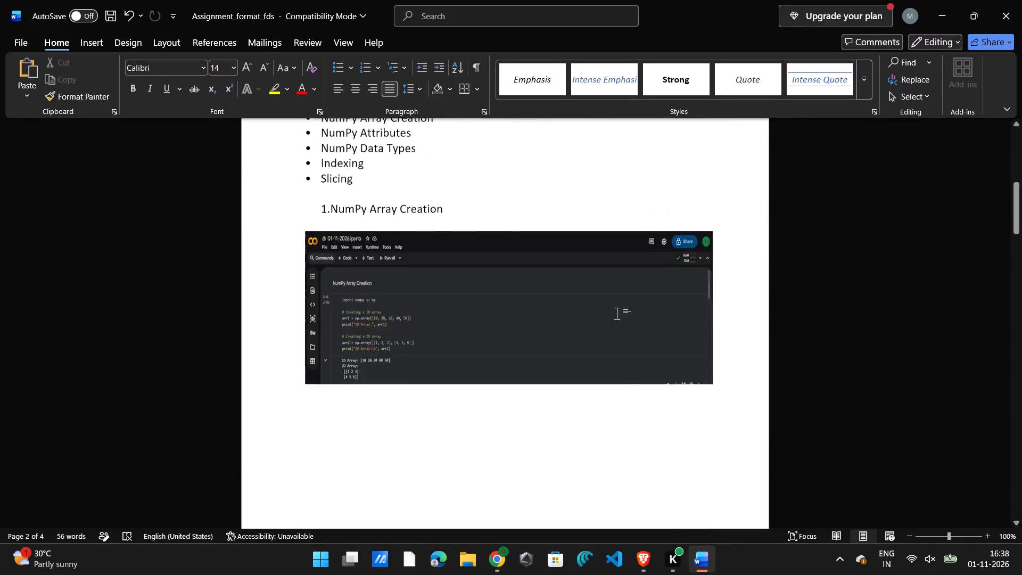
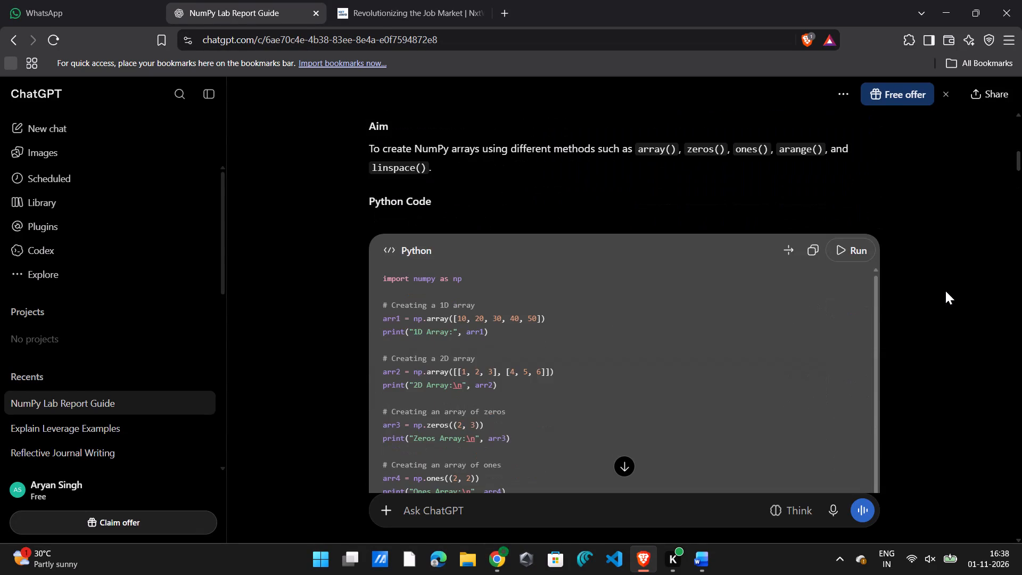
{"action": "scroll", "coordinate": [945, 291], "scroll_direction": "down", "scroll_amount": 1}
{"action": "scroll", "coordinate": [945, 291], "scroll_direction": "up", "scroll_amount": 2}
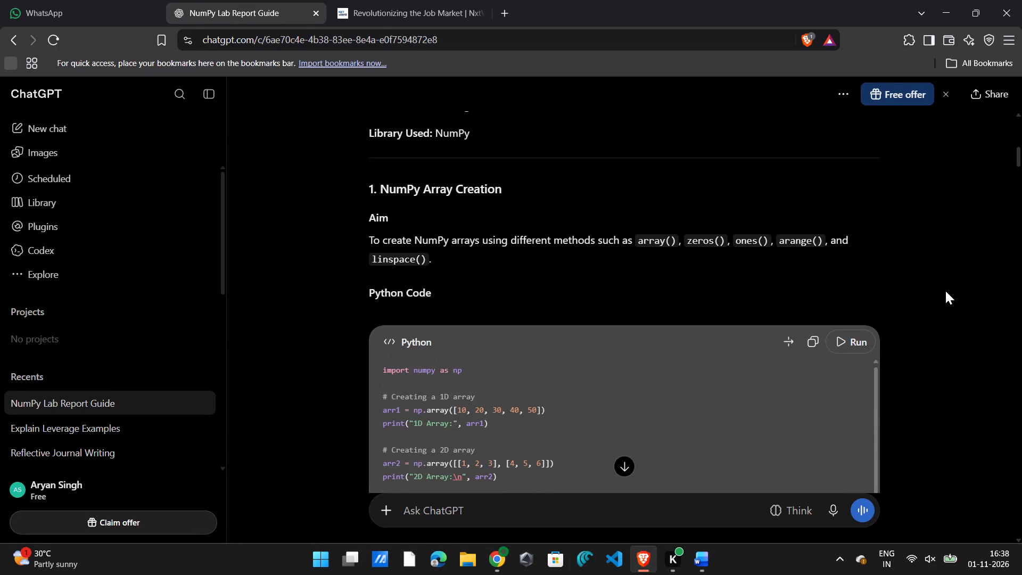
Review the Lab Report 1 instructions in the ChatGPT conversation and the "1. NumPy Array Creation" section with its aim, code and expected output.
{"action": "scroll", "coordinate": [945, 291], "scroll_direction": "up", "scroll_amount": 7}
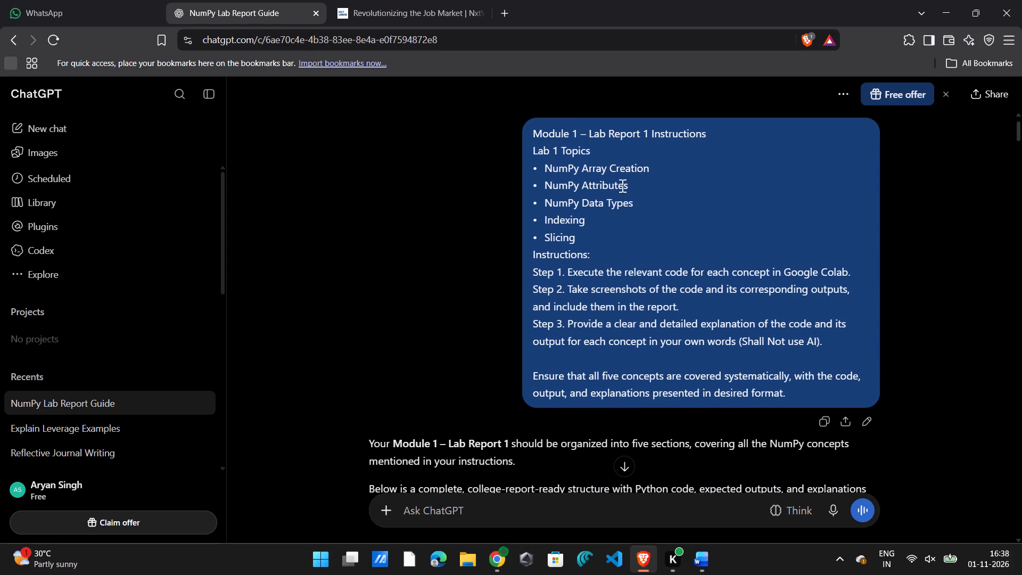
{"action": "scroll", "coordinate": [910, 208], "scroll_direction": "down", "scroll_amount": 1}
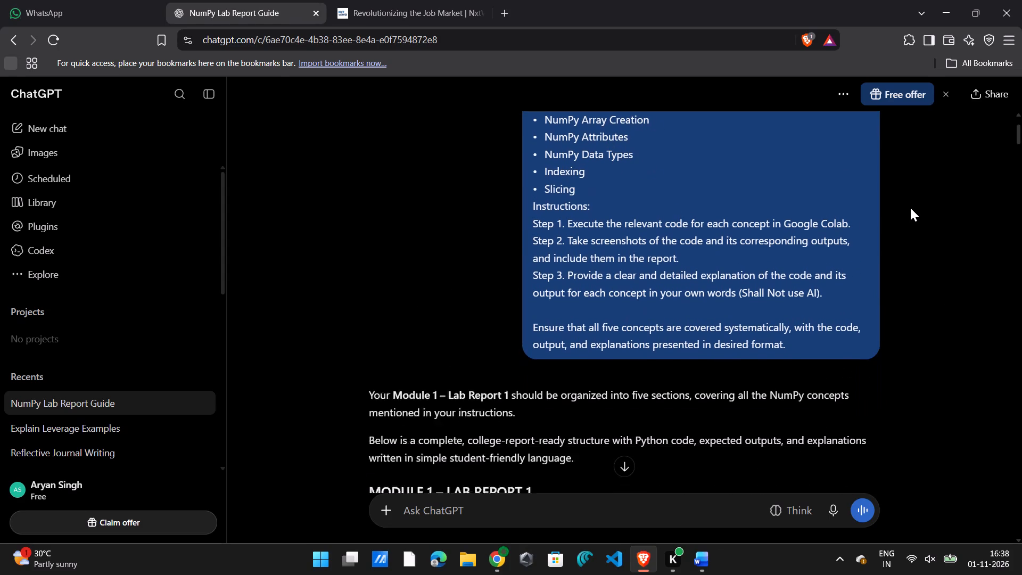
{"action": "scroll", "coordinate": [910, 208], "scroll_direction": "down", "scroll_amount": 5}
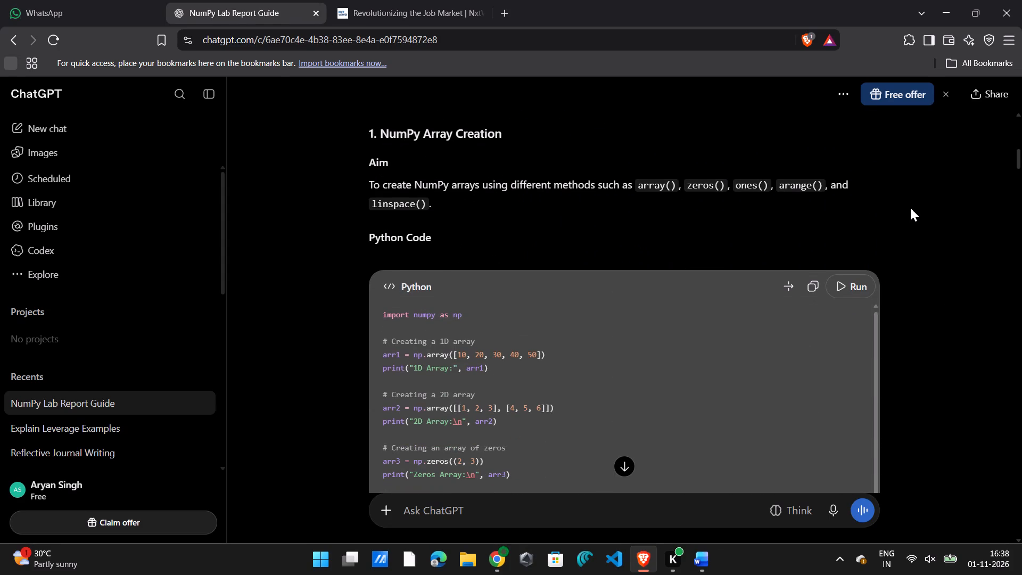
{"action": "scroll", "coordinate": [910, 208], "scroll_direction": "down", "scroll_amount": 2}
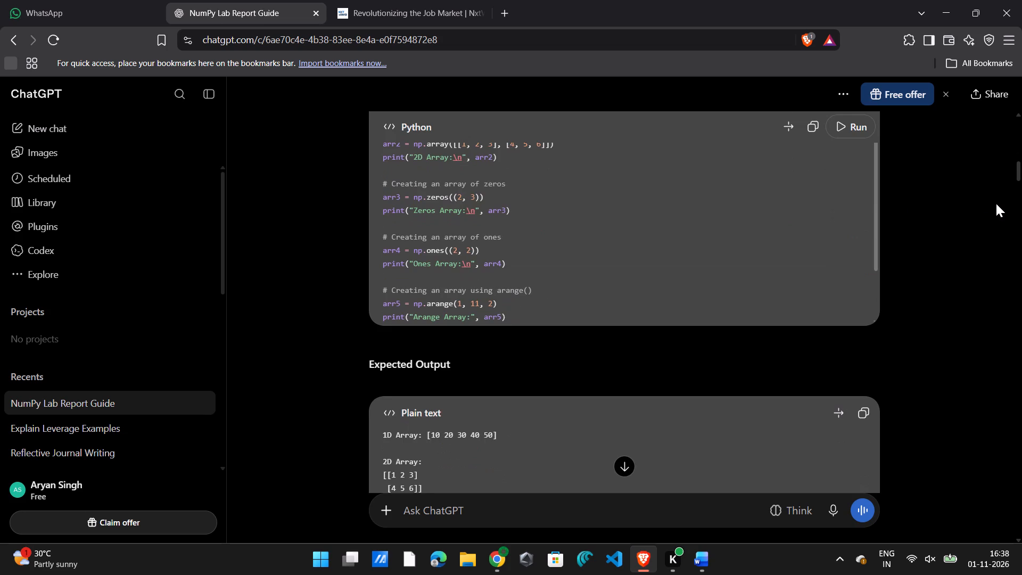
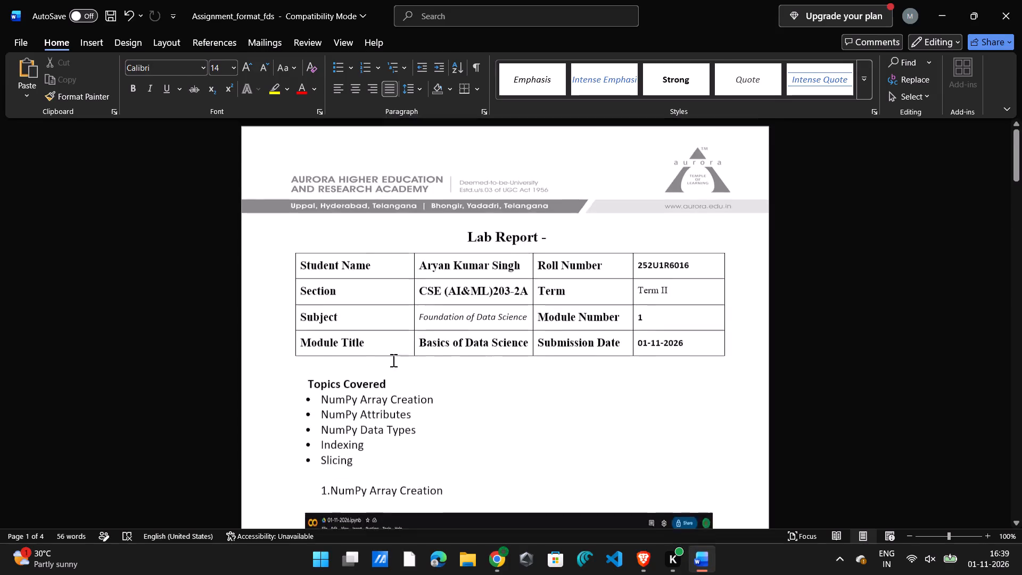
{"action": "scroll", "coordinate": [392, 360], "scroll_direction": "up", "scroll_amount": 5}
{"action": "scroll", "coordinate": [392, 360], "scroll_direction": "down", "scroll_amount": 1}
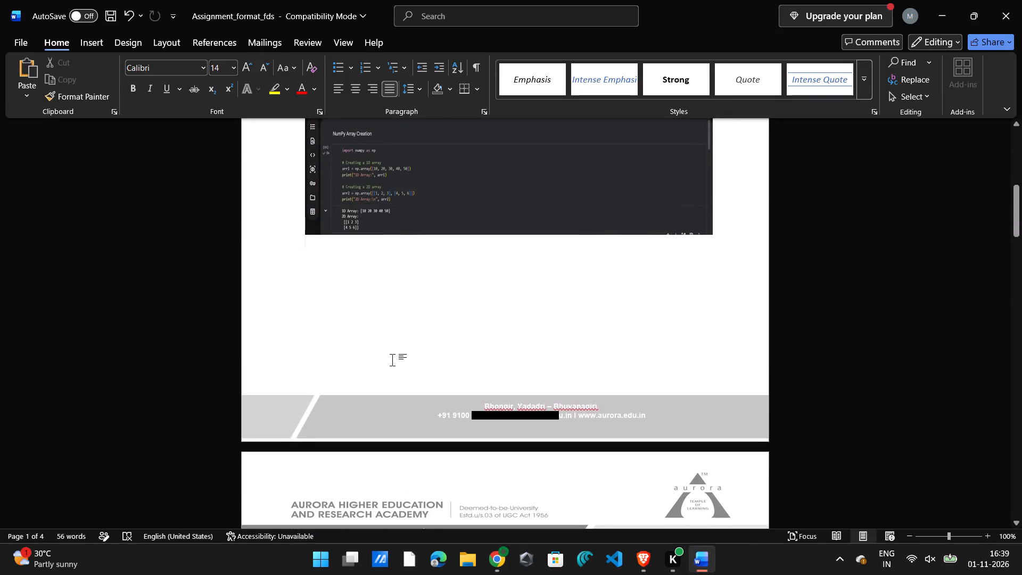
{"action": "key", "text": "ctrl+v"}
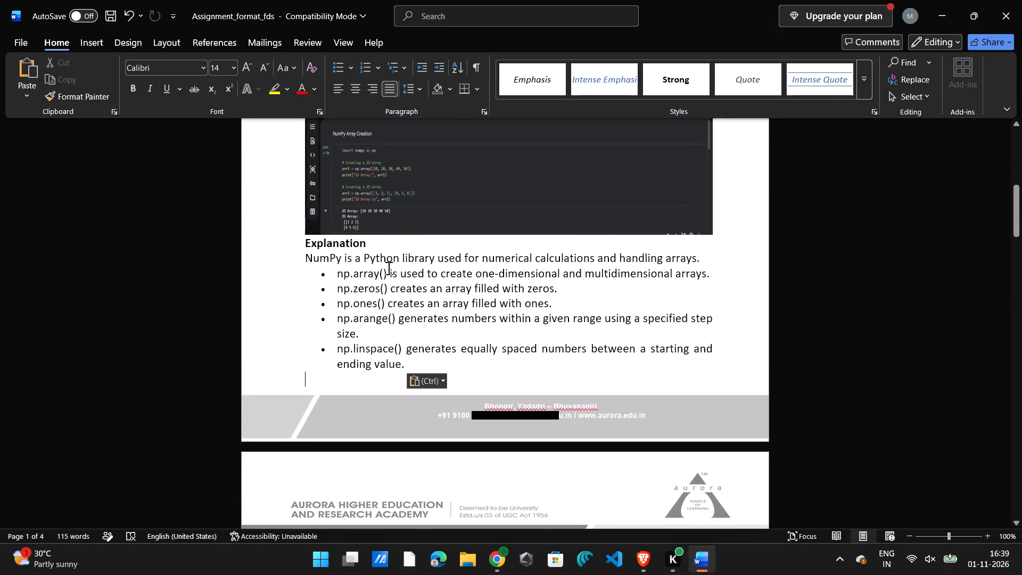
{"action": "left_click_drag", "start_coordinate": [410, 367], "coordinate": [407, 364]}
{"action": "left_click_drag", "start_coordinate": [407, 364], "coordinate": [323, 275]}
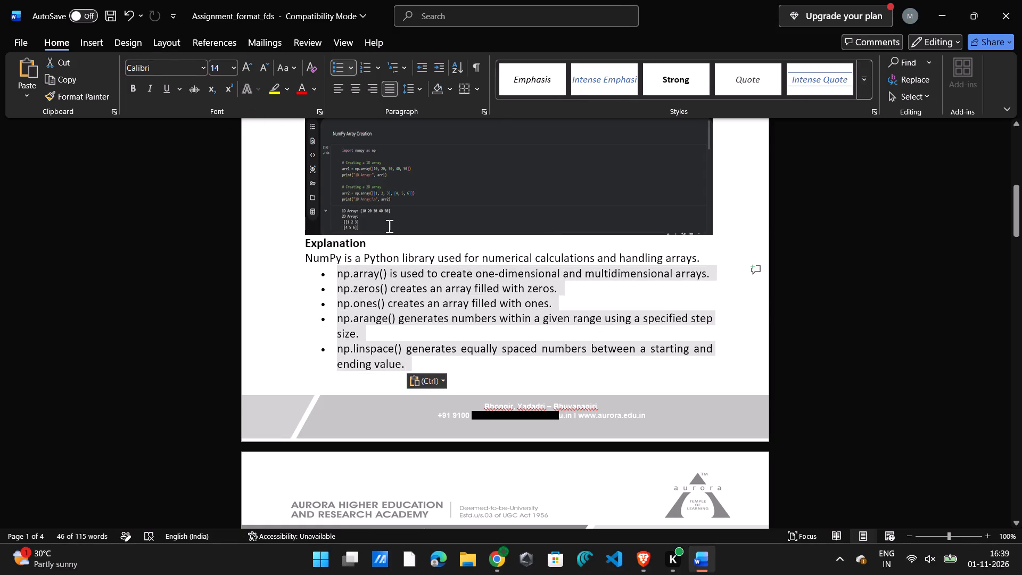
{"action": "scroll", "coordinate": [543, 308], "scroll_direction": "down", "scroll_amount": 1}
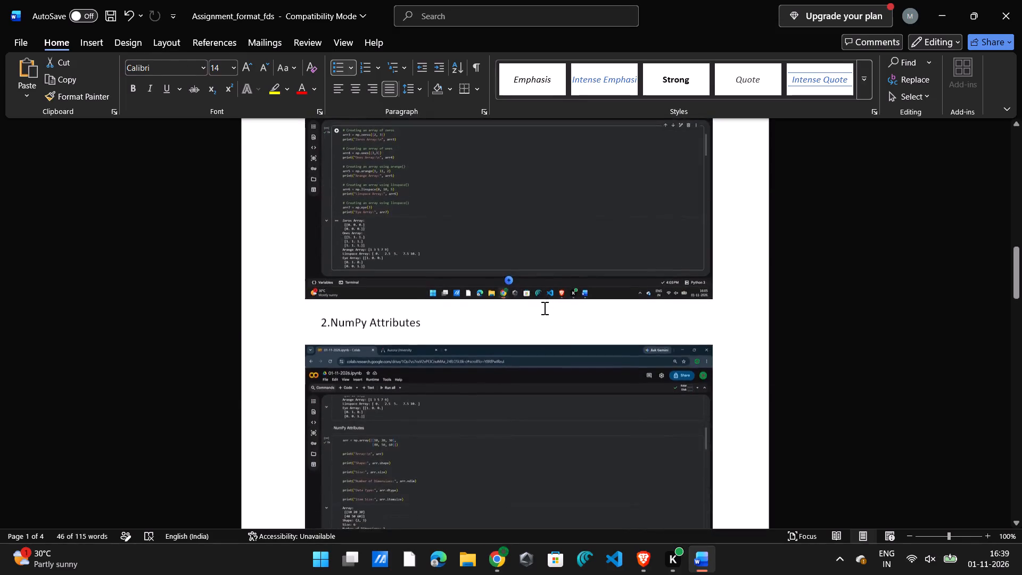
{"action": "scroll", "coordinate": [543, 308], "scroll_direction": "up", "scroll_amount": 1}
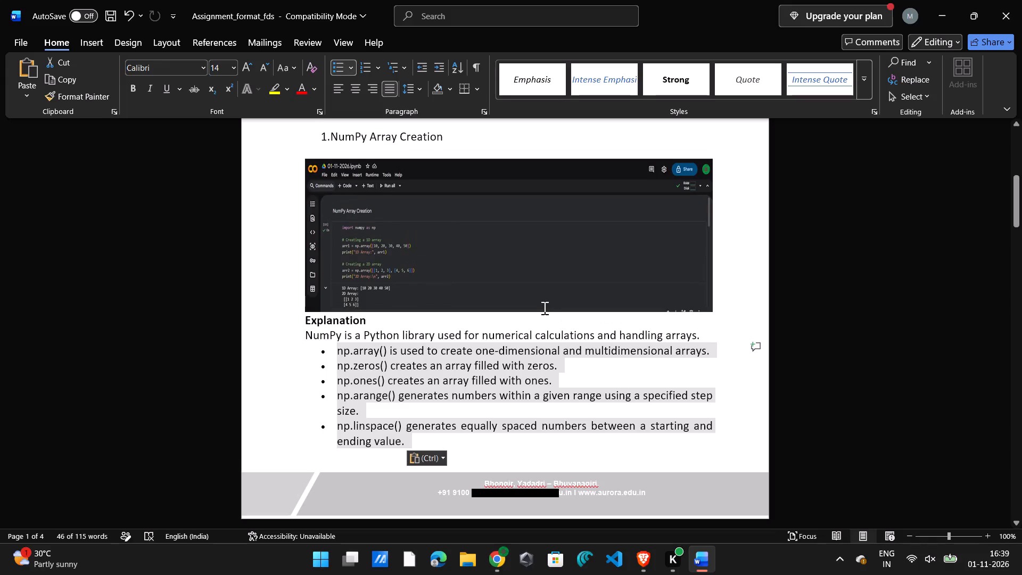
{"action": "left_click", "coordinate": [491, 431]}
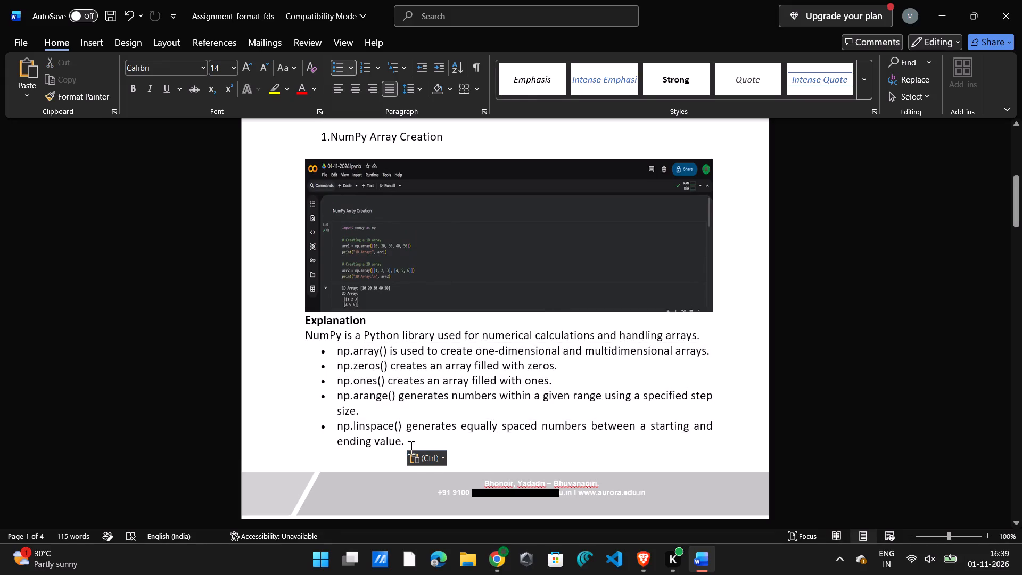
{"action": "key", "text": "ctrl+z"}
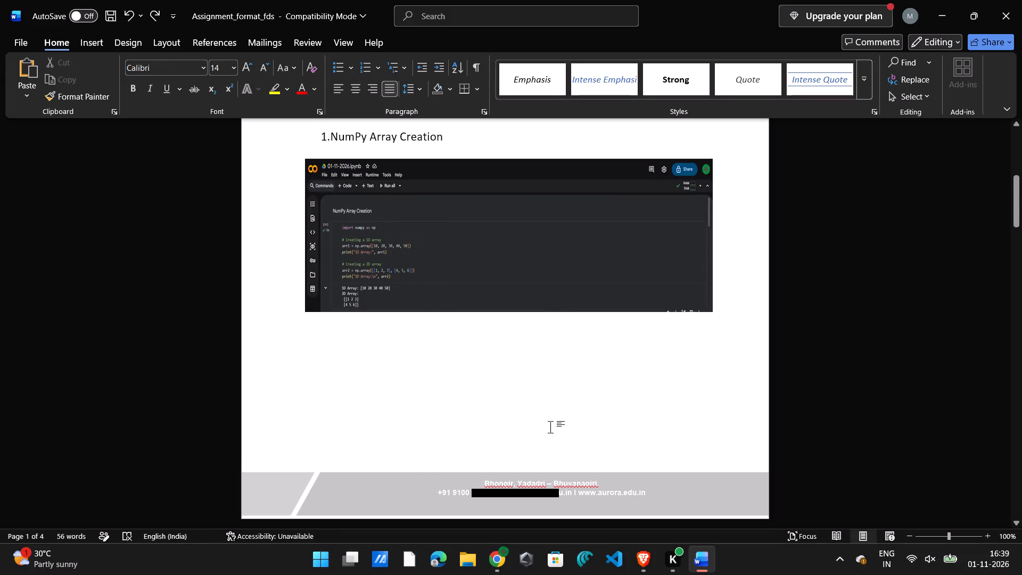
Paste the copied Explanation section below the second array-creation screenshot, leaving blank space above the 2.NumPy Attributes heading.
{"action": "scroll", "coordinate": [548, 424], "scroll_direction": "down", "scroll_amount": 2}
{"action": "left_click", "coordinate": [747, 420]}
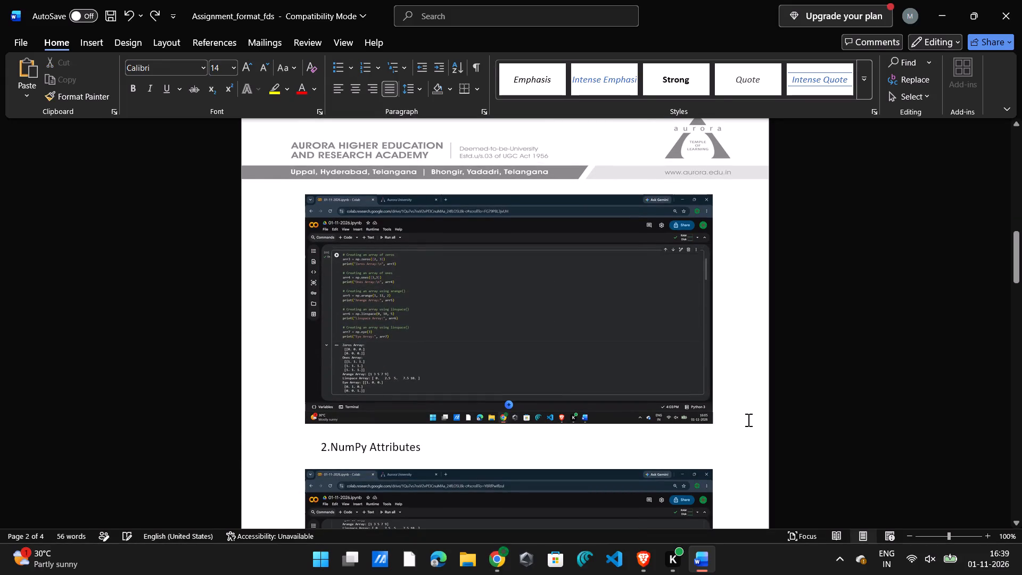
{"action": "key", "text": "Return"}
{"action": "key", "text": "Return"}
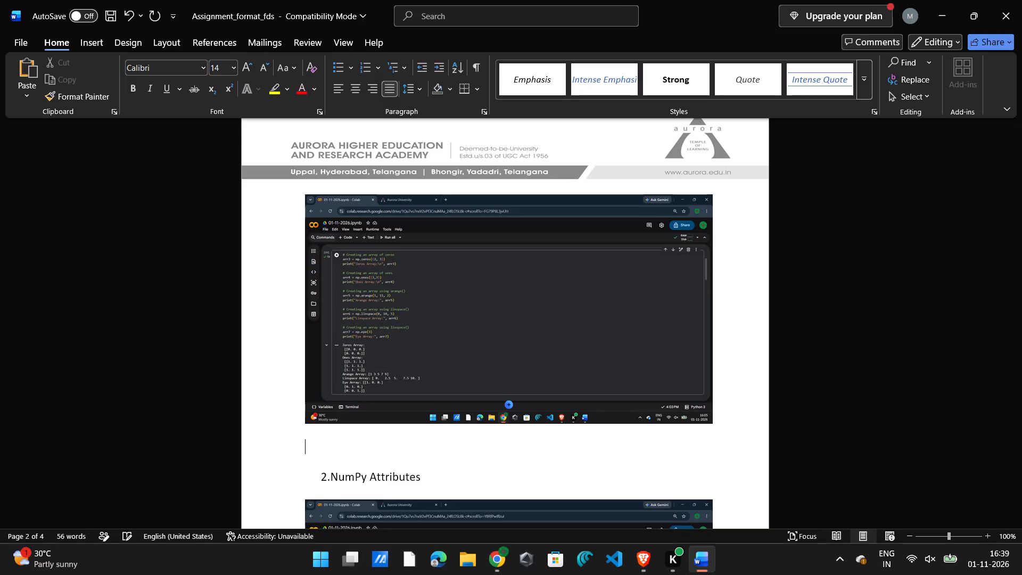
{"action": "key", "text": "ctrl+v"}
{"action": "scroll", "coordinate": [652, 378], "scroll_direction": "down", "scroll_amount": 1}
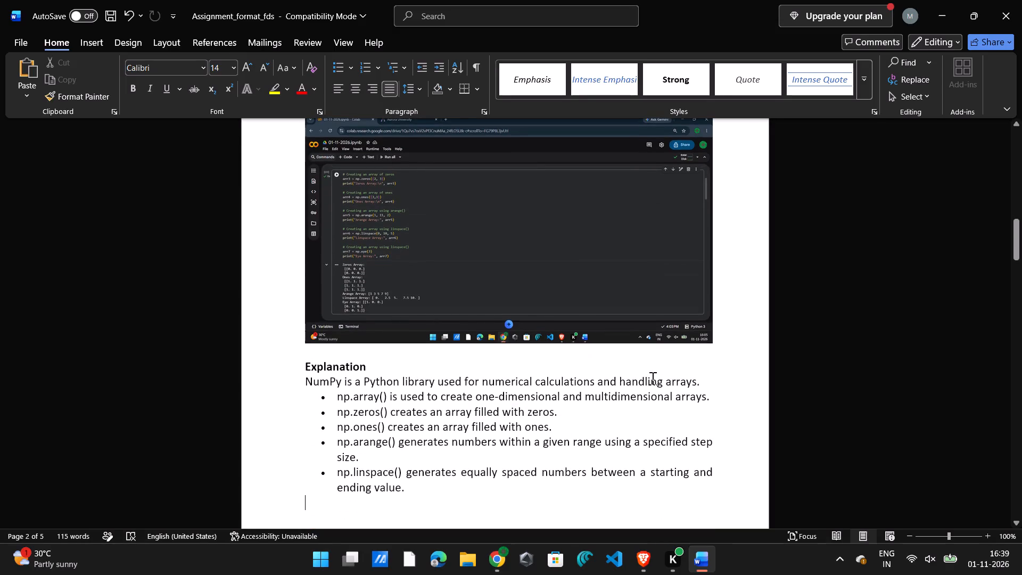
Insert blank lines after the pasted explanation to push the 2.NumPy Attributes heading onto the next page with its screenshot.
{"action": "scroll", "coordinate": [652, 378], "scroll_direction": "down", "scroll_amount": 1}
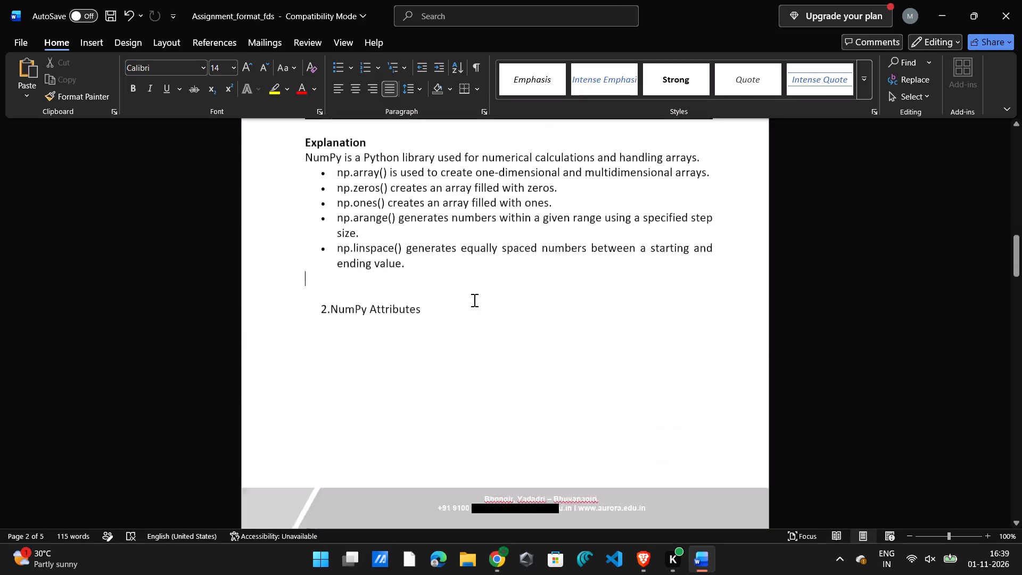
{"action": "key", "text": "Return"}
{"action": "key", "text": "Return"}
{"action": "key", "text": "Return"}
{"action": "key", "text": "Return"}
{"action": "key", "text": "Return"}
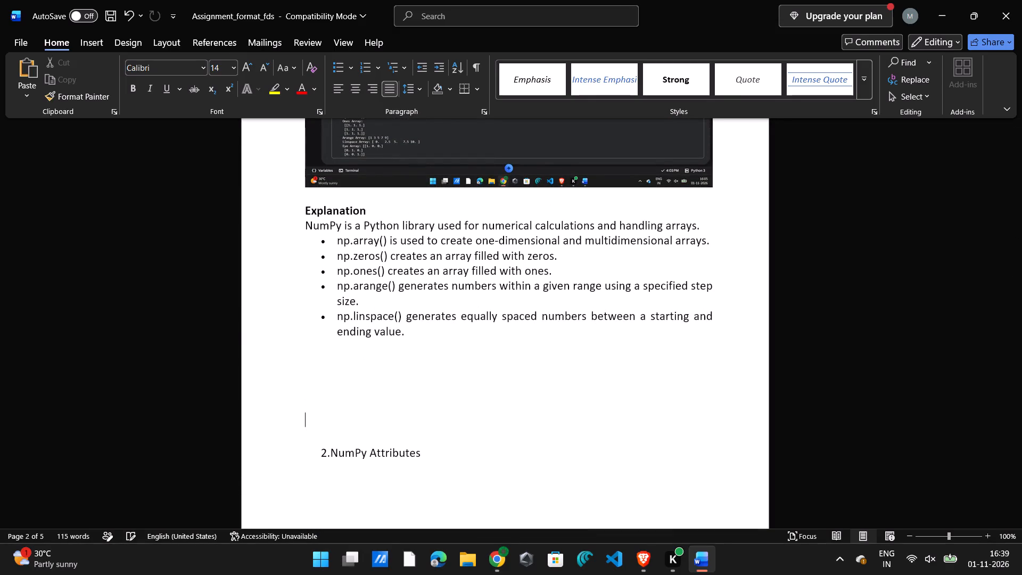
{"action": "key", "text": "Return"}
{"action": "key", "text": "Return"}
{"action": "key", "text": "Return"}
{"action": "key", "text": "Return"}
{"action": "scroll", "coordinate": [455, 368], "scroll_direction": "down", "scroll_amount": 1}
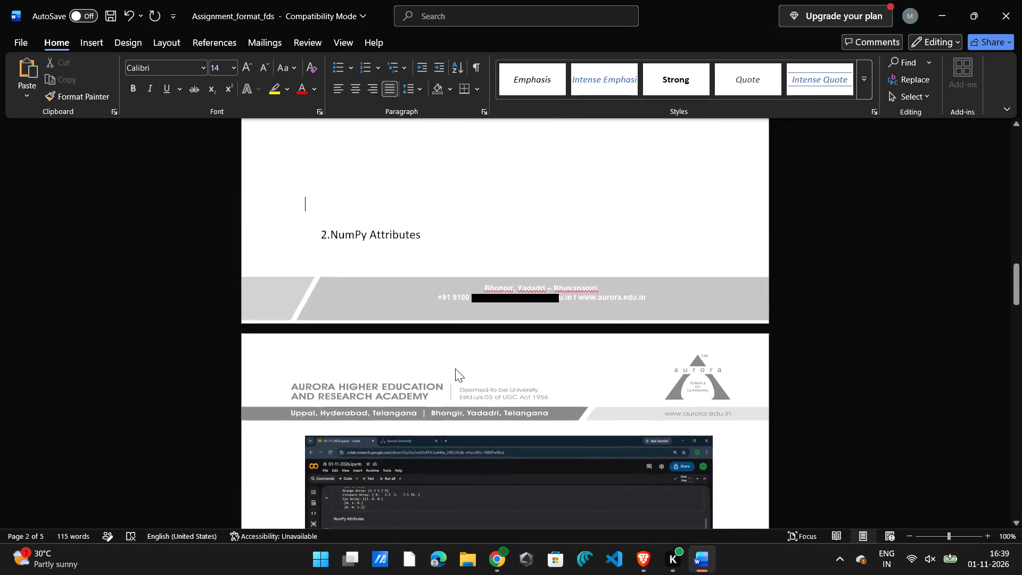
{"action": "key", "text": "Return"}
{"action": "key", "text": "Return"}
{"action": "key", "text": "Return"}
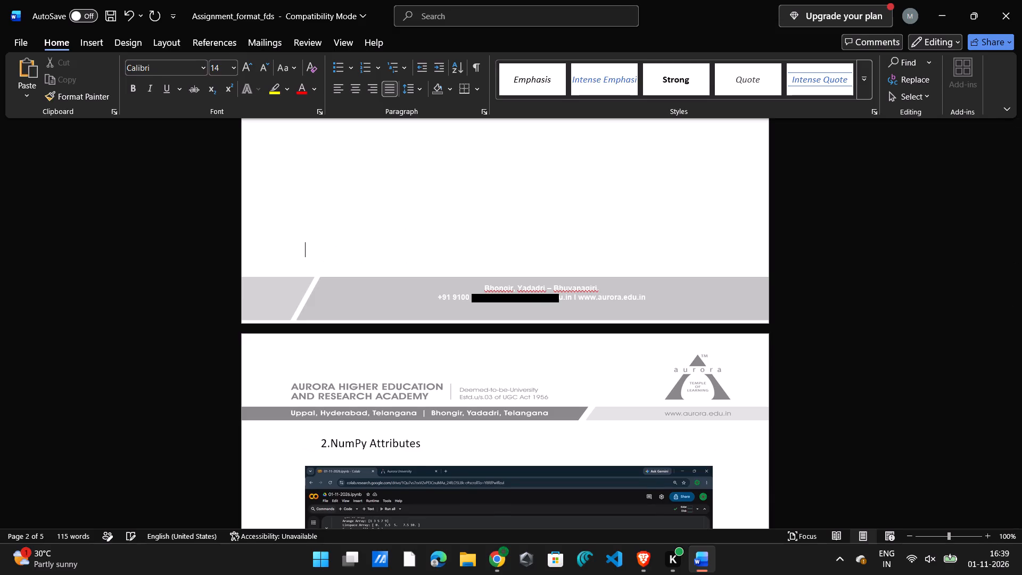
Change the bullets of the five NumPy function explanations, np.array() to np.linspace(), to the arrowhead style.
{"action": "scroll", "coordinate": [555, 384], "scroll_direction": "up", "scroll_amount": 1}
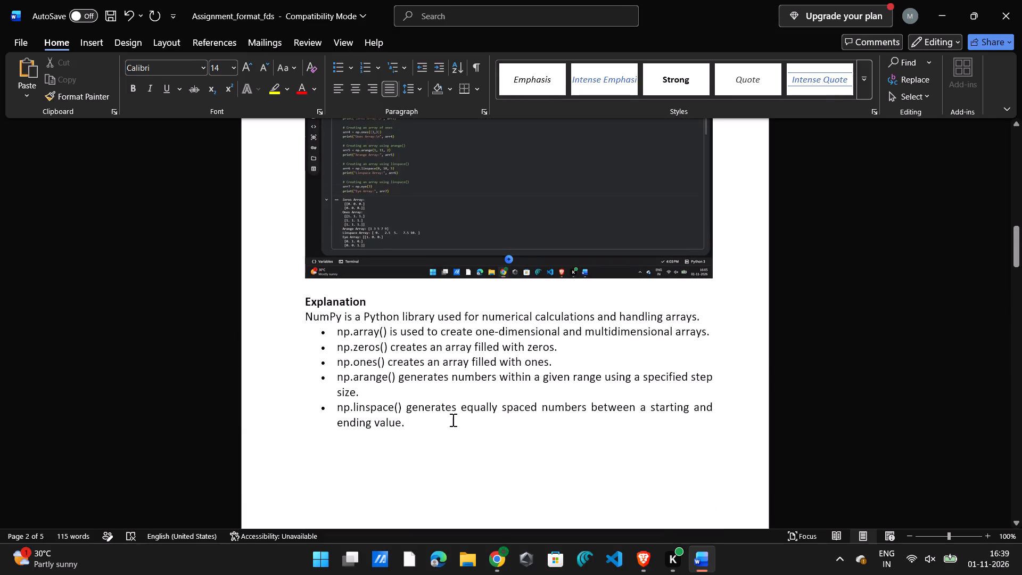
{"action": "left_click_drag", "start_coordinate": [434, 421], "coordinate": [306, 307]}
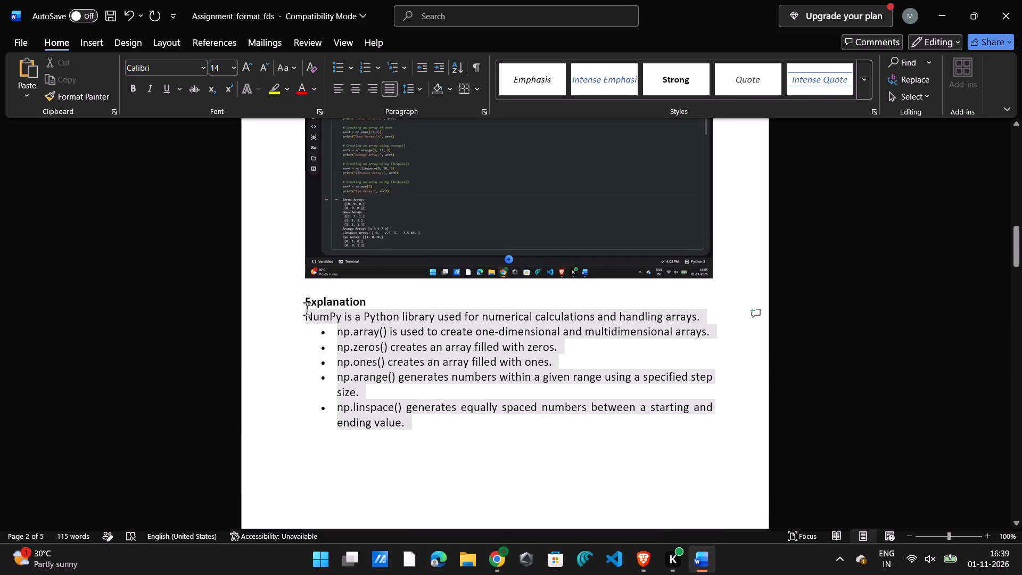
{"action": "left_click_drag", "start_coordinate": [306, 307], "coordinate": [312, 338]}
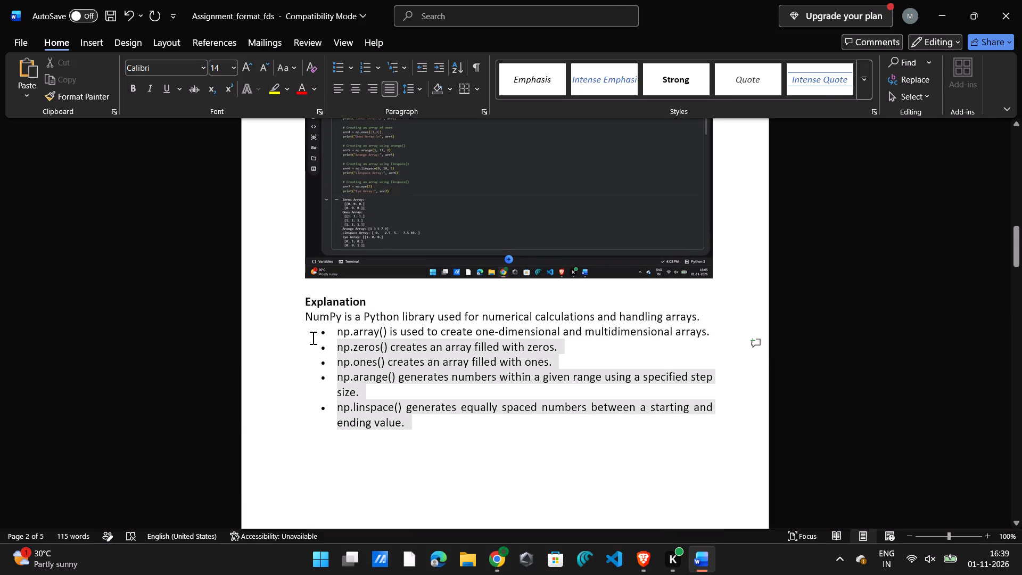
{"action": "left_click_drag", "start_coordinate": [312, 338], "coordinate": [312, 334]}
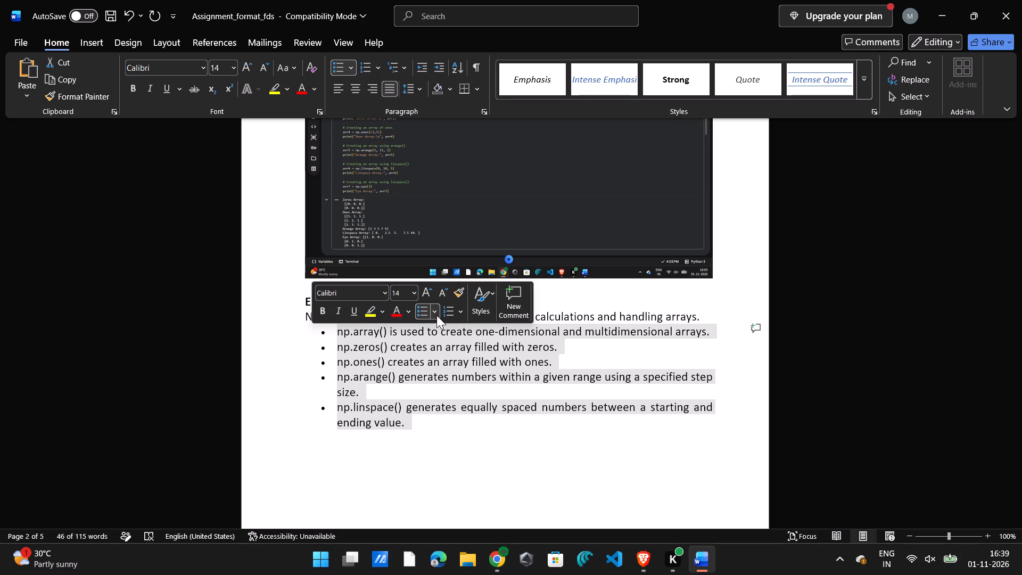
{"action": "left_click", "coordinate": [436, 315]}
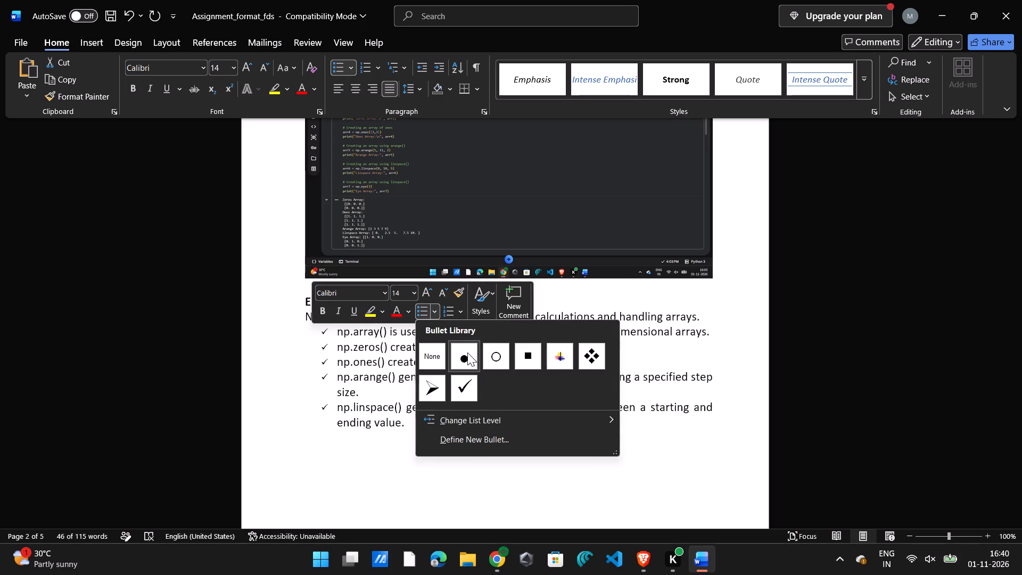
{"action": "left_click", "coordinate": [438, 385]}
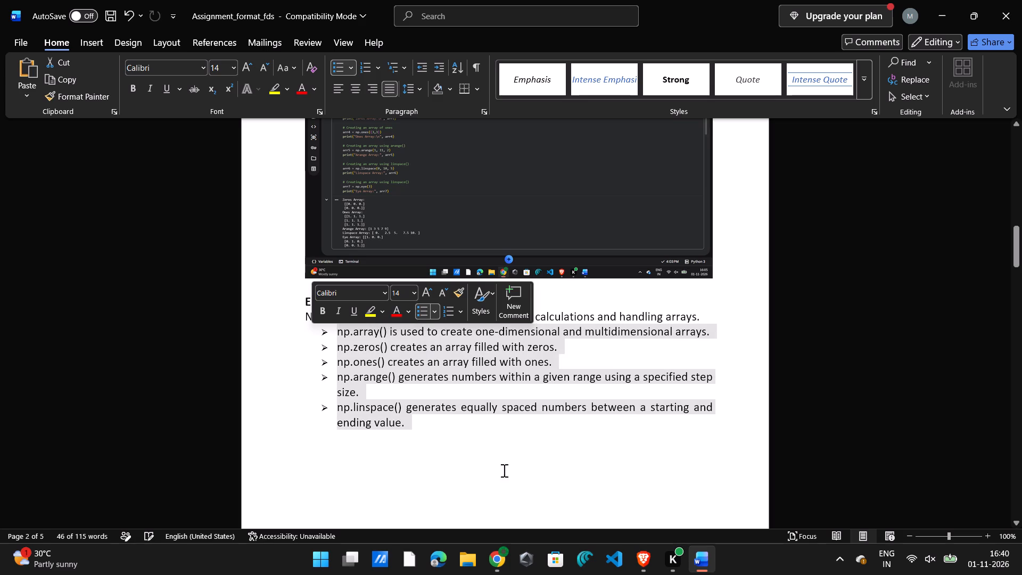
{"action": "left_click", "coordinate": [558, 491]}
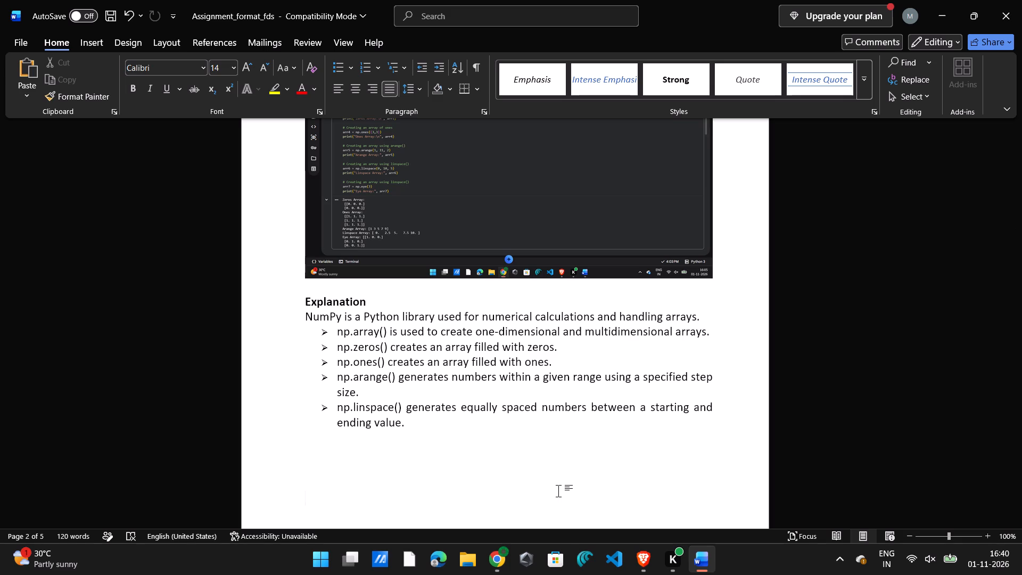
Replace "multi" with "two-" in the np.array() bullet so it reads "two-dimensional arrays".
{"action": "scroll", "coordinate": [612, 425], "scroll_direction": "up", "scroll_amount": 1}
{"action": "scroll", "coordinate": [607, 450], "scroll_direction": "down", "scroll_amount": 1}
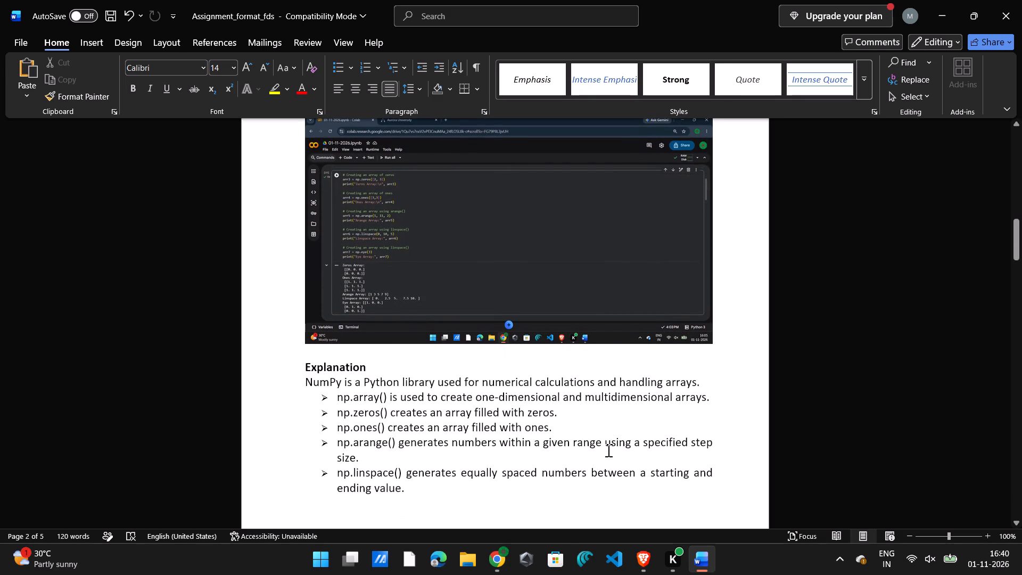
{"action": "left_click", "coordinate": [610, 404]}
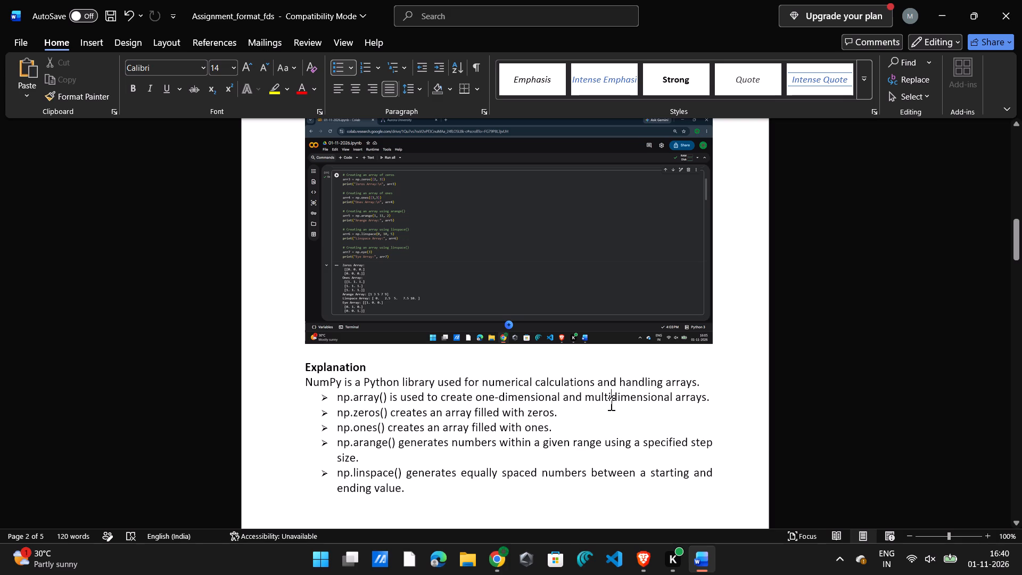
{"action": "key", "text": "BackSpace"}
{"action": "key", "text": "BackSpace"}
{"action": "key", "text": "BackSpace"}
{"action": "key", "text": "BackSpace"}
{"action": "key", "text": "BackSpace"}
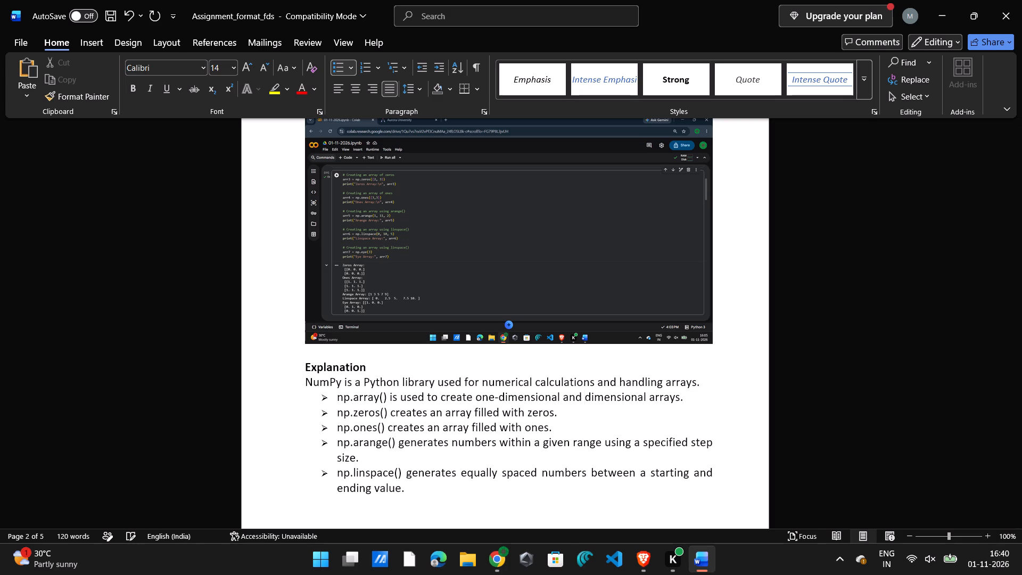
{"action": "key", "text": "t"}
{"action": "type", "text": "wo"}
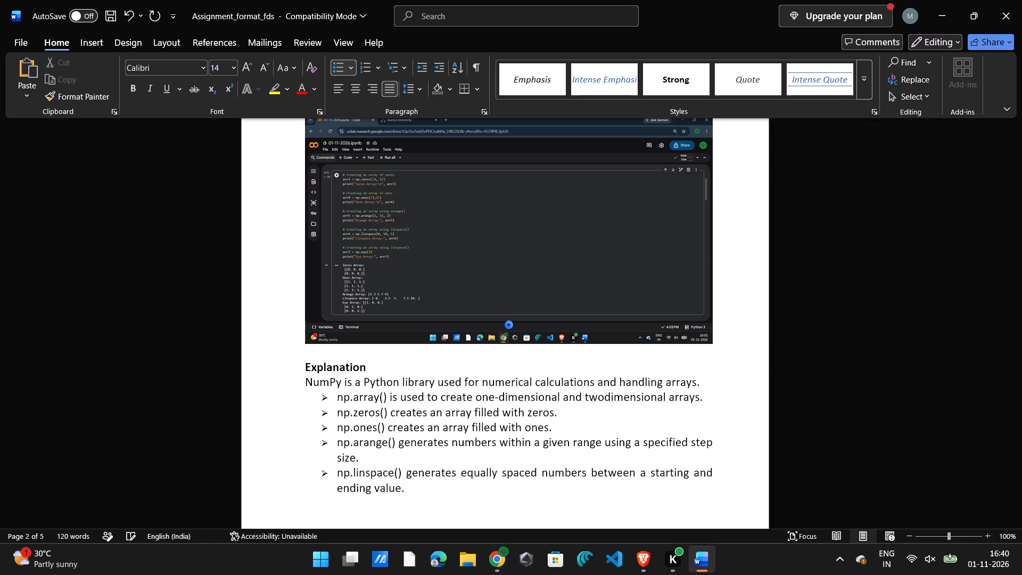
{"action": "key", "text": "minus"}
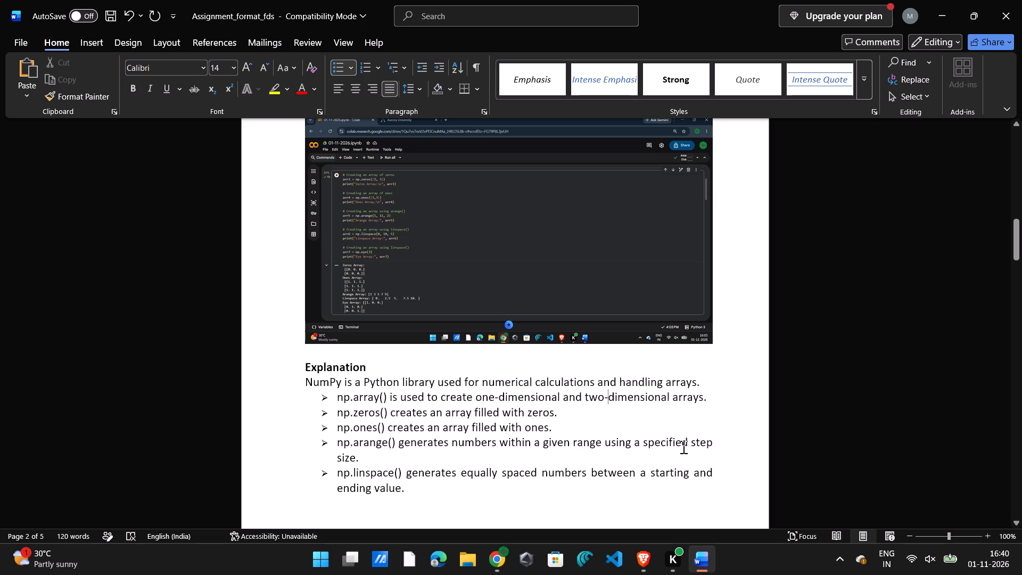
Check the explanation against the array-creation code in the Colab notebook and the ChatGPT lab report guide, and return to the Word report.
{"action": "scroll", "coordinate": [664, 447], "scroll_direction": "down", "scroll_amount": 1}
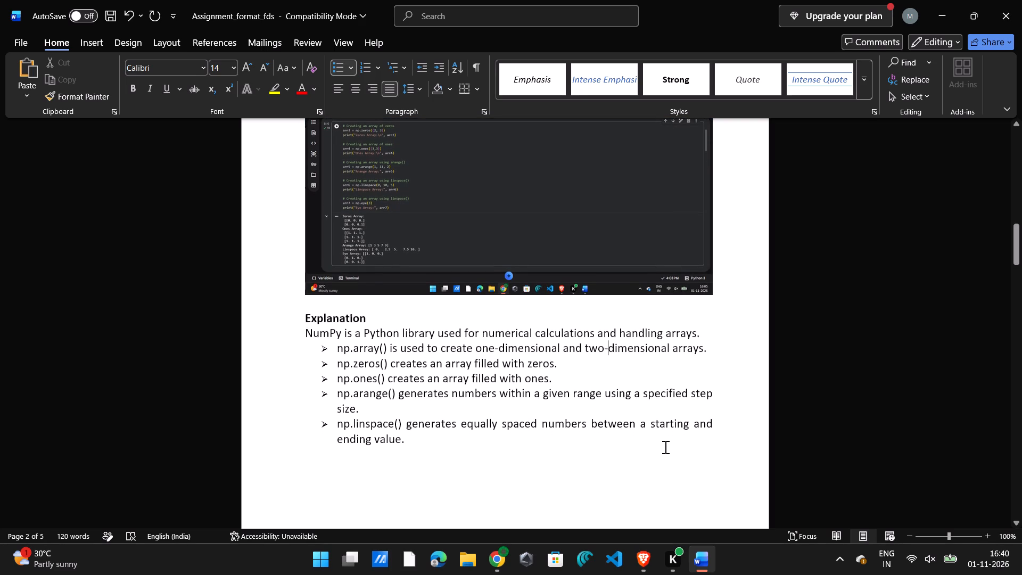
{"action": "scroll", "coordinate": [591, 425], "scroll_direction": "up", "scroll_amount": 1}
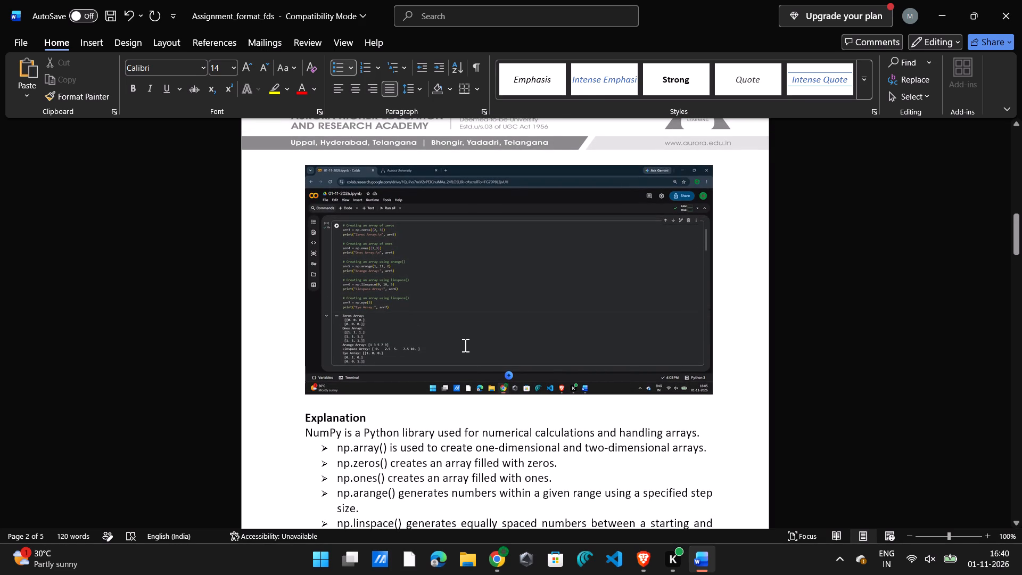
{"action": "left_click", "coordinate": [504, 557]}
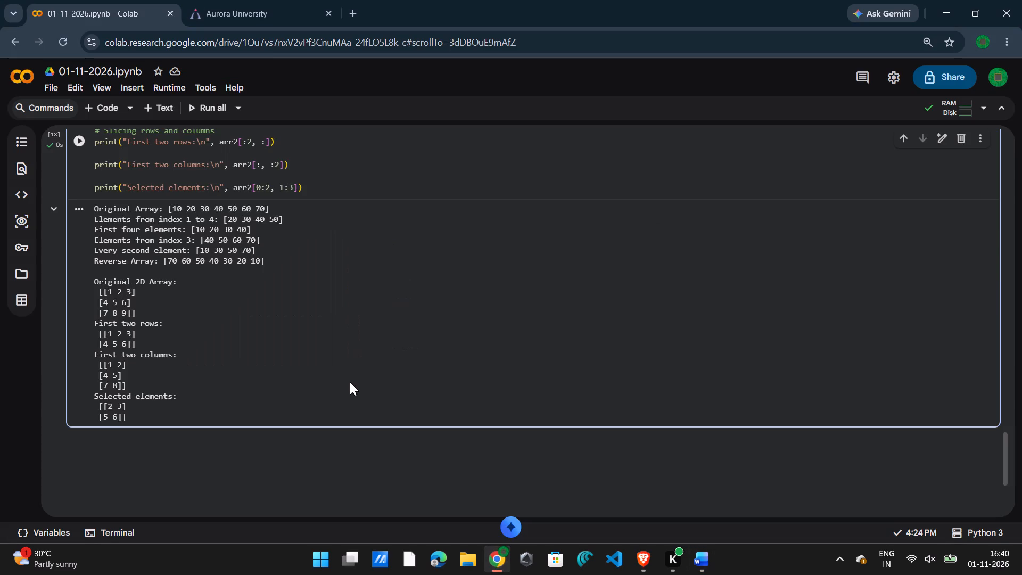
{"action": "scroll", "coordinate": [350, 382], "scroll_direction": "up", "scroll_amount": 20}
{"action": "scroll", "coordinate": [350, 382], "scroll_direction": "up", "scroll_amount": 5}
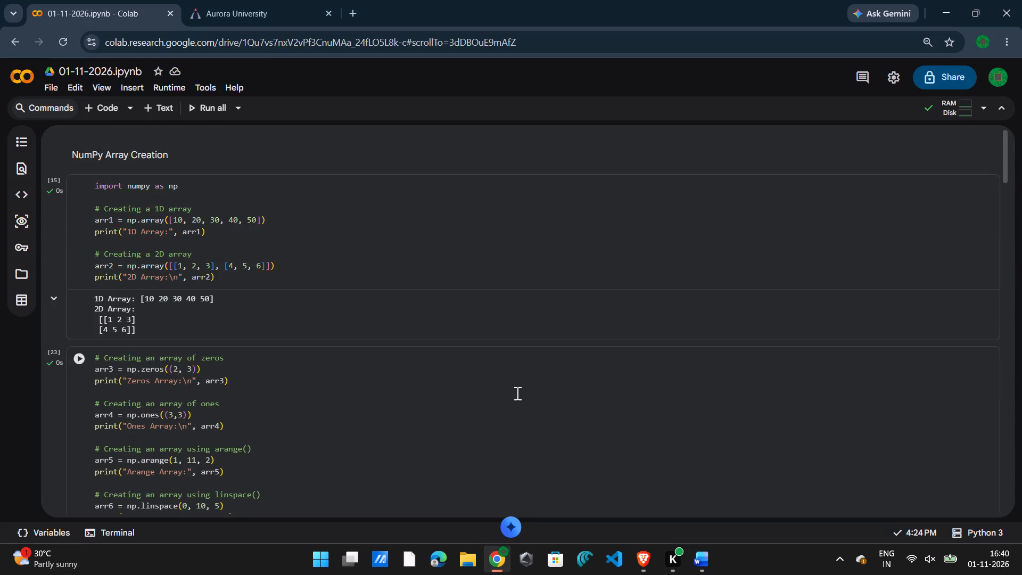
{"action": "scroll", "coordinate": [518, 392], "scroll_direction": "down", "scroll_amount": 3}
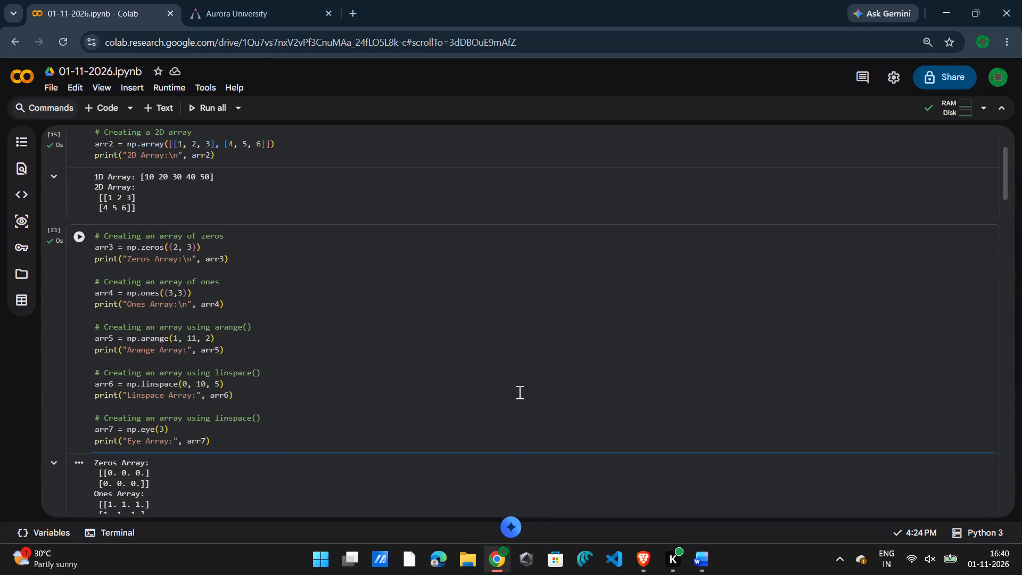
{"action": "left_click", "coordinate": [637, 568]}
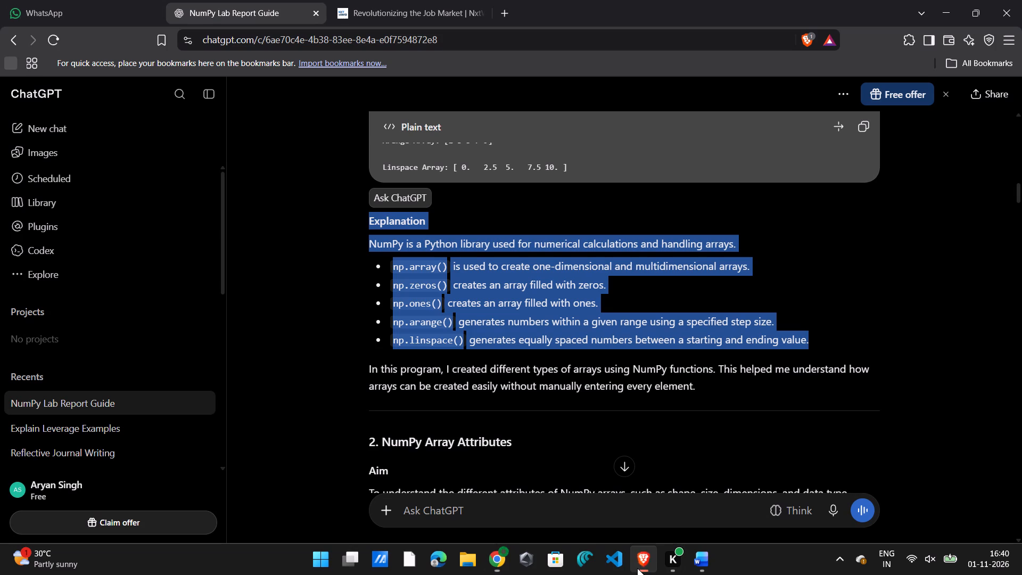
{"action": "left_click", "coordinate": [704, 568]}
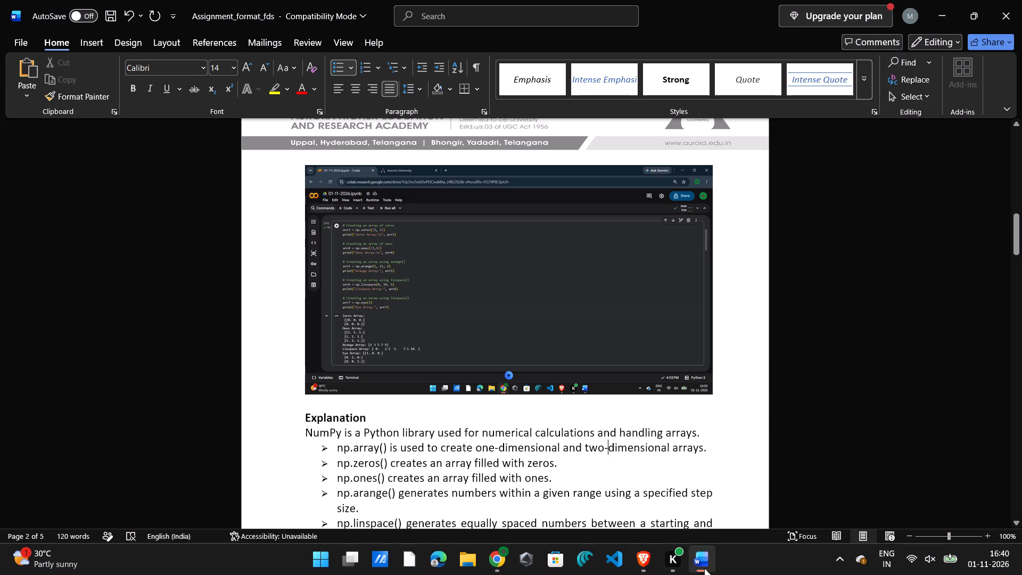
{"action": "scroll", "coordinate": [424, 477], "scroll_direction": "down", "scroll_amount": 1}
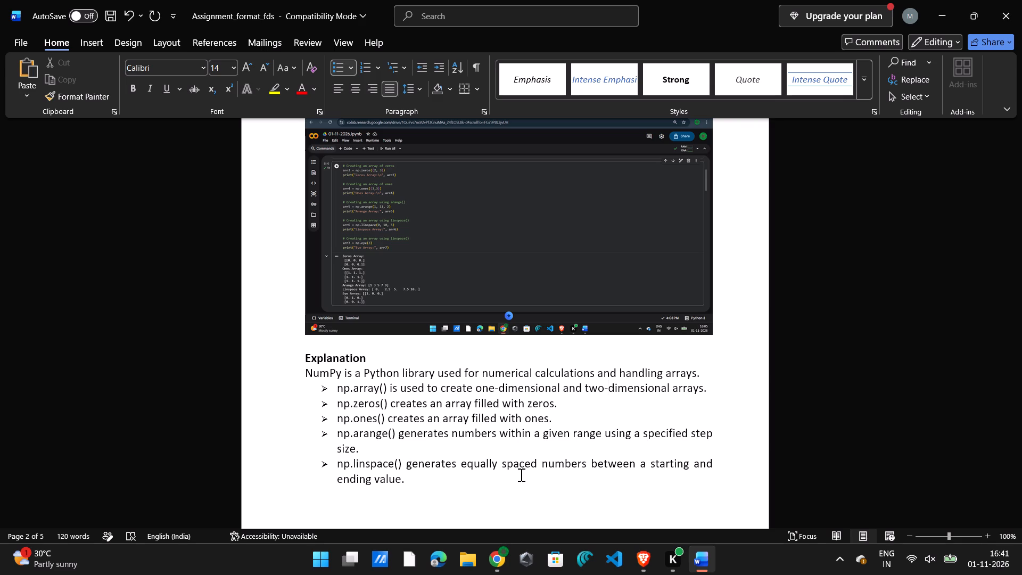
{"action": "left_click", "coordinate": [635, 569]}
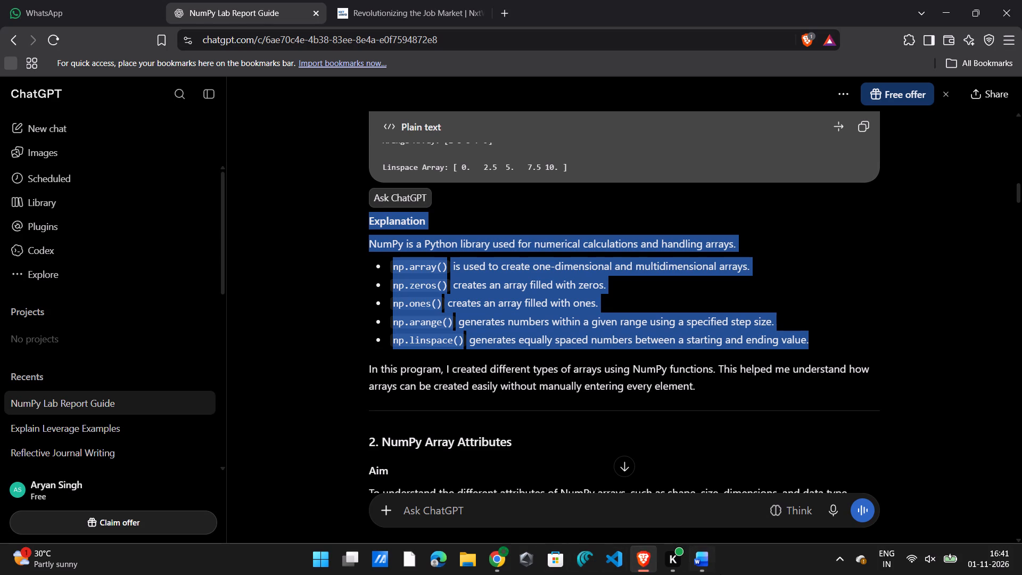
{"action": "left_click", "coordinate": [720, 573]}
{"action": "left_click", "coordinate": [689, 569]}
{"action": "left_click", "coordinate": [497, 563]}
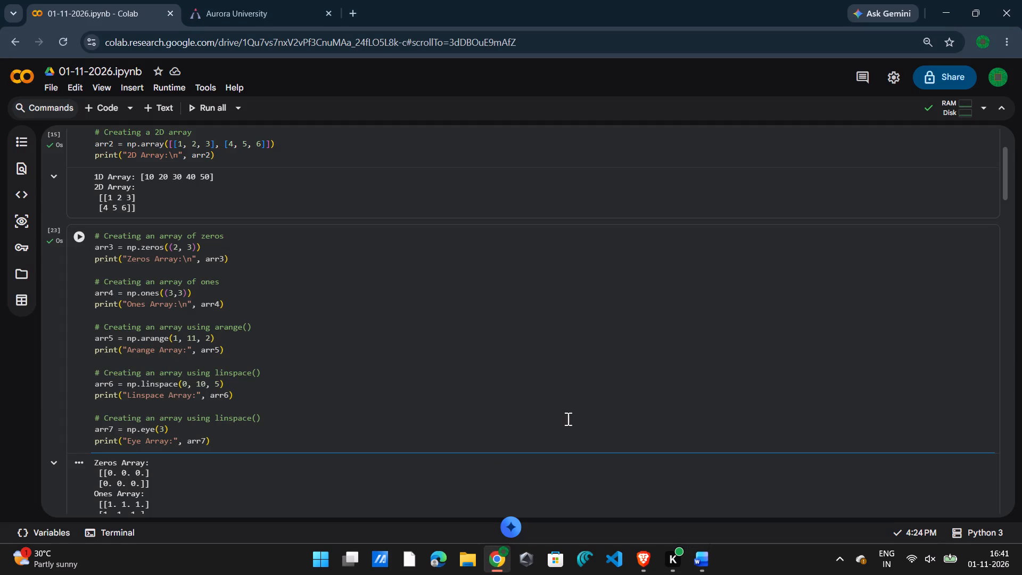
{"action": "left_click", "coordinate": [641, 564]}
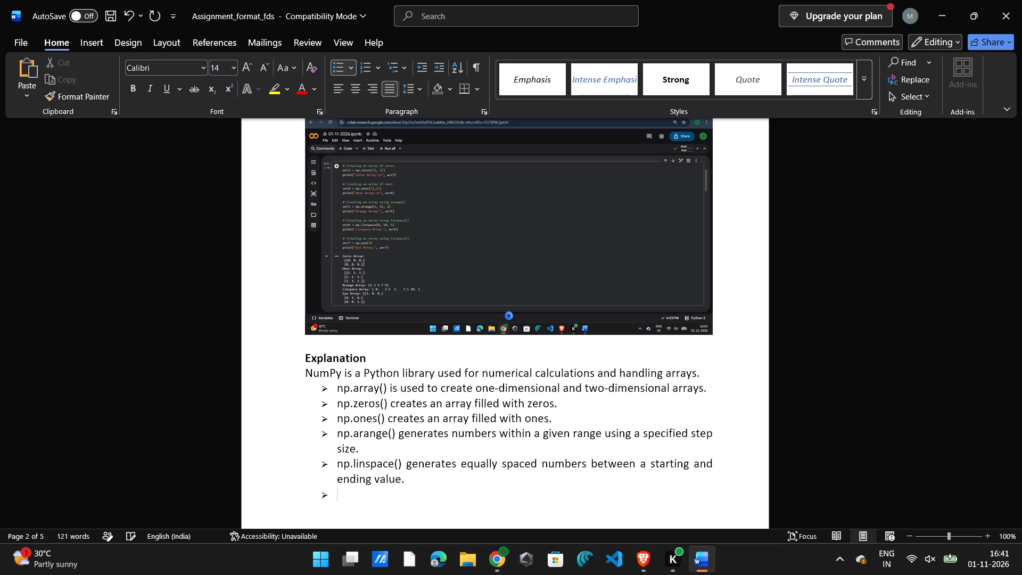
{"action": "key", "text": "ctrl+v"}
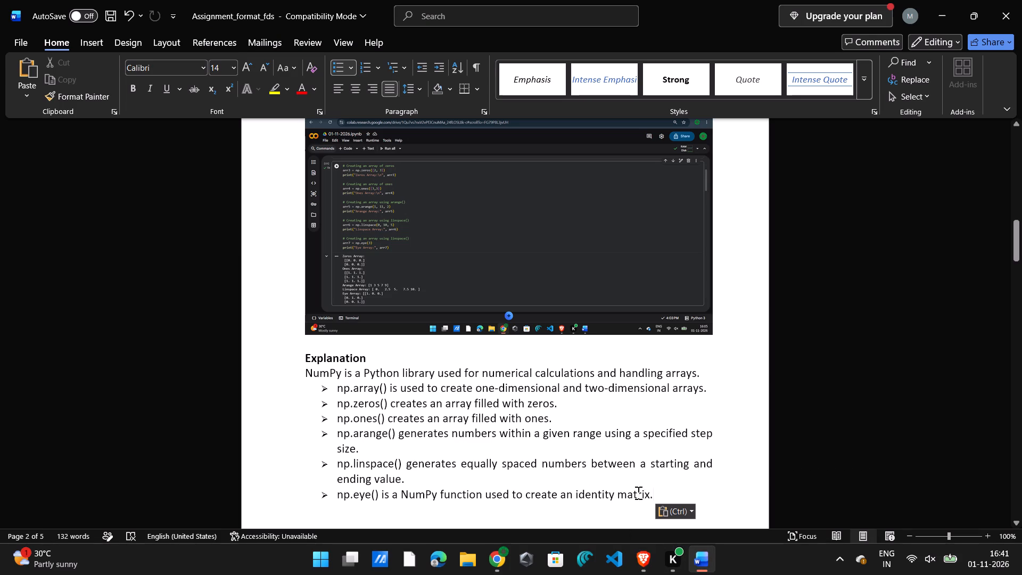
Check the bulleted explanation against the code and outputs of the array-creation cell in Colab, and return to the Word report.
{"action": "scroll", "coordinate": [642, 462], "scroll_direction": "down", "scroll_amount": 1}
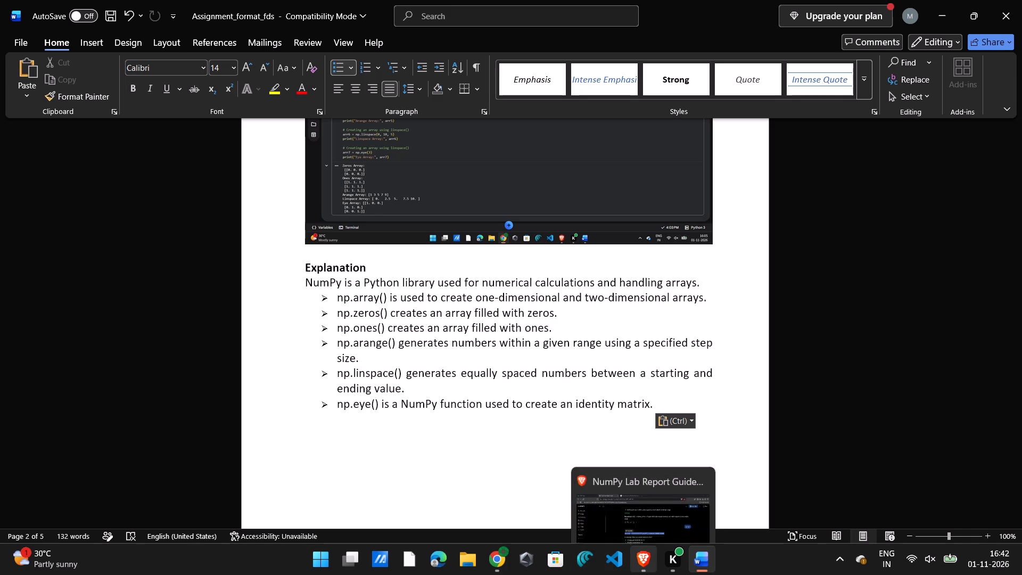
{"action": "left_click", "coordinate": [508, 571]}
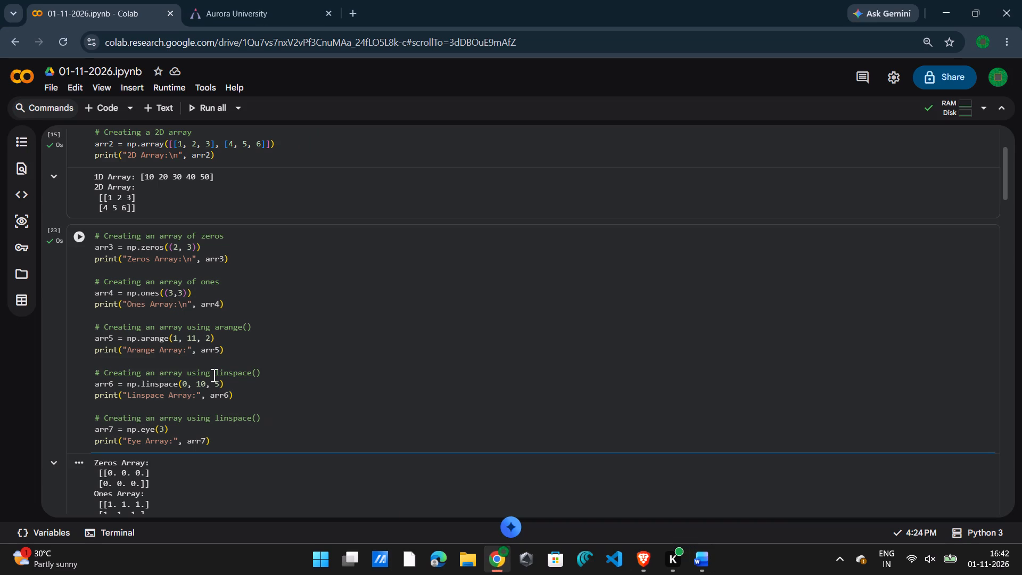
{"action": "scroll", "coordinate": [459, 385], "scroll_direction": "down", "scroll_amount": 1}
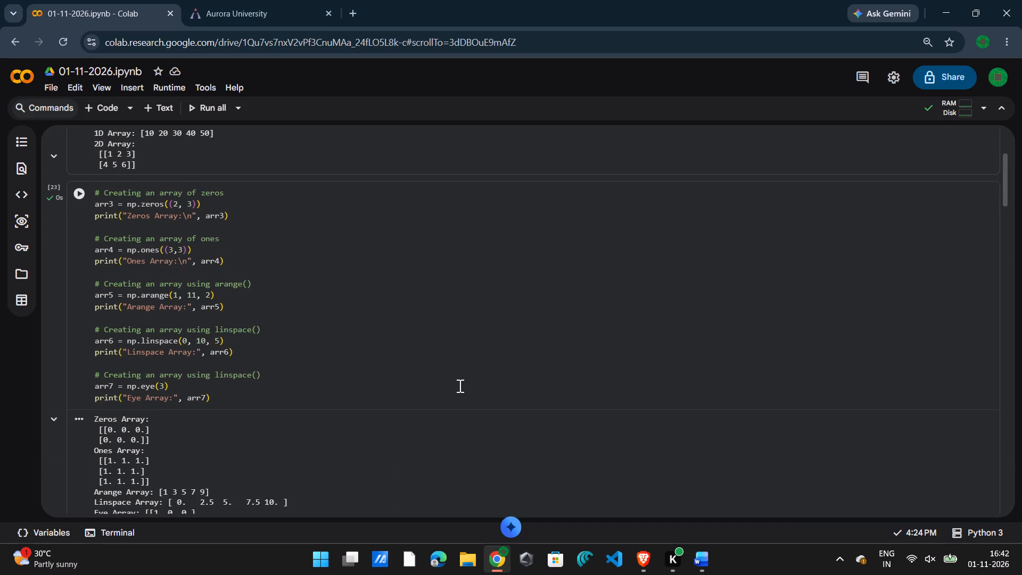
{"action": "scroll", "coordinate": [459, 385], "scroll_direction": "down", "scroll_amount": 2}
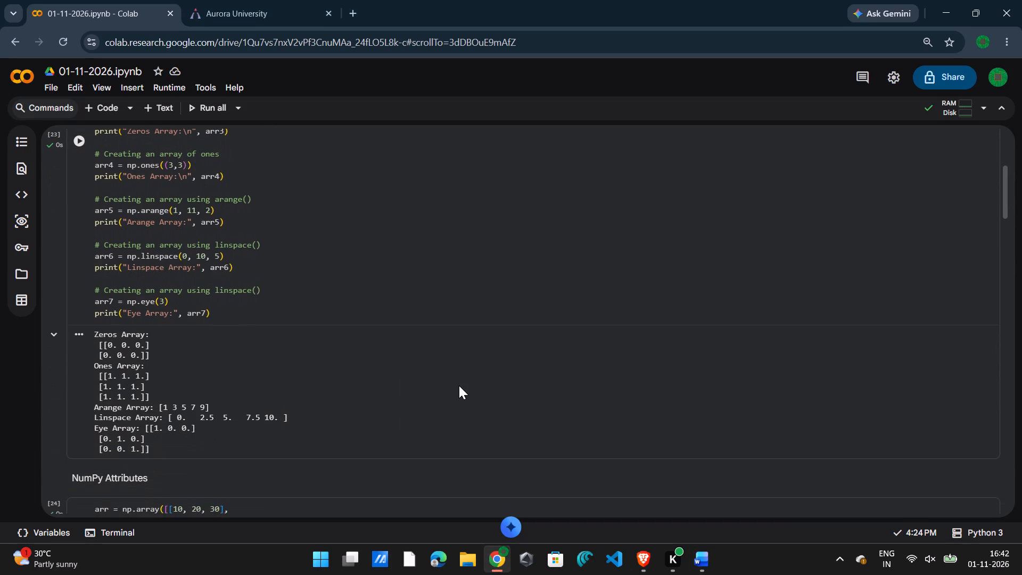
{"action": "scroll", "coordinate": [459, 385], "scroll_direction": "down", "scroll_amount": 1}
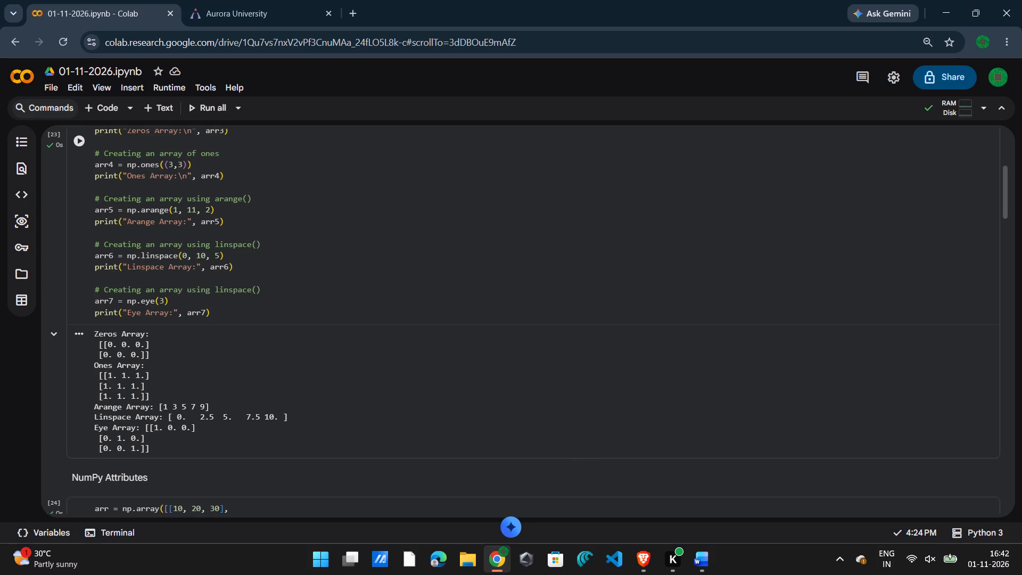
{"action": "left_click", "coordinate": [700, 569]}
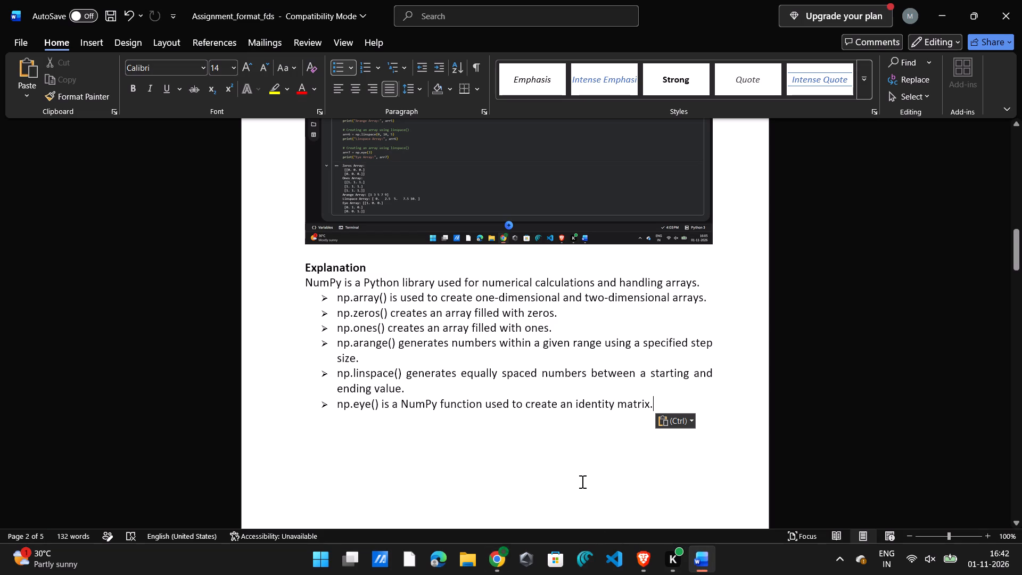
{"action": "scroll", "coordinate": [650, 459], "scroll_direction": "down", "scroll_amount": 1}
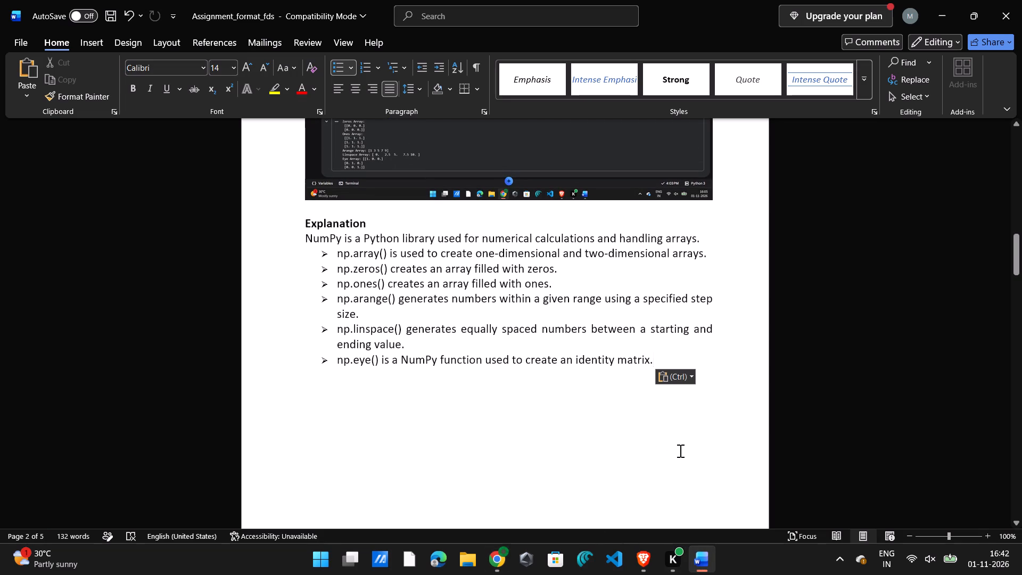
{"action": "left_click", "coordinate": [647, 574]}
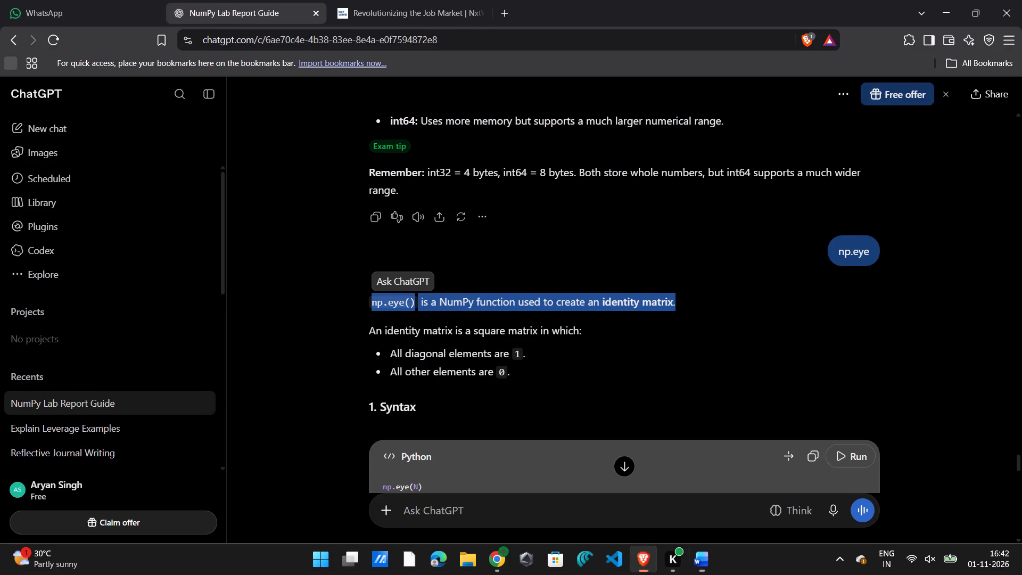
{"action": "left_click", "coordinate": [486, 571]}
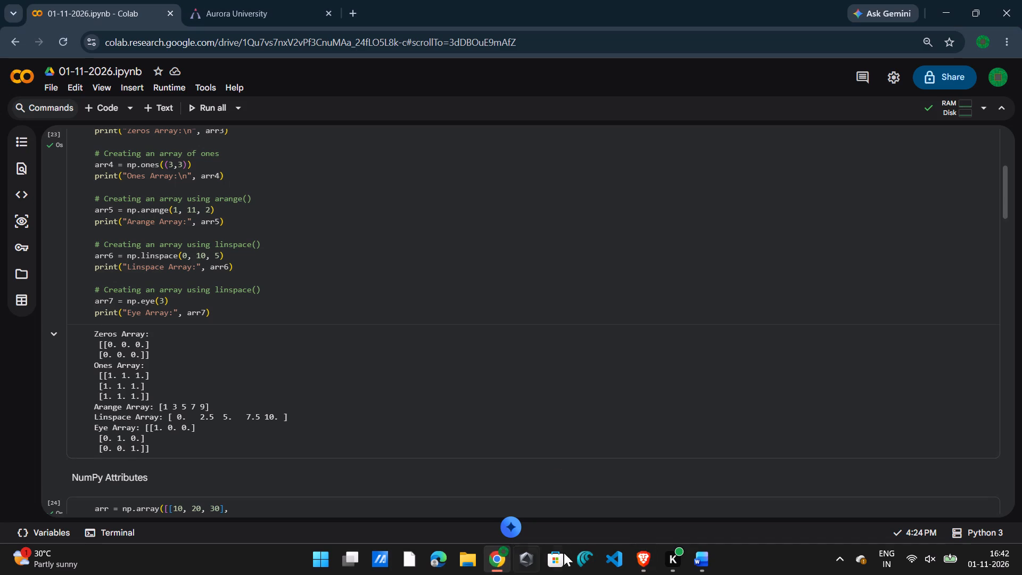
{"action": "left_click", "coordinate": [692, 557]}
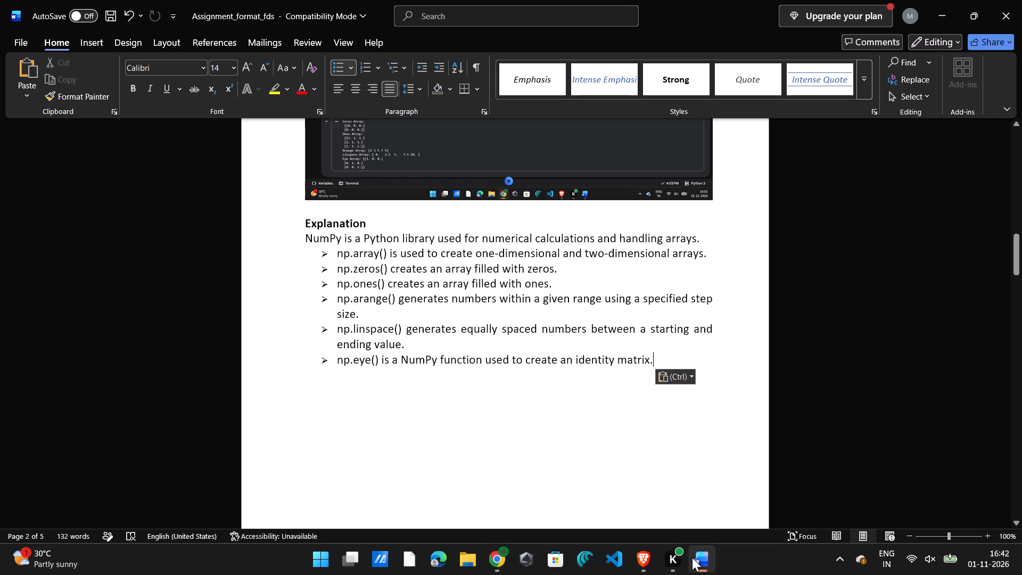
Add "based on the given integer value" after "ending value" in the np.linspace() bullet.
{"action": "left_click", "coordinate": [400, 346]}
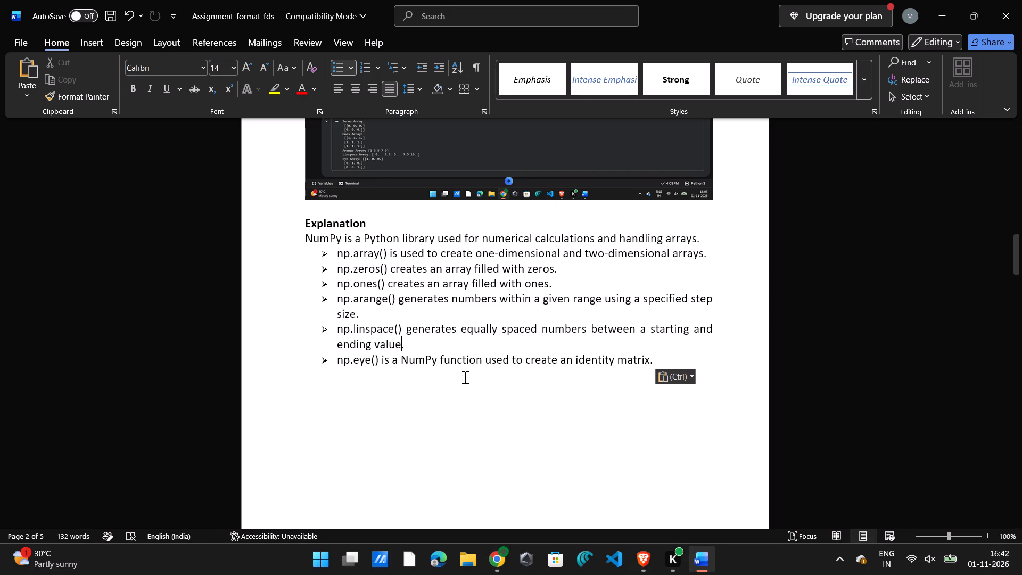
{"action": "key", "text": "space"}
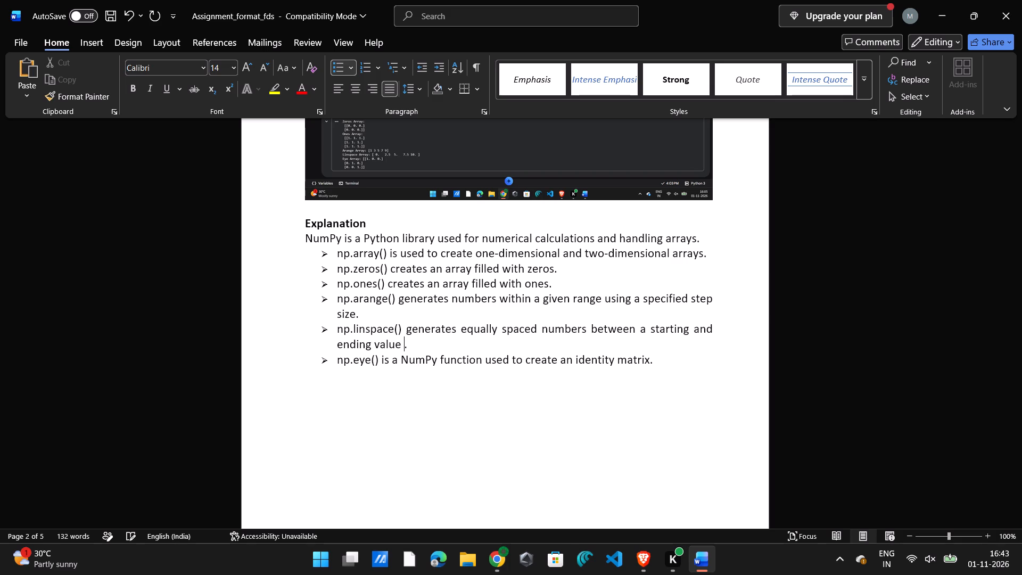
{"action": "key", "text": "shift+b"}
{"action": "key", "text": "BackSpace"}
{"action": "type", "text": "based on the"}
{"action": "key", "text": "space"}
{"action": "type", "text": "given"}
{"action": "key", "text": "space"}
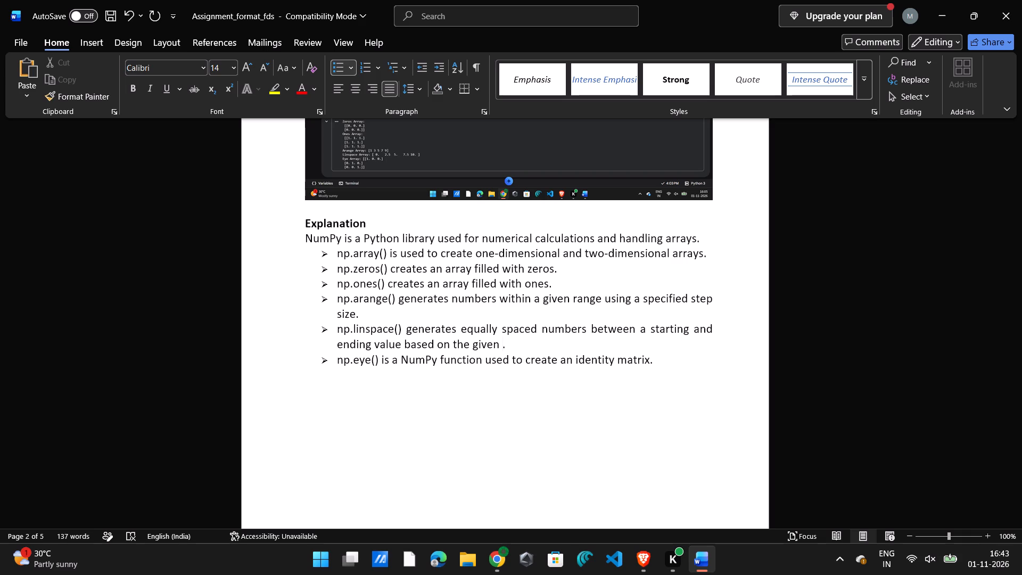
{"action": "type", "text": "integer"}
{"action": "key", "text": "space"}
{"action": "type", "text": "value"}
{"action": "key", "text": "space"}
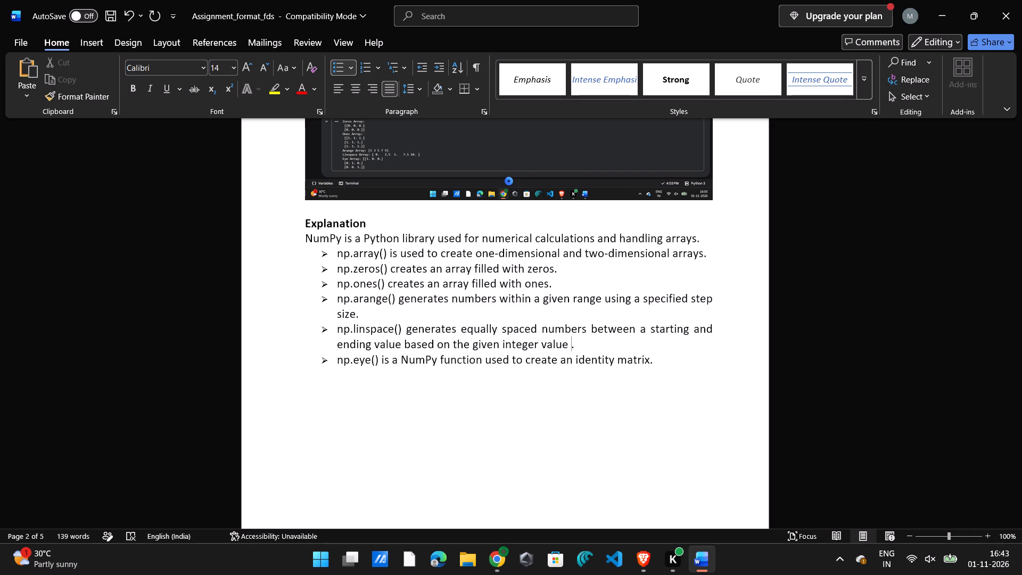
{"action": "key", "text": "BackSpace"}
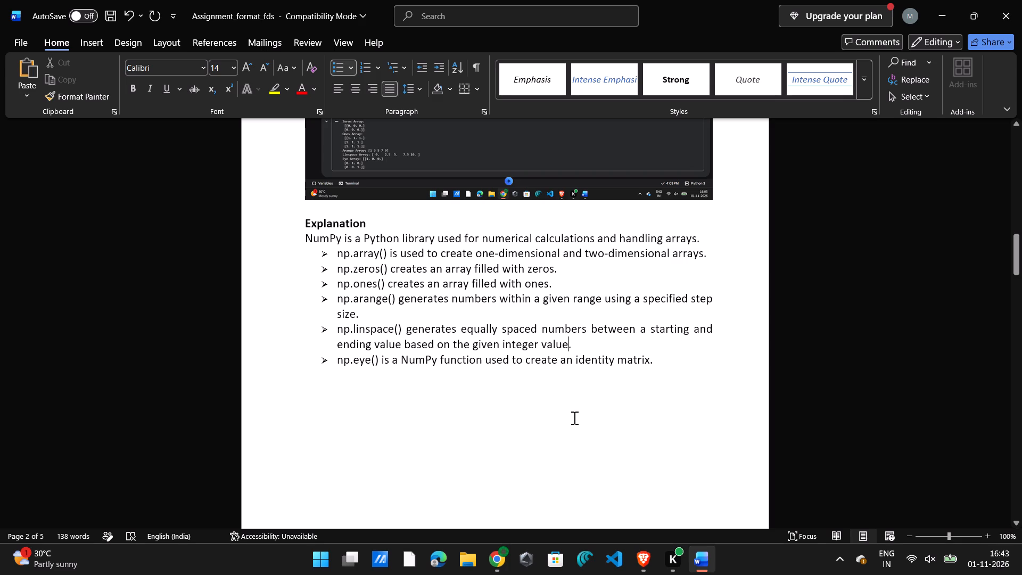
Append "given in condition" to the end of the np.linspace() bullet, before the full stop.
{"action": "key", "text": "space"}
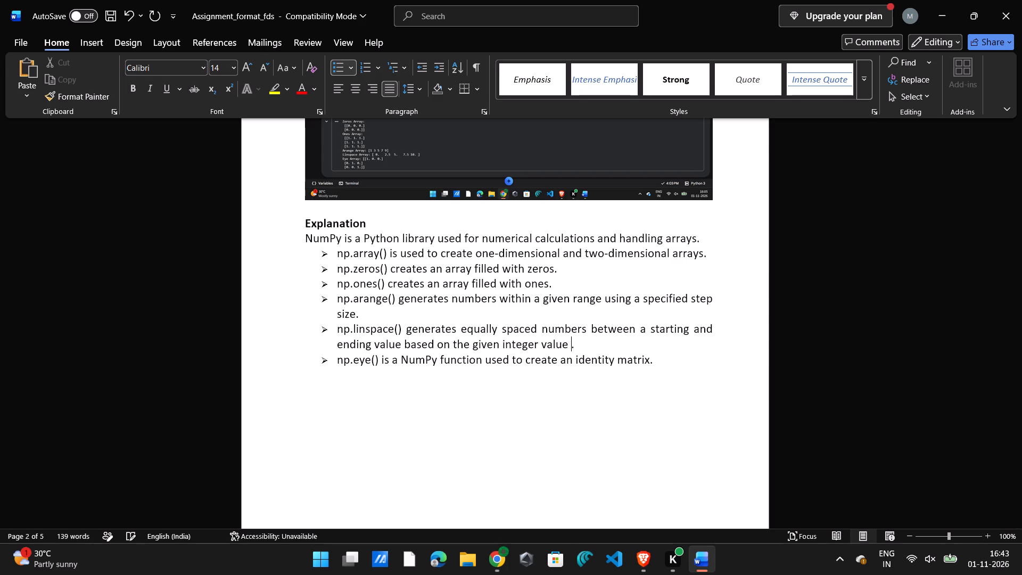
{"action": "type", "text": "givem"}
{"action": "key", "text": "space"}
{"action": "key", "text": "BackSpace"}
{"action": "key", "text": "BackSpace"}
{"action": "type", "text": "n in condition"}
{"action": "key", "text": "space"}
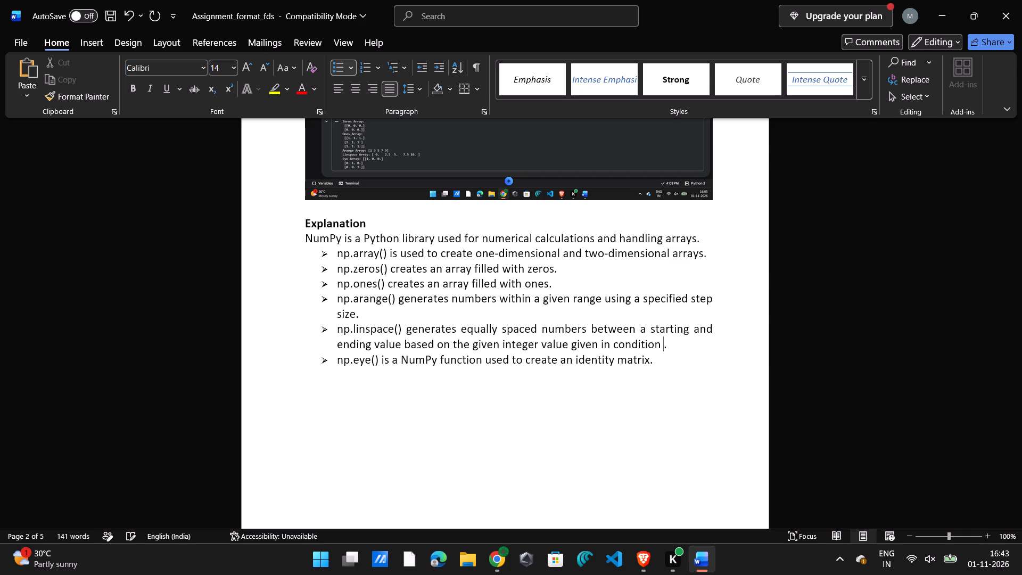
{"action": "key", "text": "BackSpace"}
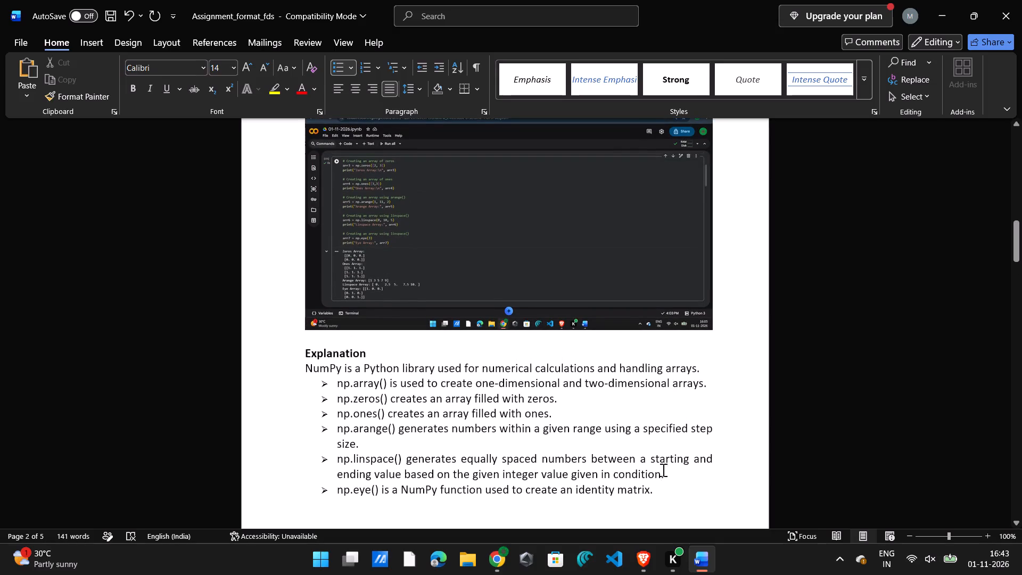
{"action": "scroll", "coordinate": [608, 479], "scroll_direction": "down", "scroll_amount": 2}
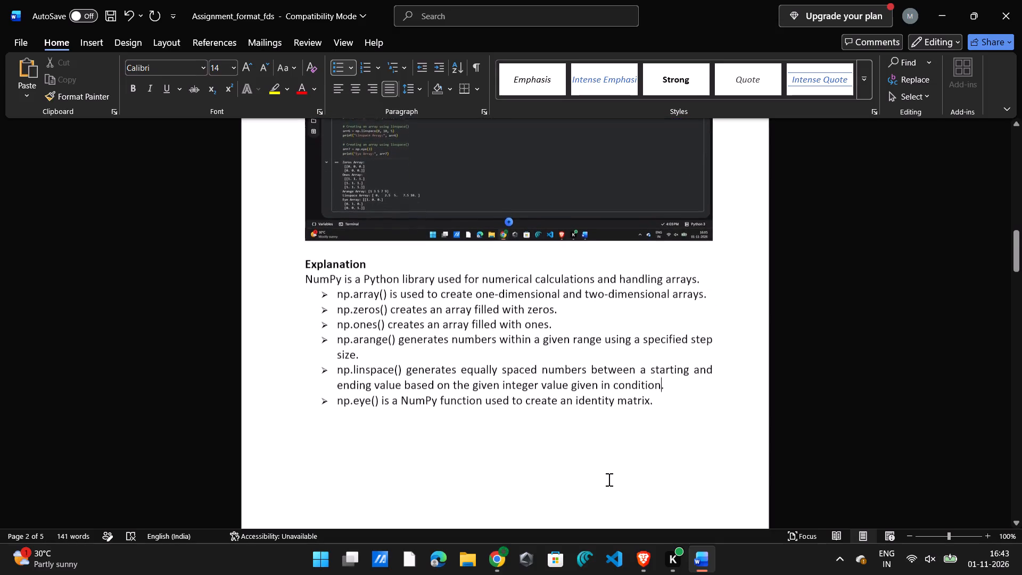
{"action": "scroll", "coordinate": [608, 479], "scroll_direction": "down", "scroll_amount": 4}
{"action": "scroll", "coordinate": [614, 426], "scroll_direction": "down", "scroll_amount": 1}
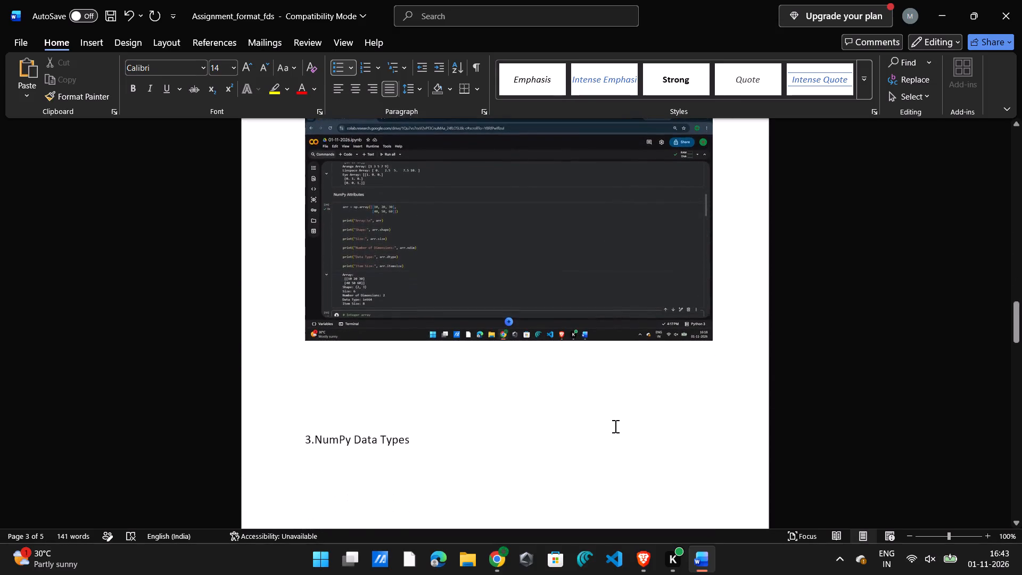
{"action": "left_click", "coordinate": [493, 414]}
{"action": "scroll", "coordinate": [493, 414], "scroll_direction": "down", "scroll_amount": 1}
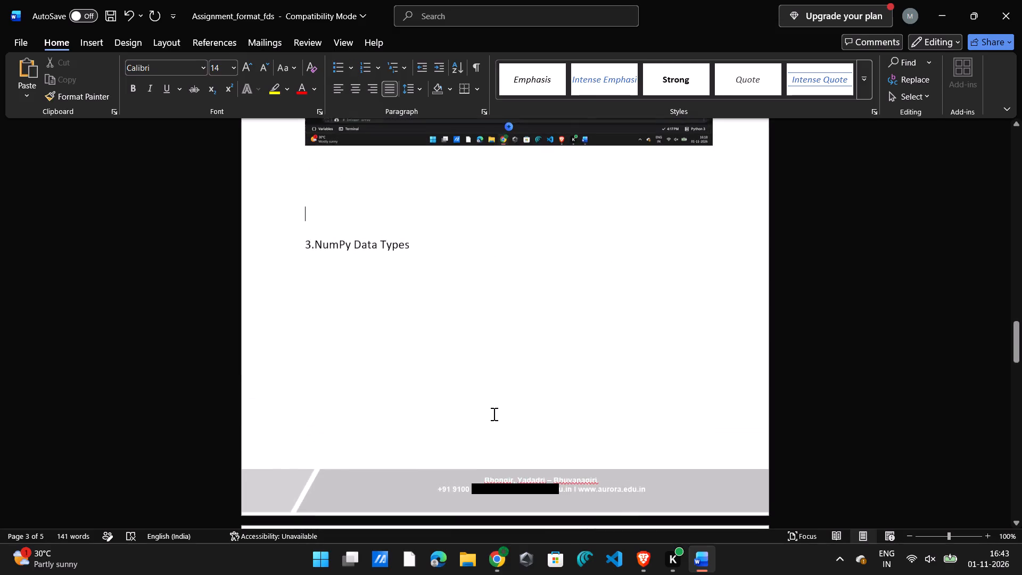
{"action": "scroll", "coordinate": [392, 313], "scroll_direction": "down", "scroll_amount": 4}
{"action": "scroll", "coordinate": [392, 313], "scroll_direction": "up", "scroll_amount": 1}
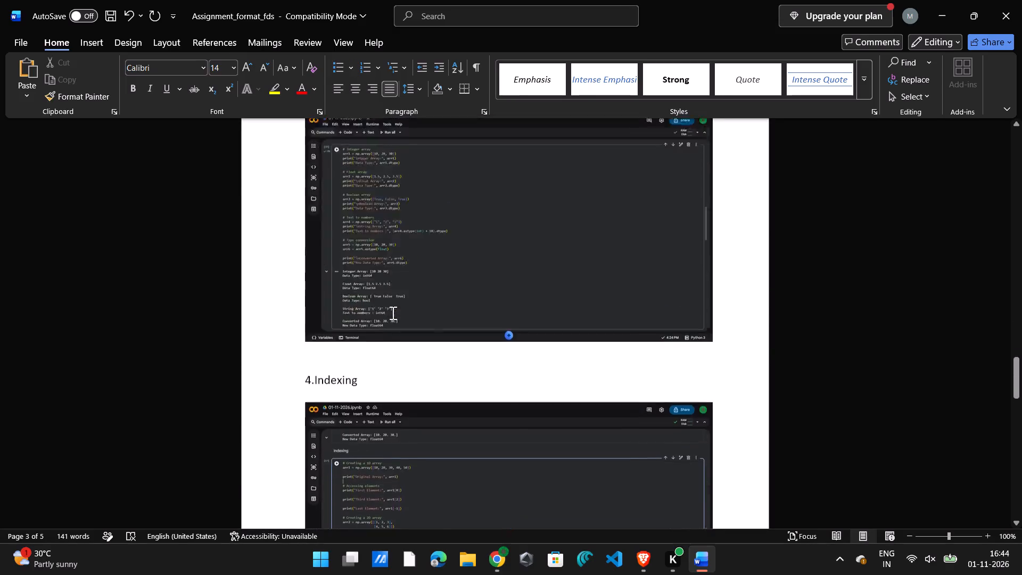
{"action": "scroll", "coordinate": [392, 313], "scroll_direction": "up", "scroll_amount": 2}
{"action": "scroll", "coordinate": [392, 313], "scroll_direction": "down", "scroll_amount": 1}
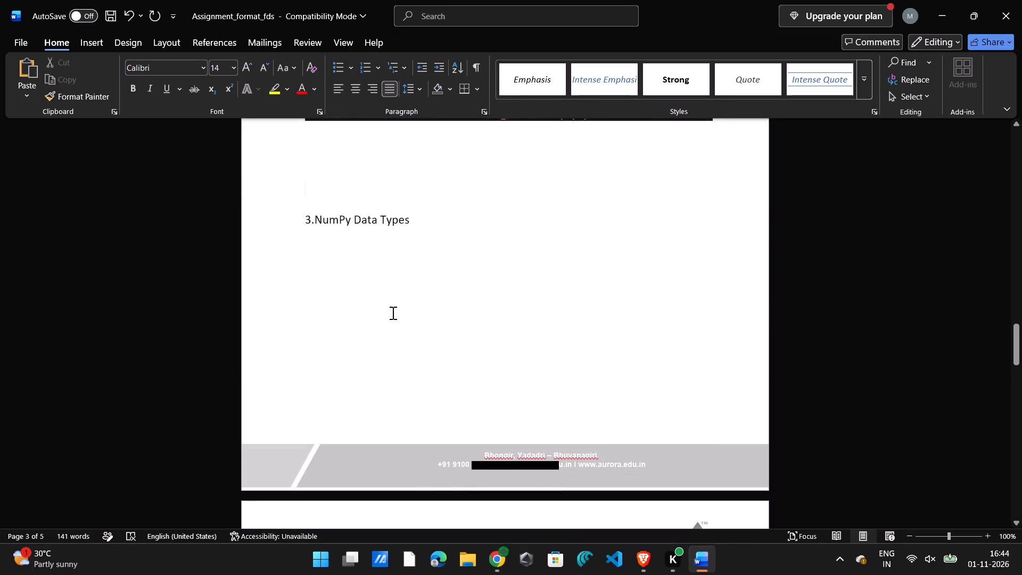
{"action": "scroll", "coordinate": [392, 313], "scroll_direction": "up", "scroll_amount": 1}
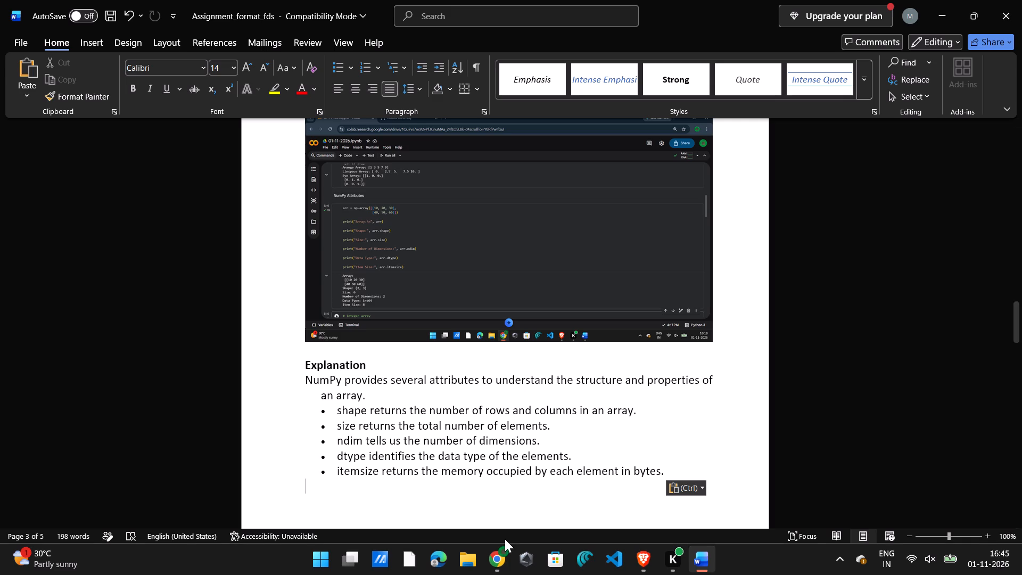
Check the pasted attributes explanation against the NumPy Attributes code and output in Colab, and return to the Word report.
{"action": "left_click", "coordinate": [502, 558]}
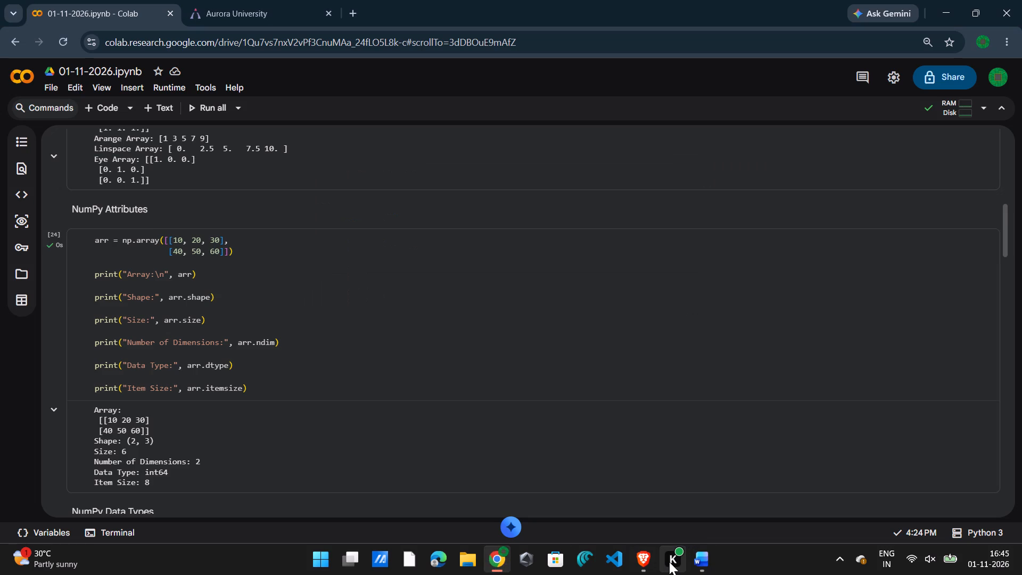
{"action": "left_click", "coordinate": [697, 562]}
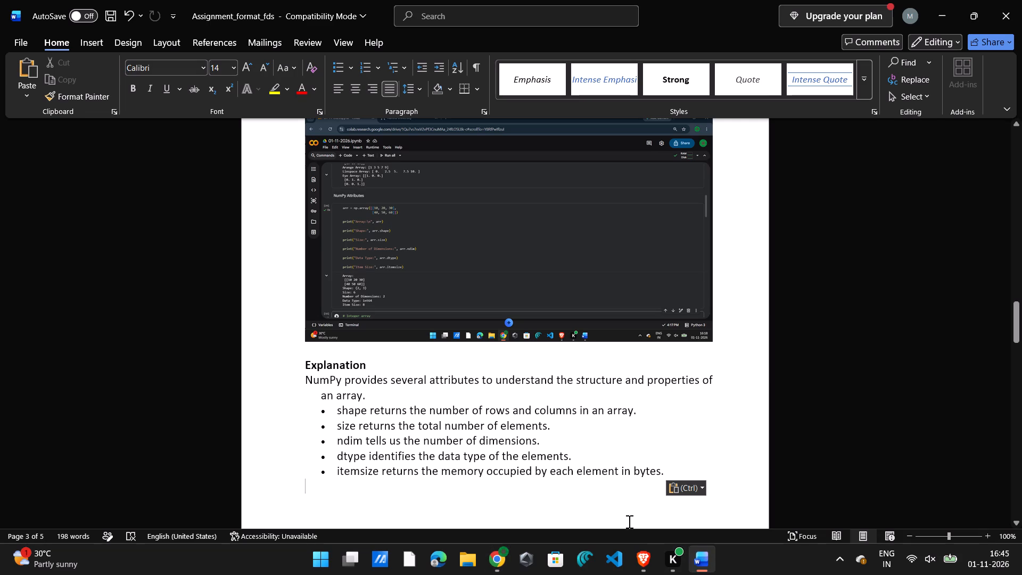
{"action": "left_click", "coordinate": [633, 570]}
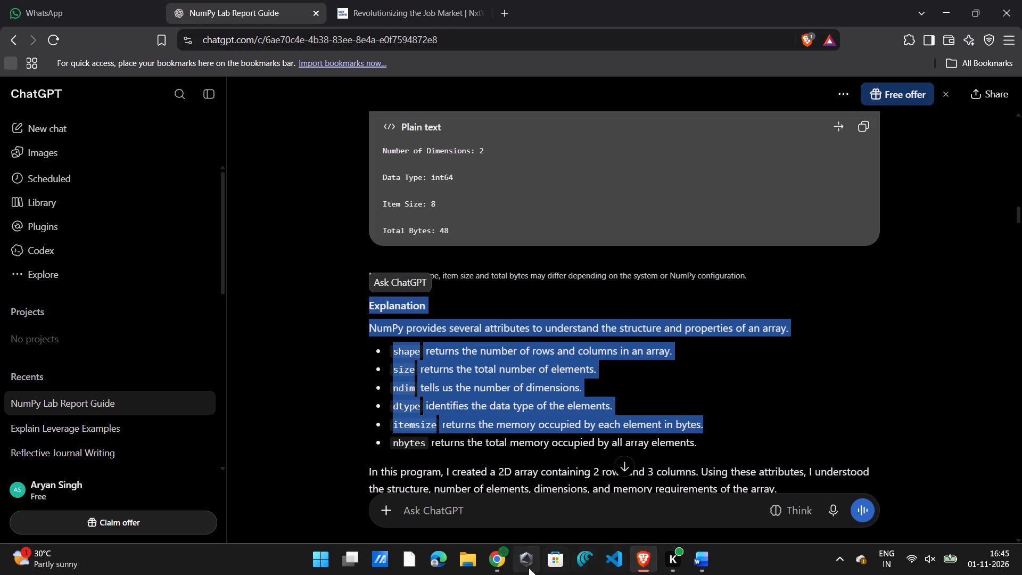
{"action": "left_click", "coordinate": [504, 556]}
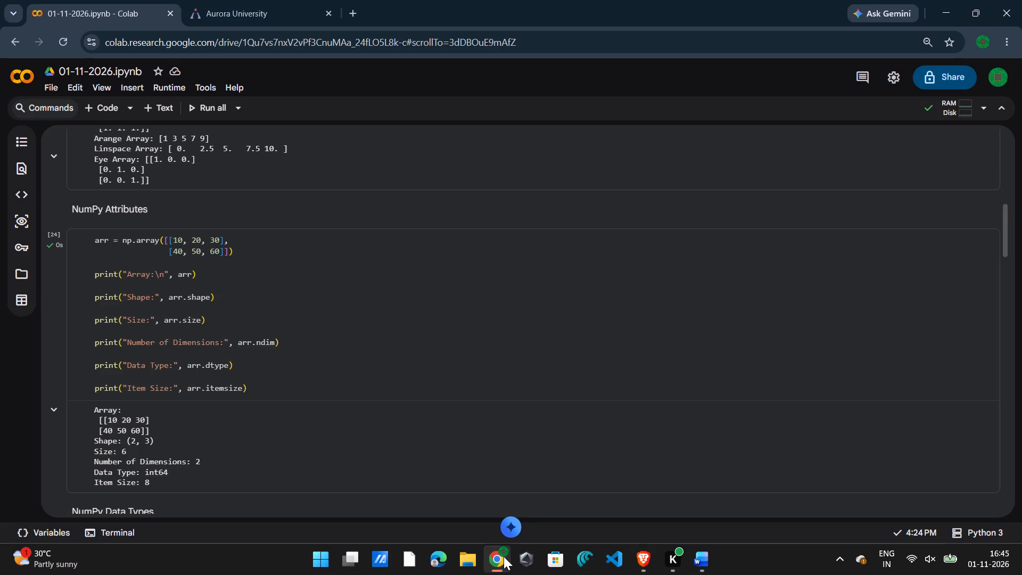
{"action": "left_click", "coordinate": [710, 560]}
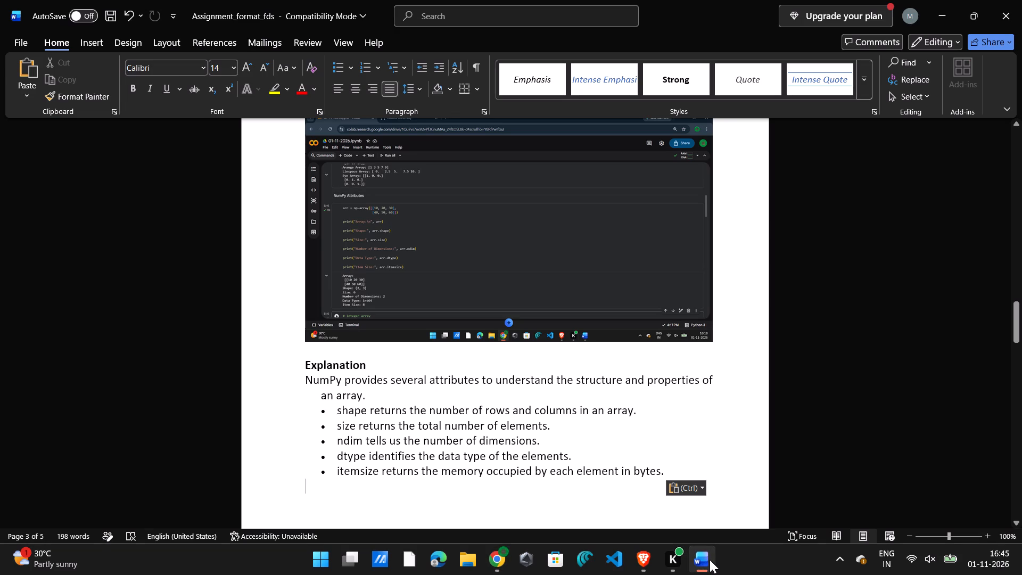
{"action": "left_click", "coordinate": [503, 563]}
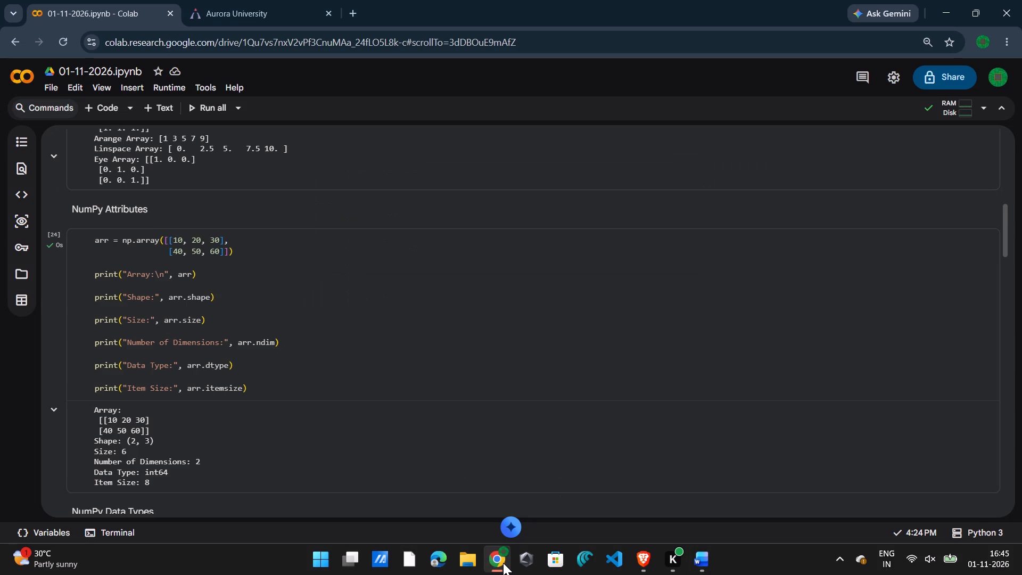
{"action": "left_click", "coordinate": [690, 566]}
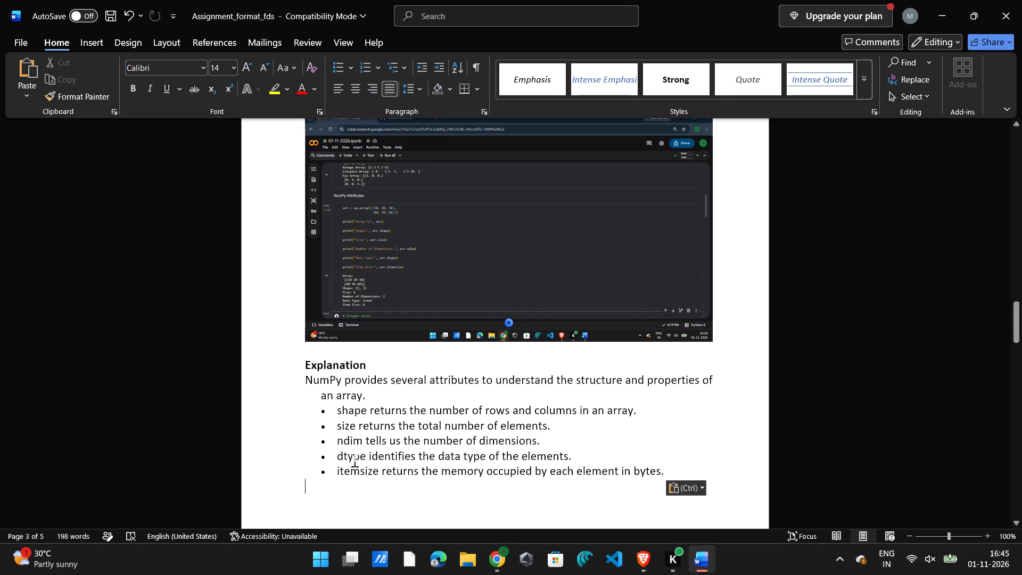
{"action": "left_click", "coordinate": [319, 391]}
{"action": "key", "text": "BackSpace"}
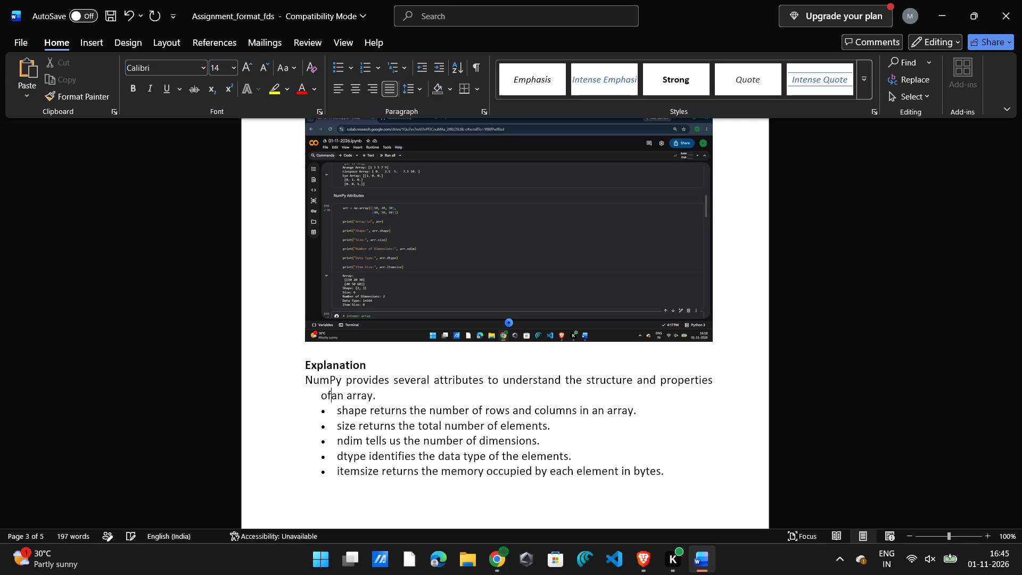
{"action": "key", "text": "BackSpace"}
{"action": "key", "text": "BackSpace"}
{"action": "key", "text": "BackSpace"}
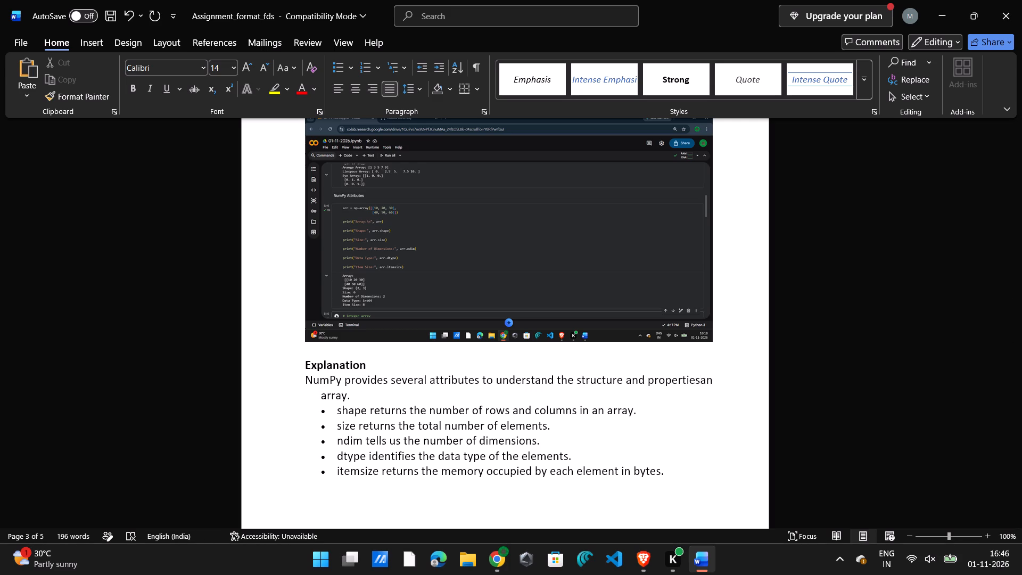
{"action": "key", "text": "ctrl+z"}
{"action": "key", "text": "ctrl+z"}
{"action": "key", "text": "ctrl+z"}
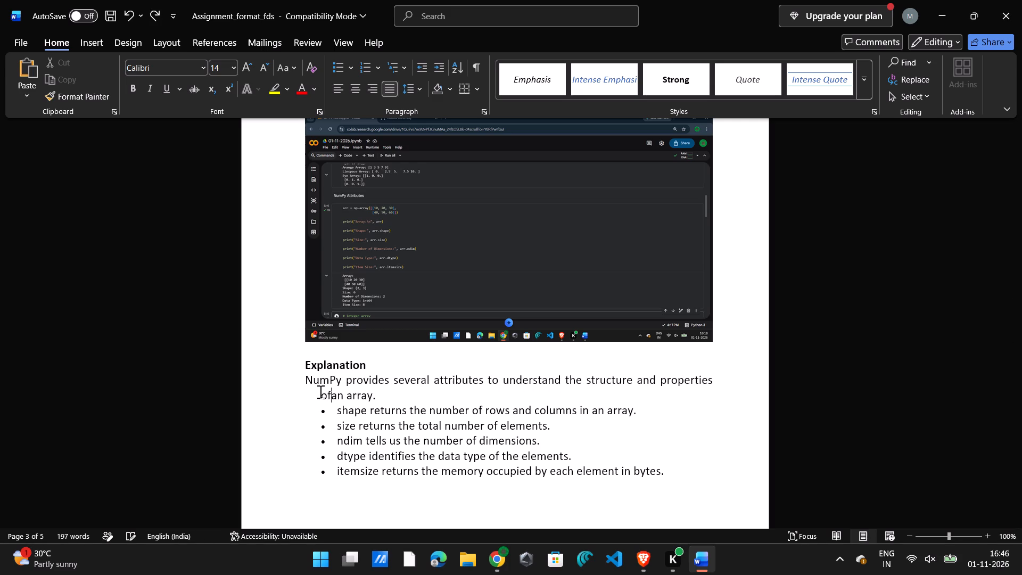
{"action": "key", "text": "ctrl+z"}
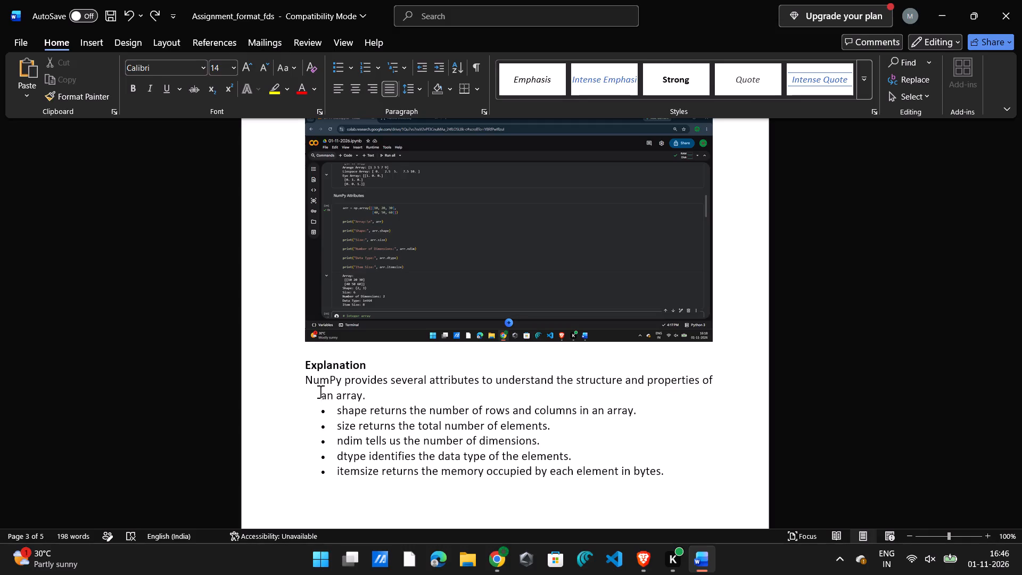
Insert seven blank lines before the "3.NumPy Data Types" heading to push it to the top of the next page.
{"action": "scroll", "coordinate": [503, 408], "scroll_direction": "down", "scroll_amount": 1}
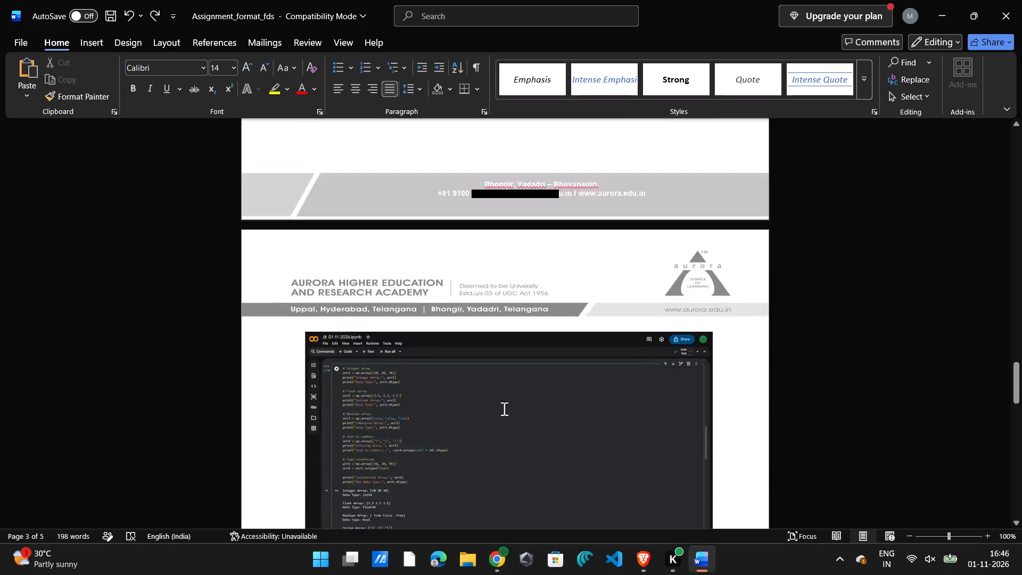
{"action": "left_click", "coordinate": [334, 242]}
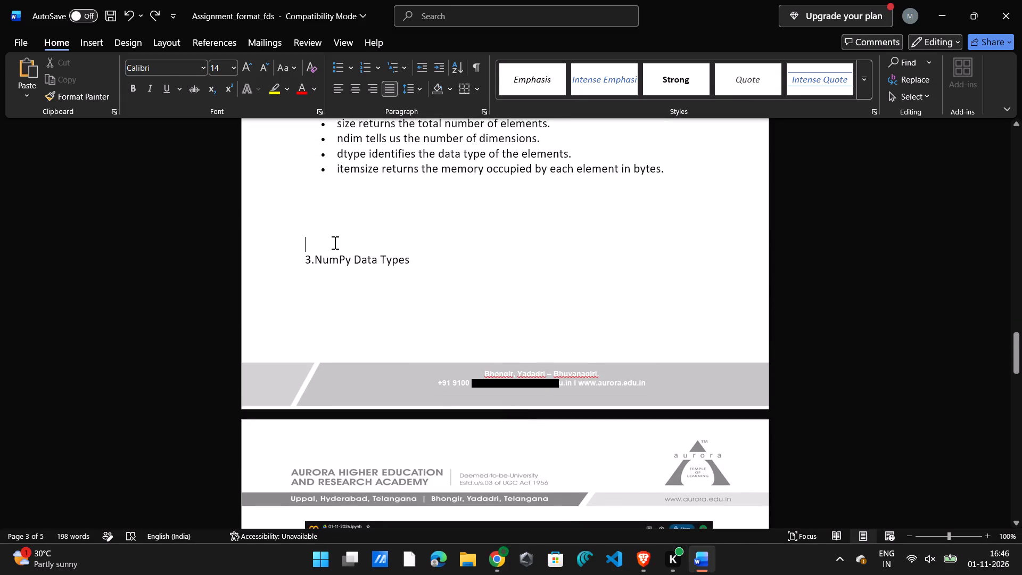
{"action": "left_click", "coordinate": [305, 258]}
{"action": "key", "text": "Return"}
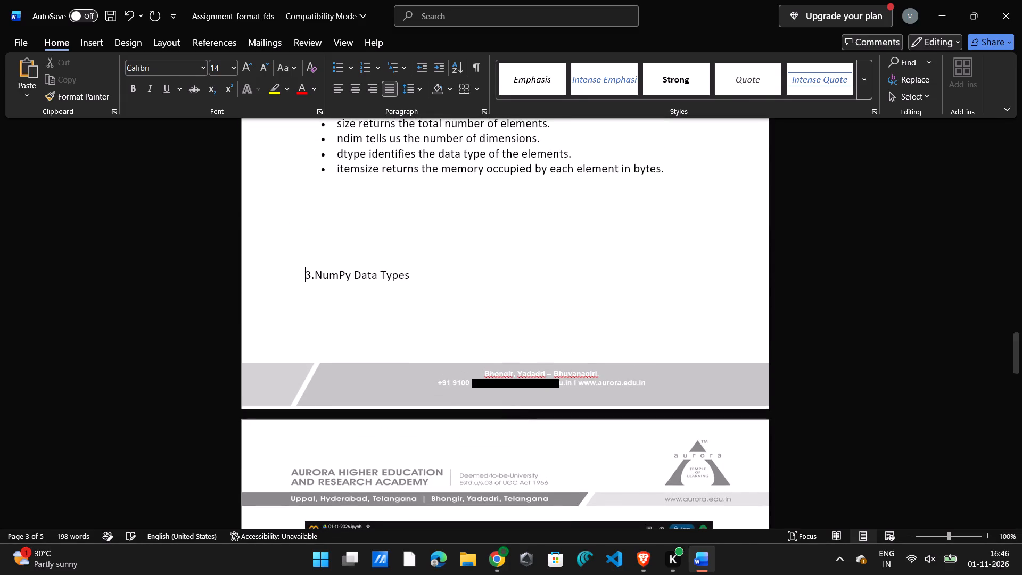
{"action": "key", "text": "Return"}
{"action": "key", "text": "Return"}
{"action": "key", "text": "Return"}
{"action": "key", "text": "Return"}
{"action": "key", "text": "Return"}
{"action": "key", "text": "Return"}
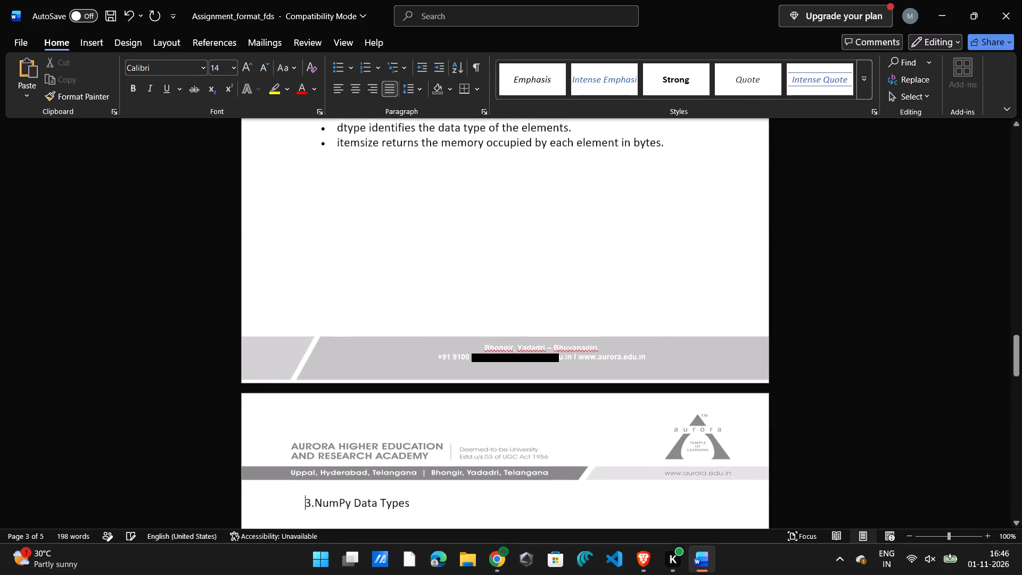
Review the report's page layout from the Lab Report details table through the NumPy Attributes, NumPy Data Types and Indexing sections.
{"action": "scroll", "coordinate": [385, 245], "scroll_direction": "down", "scroll_amount": 1}
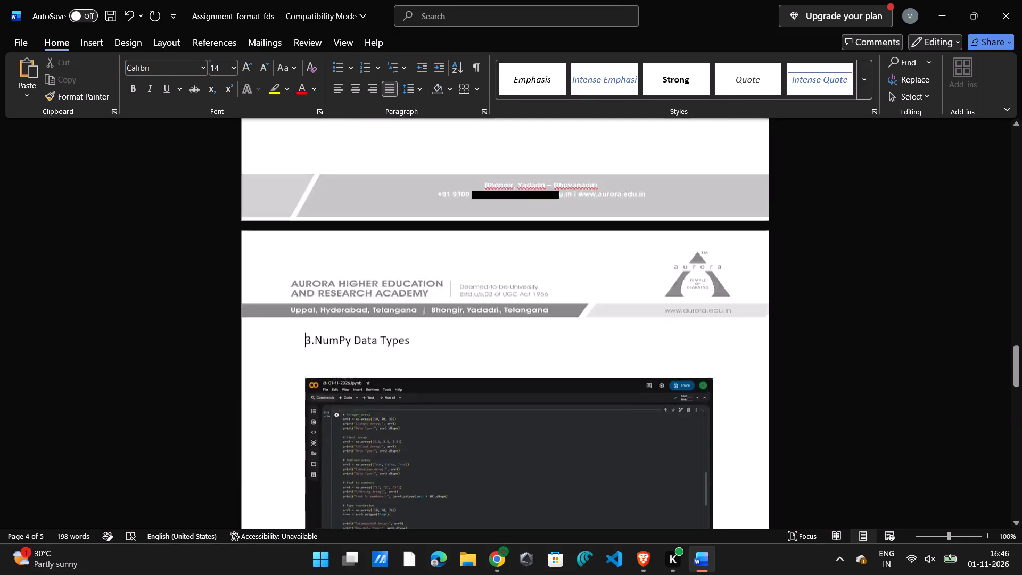
{"action": "scroll", "coordinate": [385, 245], "scroll_direction": "up", "scroll_amount": 6}
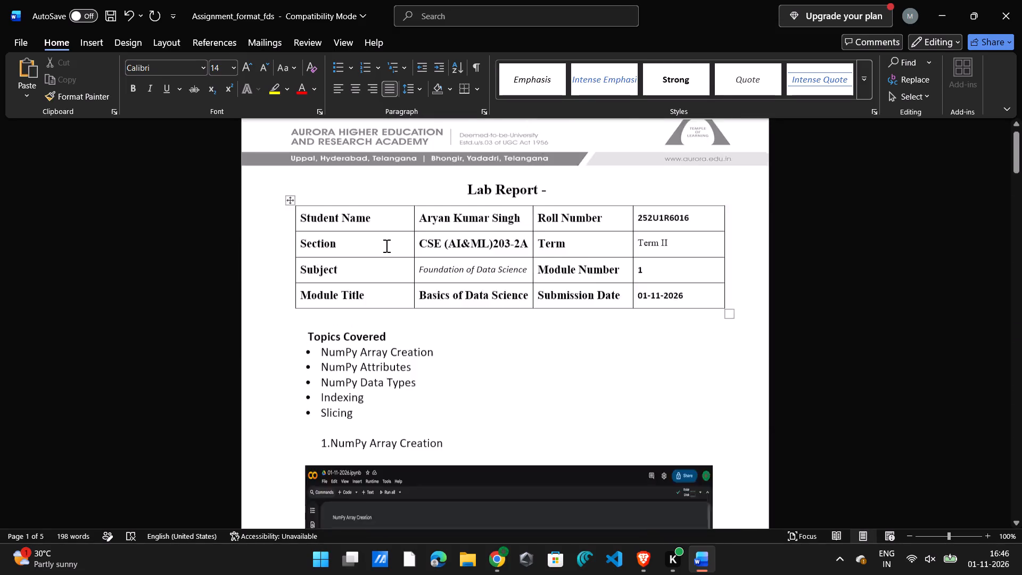
{"action": "scroll", "coordinate": [385, 245], "scroll_direction": "down", "scroll_amount": 8}
{"action": "scroll", "coordinate": [385, 245], "scroll_direction": "up", "scroll_amount": 5}
{"action": "scroll", "coordinate": [481, 290], "scroll_direction": "down", "scroll_amount": 1}
{"action": "scroll", "coordinate": [481, 290], "scroll_direction": "up", "scroll_amount": 2}
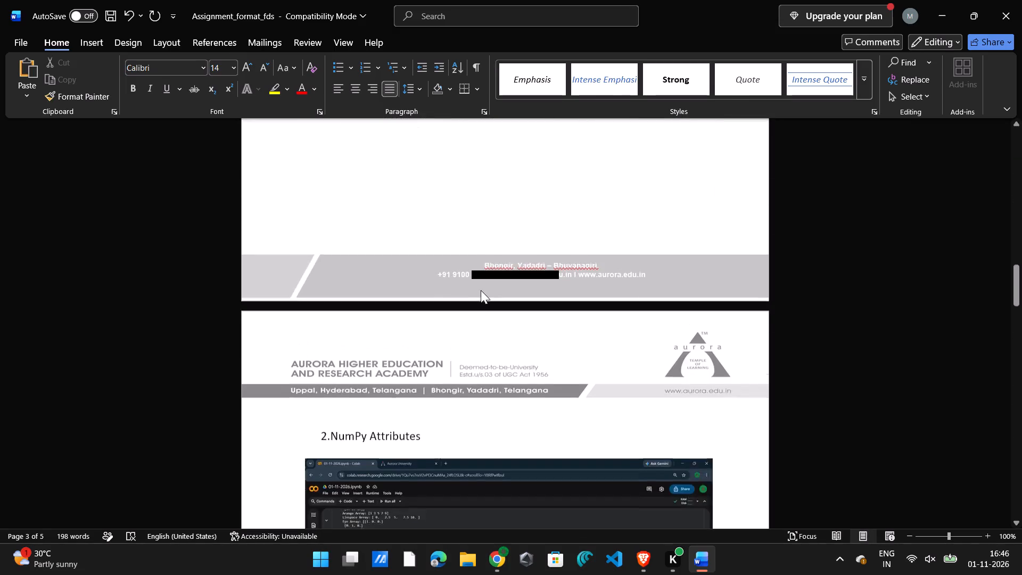
{"action": "scroll", "coordinate": [481, 290], "scroll_direction": "down", "scroll_amount": 5}
{"action": "scroll", "coordinate": [533, 367], "scroll_direction": "down", "scroll_amount": 1}
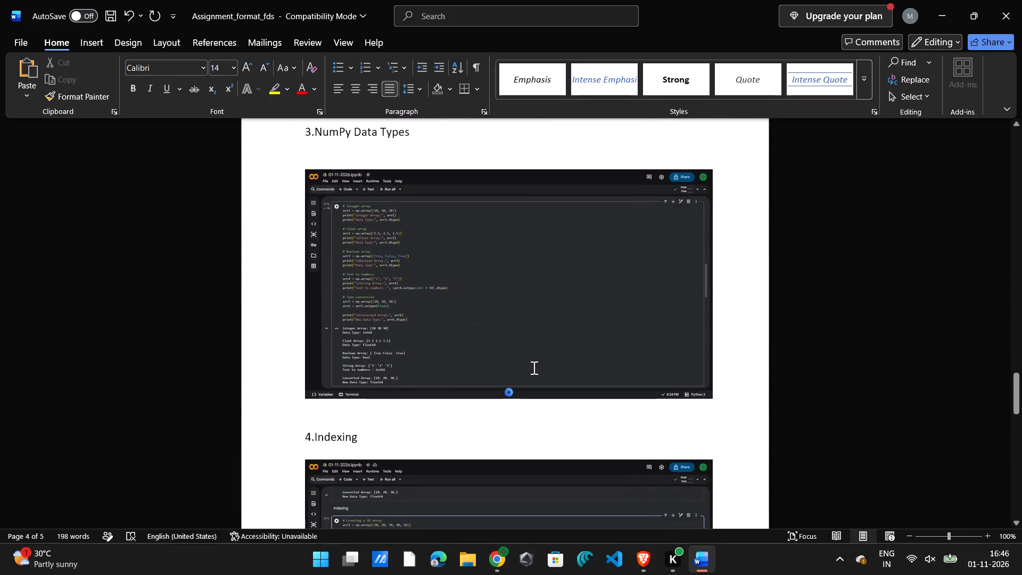
{"action": "scroll", "coordinate": [533, 367], "scroll_direction": "up", "scroll_amount": 1}
{"action": "scroll", "coordinate": [419, 398], "scroll_direction": "down", "scroll_amount": 1}
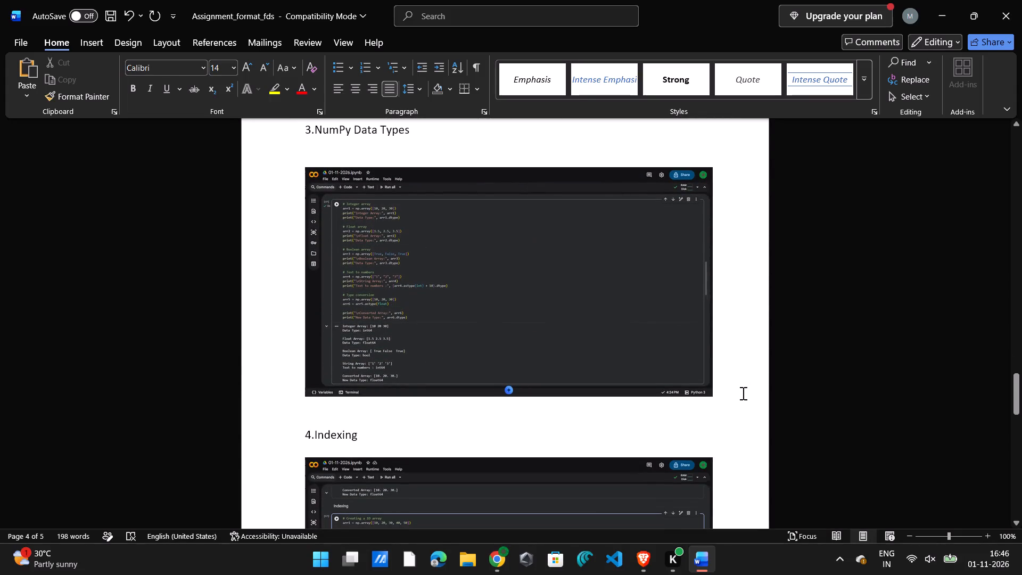
Insert two blank lines below the NumPy Data Types screenshot.
{"action": "left_click", "coordinate": [740, 393]}
{"action": "key", "text": "Return"}
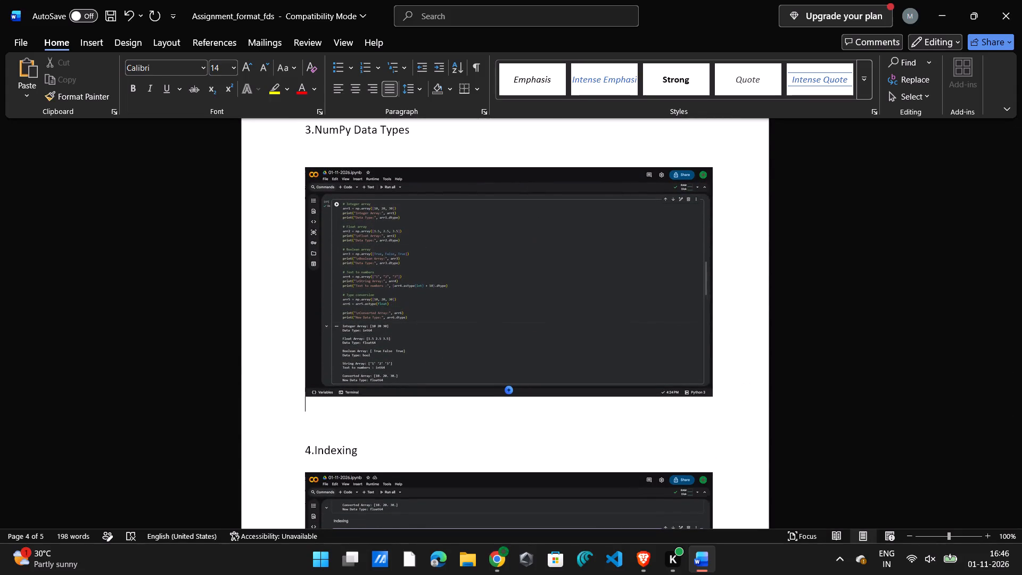
{"action": "key", "text": "Return"}
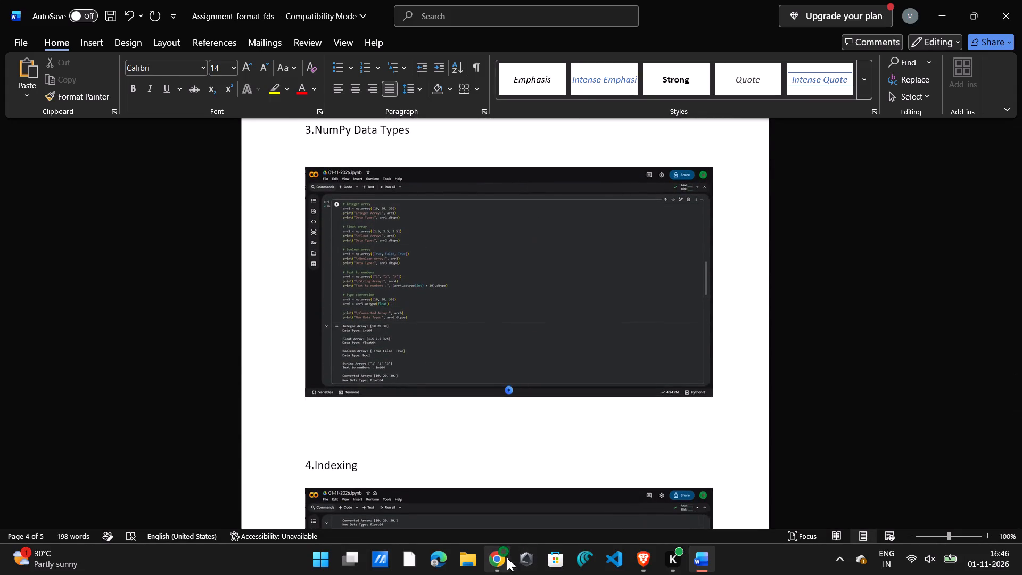
Copy ChatGPT's NumPy Data Types explanation from the "Explanation" heading through the astype() bullet and paste it below that topic's screenshot in Word.
{"action": "left_click", "coordinate": [656, 557]}
{"action": "left_click", "coordinate": [733, 347]}
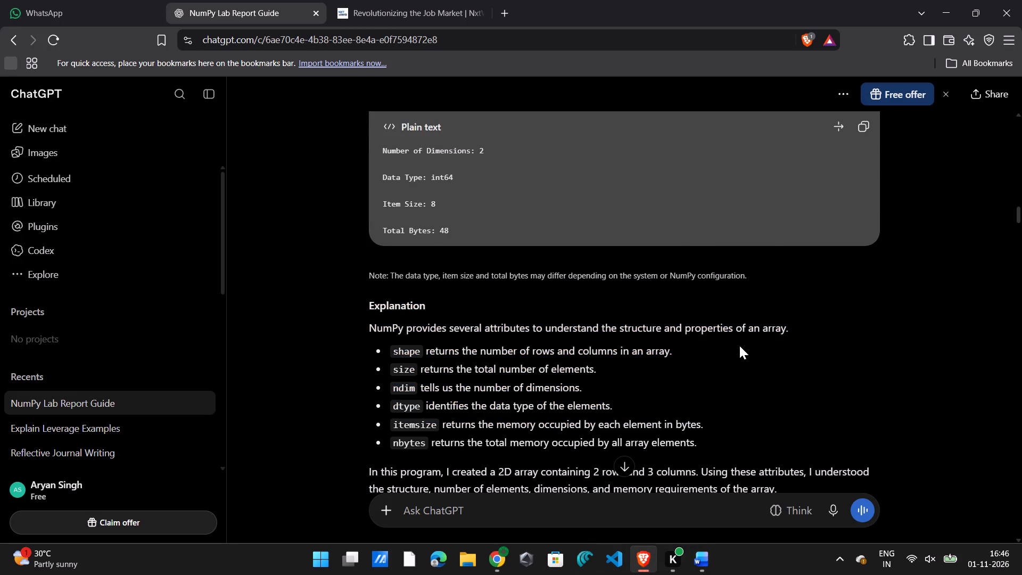
{"action": "scroll", "coordinate": [807, 334], "scroll_direction": "down", "scroll_amount": 6}
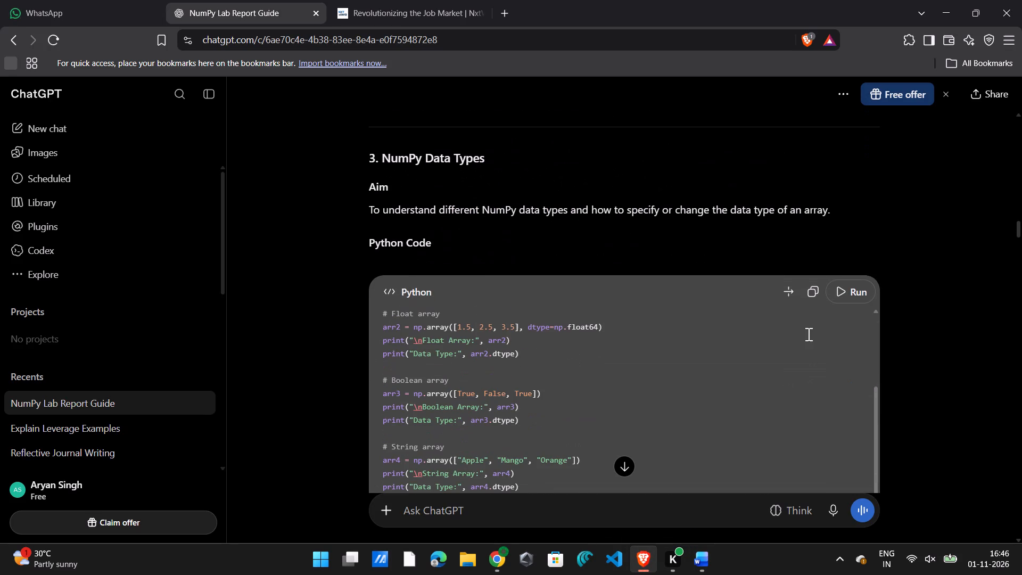
{"action": "scroll", "coordinate": [913, 274], "scroll_direction": "down", "scroll_amount": 4}
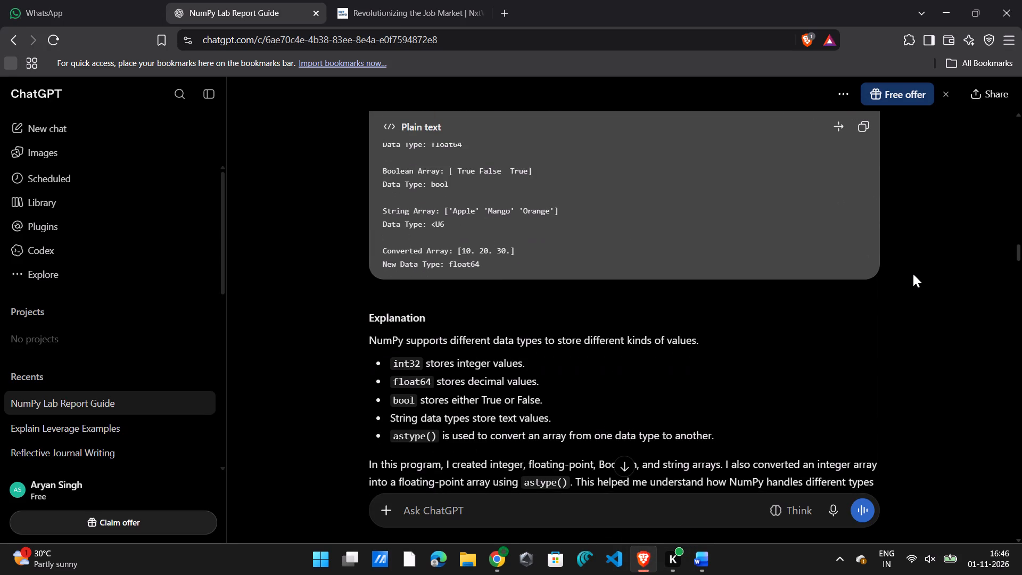
{"action": "scroll", "coordinate": [913, 274], "scroll_direction": "down", "scroll_amount": 2}
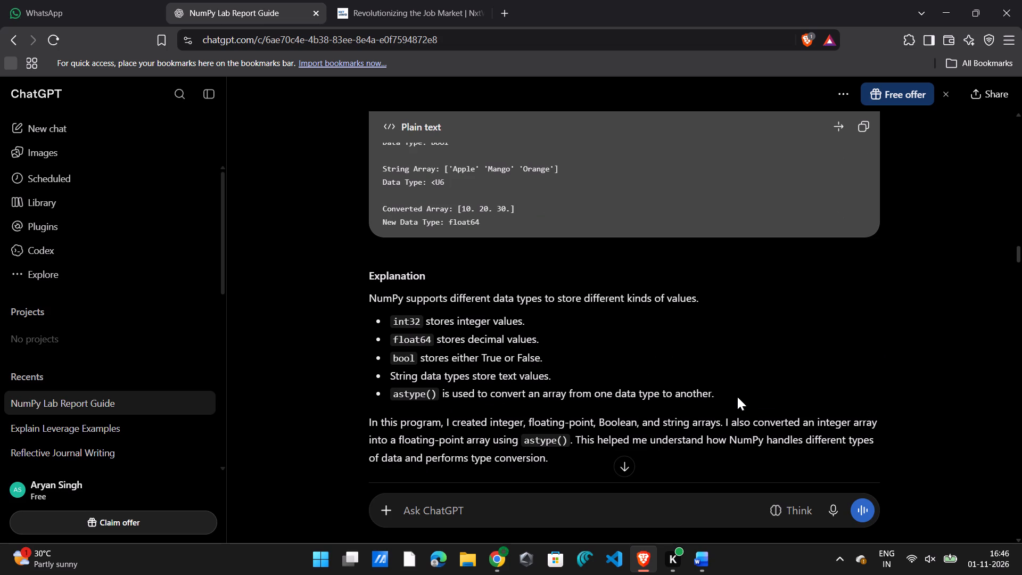
{"action": "left_click_drag", "start_coordinate": [726, 396], "coordinate": [359, 294]}
{"action": "left_click_drag", "start_coordinate": [359, 294], "coordinate": [359, 287]}
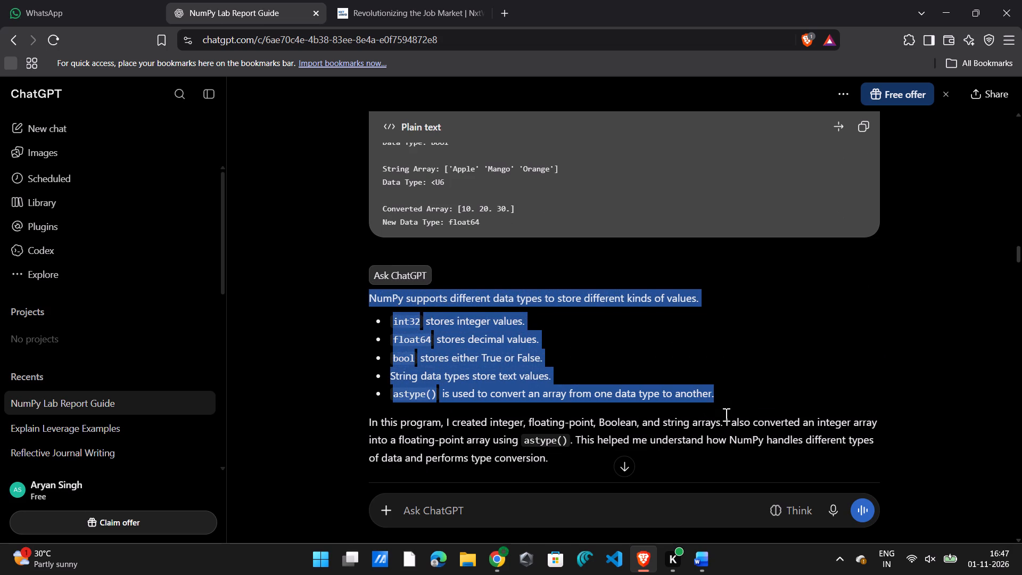
{"action": "left_click", "coordinate": [725, 414]}
{"action": "left_click_drag", "start_coordinate": [723, 400], "coordinate": [313, 277]}
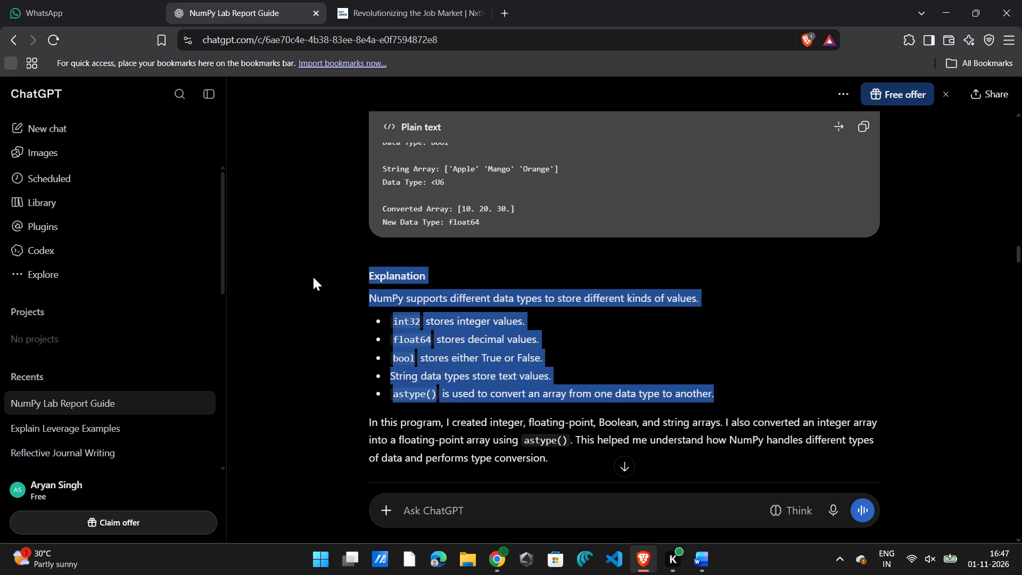
{"action": "key", "text": "ctrl+c"}
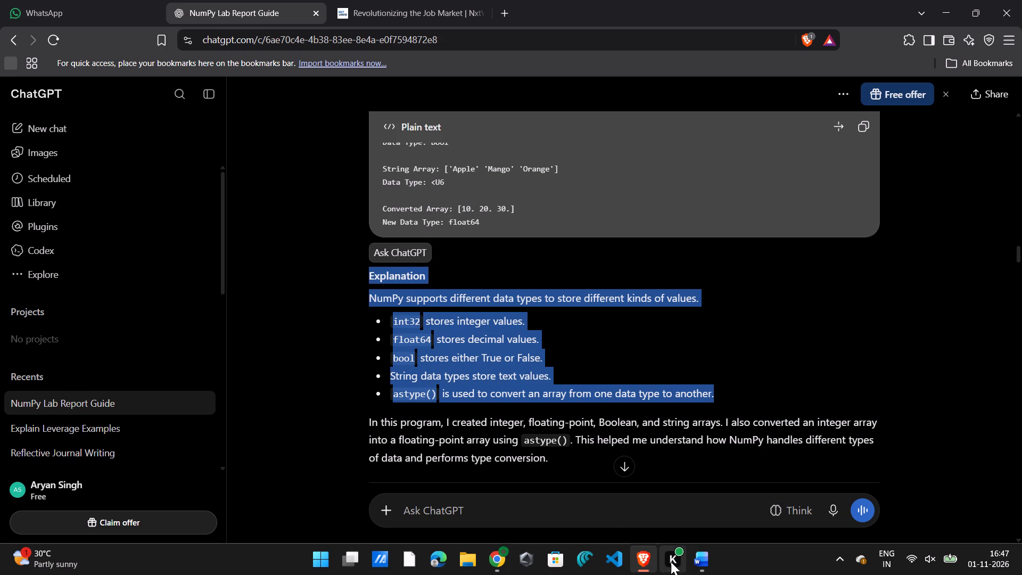
{"action": "left_click", "coordinate": [700, 564]}
{"action": "key", "text": "ctrl+v"}
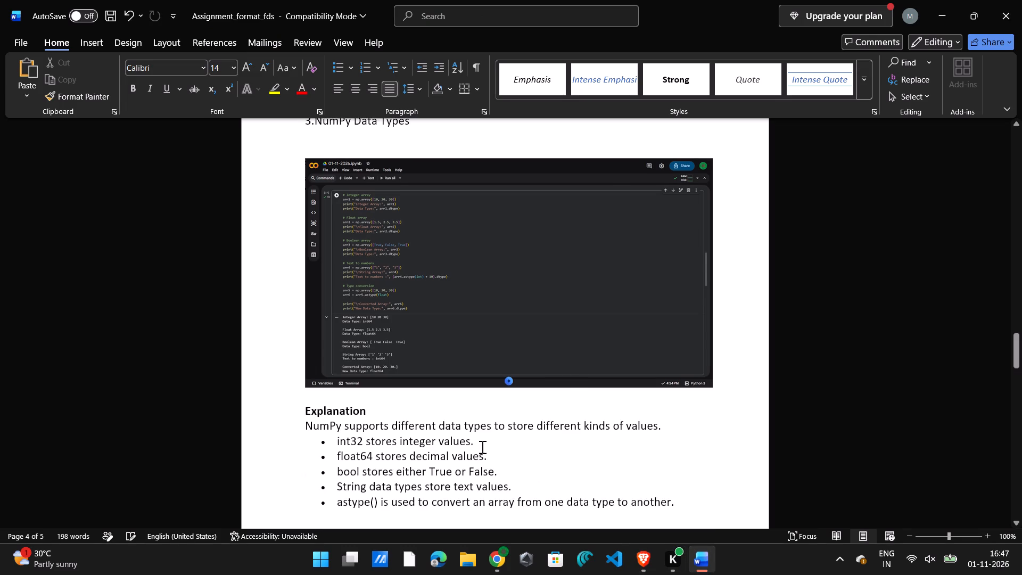
Change the int32 bullet in the data types explanation to read "Int64 and Int32 stores integer values.".
{"action": "left_click", "coordinate": [361, 426]}
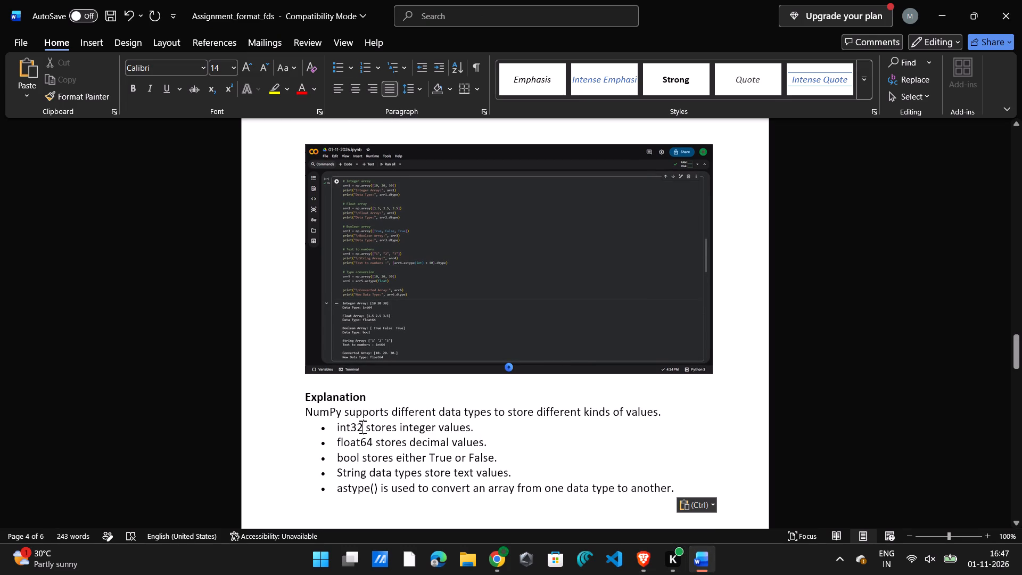
{"action": "left_click", "coordinate": [414, 449]}
{"action": "key", "text": "space"}
{"action": "type", "text": "a"}
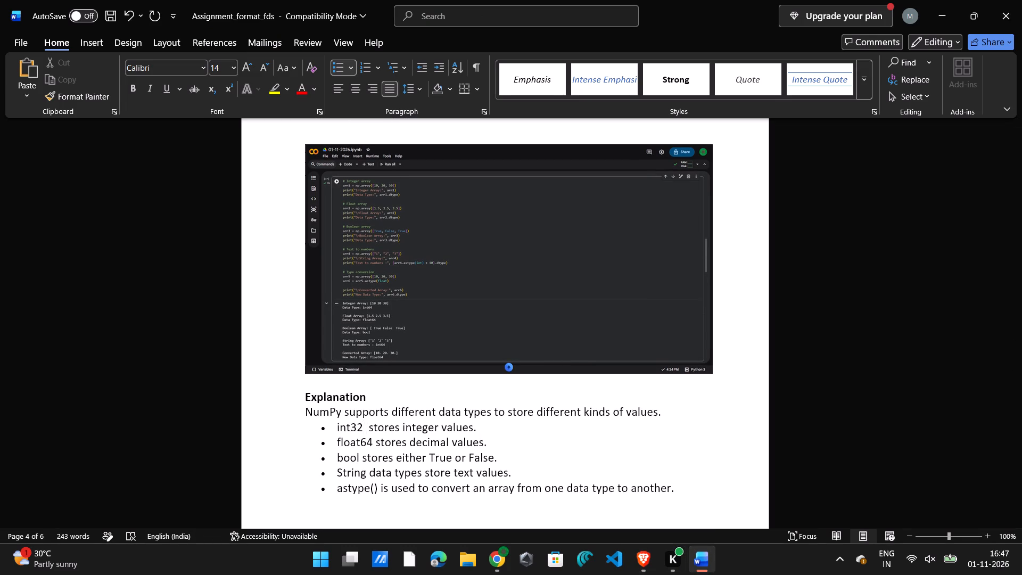
{"action": "key", "text": "ctrl+z"}
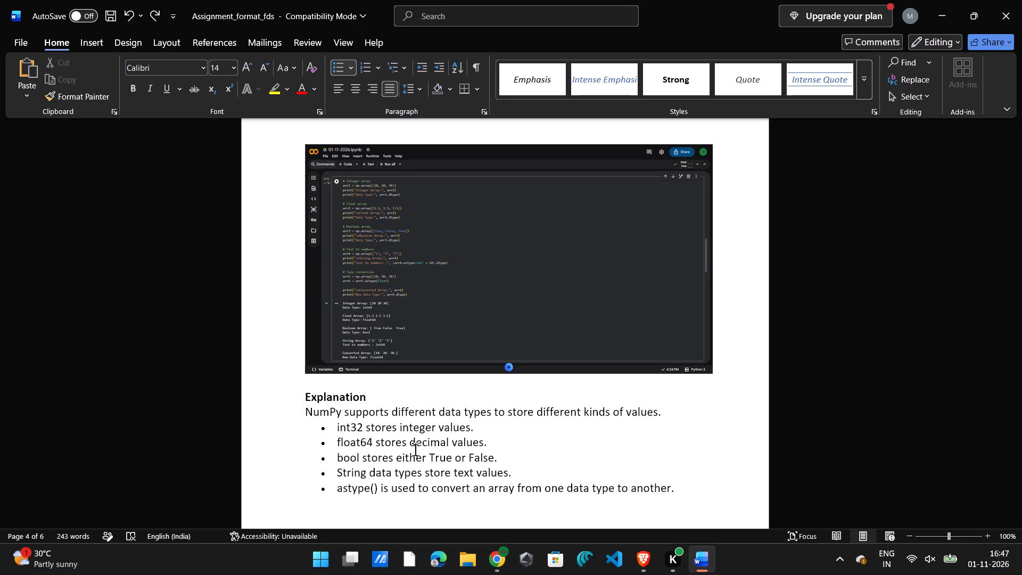
{"action": "key", "text": "BackSpace"}
{"action": "key", "text": "BackSpace"}
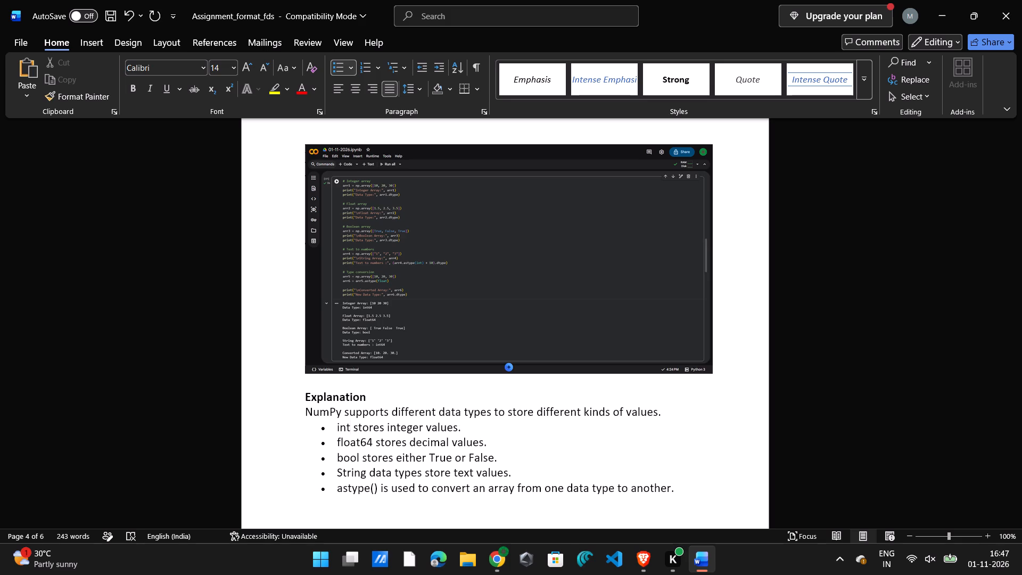
{"action": "type", "text": "64 and"}
{"action": "key", "text": "space"}
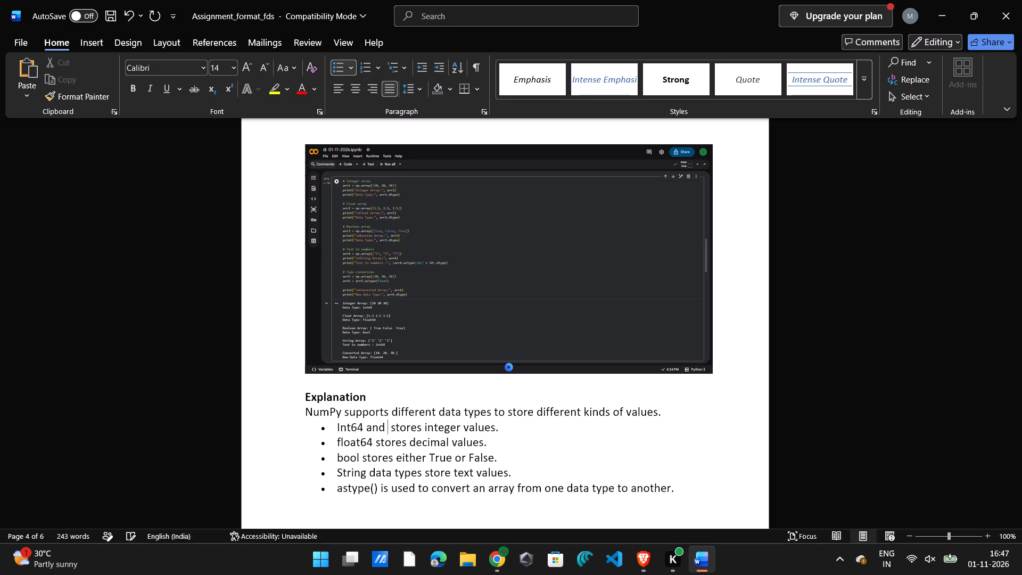
{"action": "key", "text": "i"}
{"action": "key", "text": "BackSpace"}
{"action": "type", "text": "Int"}
{"action": "key", "text": "space"}
{"action": "key", "text": "BackSpace"}
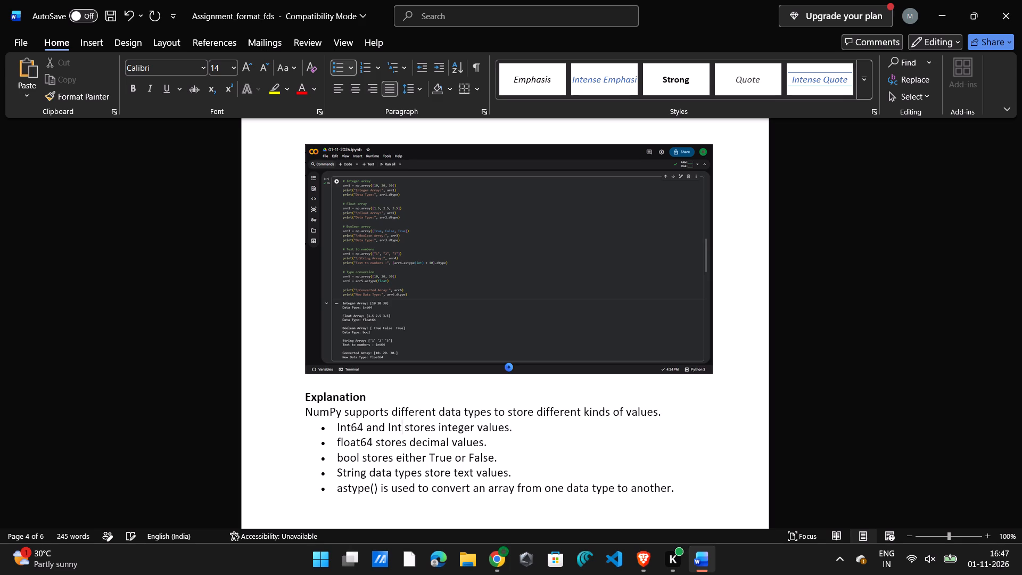
{"action": "type", "text": "32"}
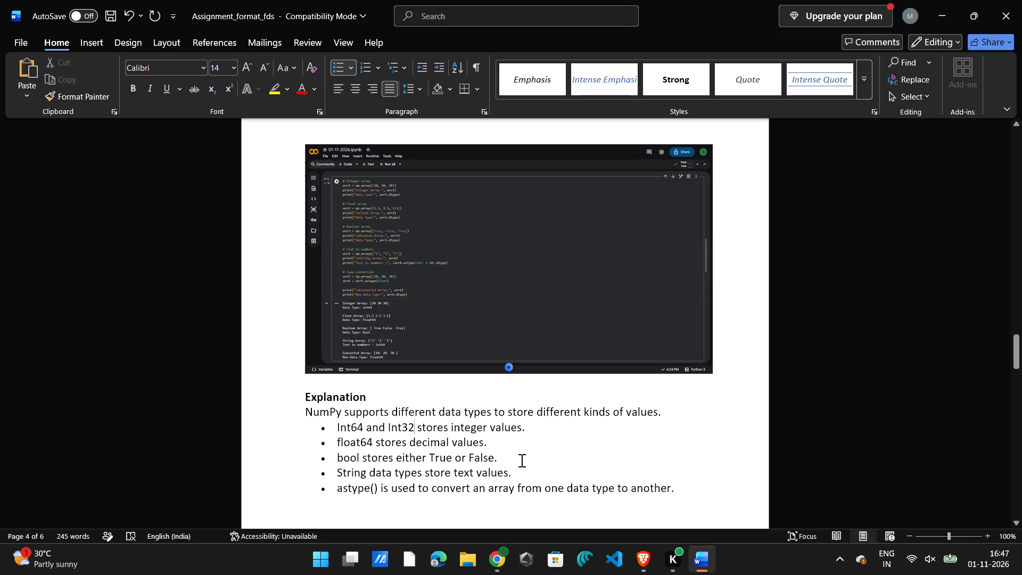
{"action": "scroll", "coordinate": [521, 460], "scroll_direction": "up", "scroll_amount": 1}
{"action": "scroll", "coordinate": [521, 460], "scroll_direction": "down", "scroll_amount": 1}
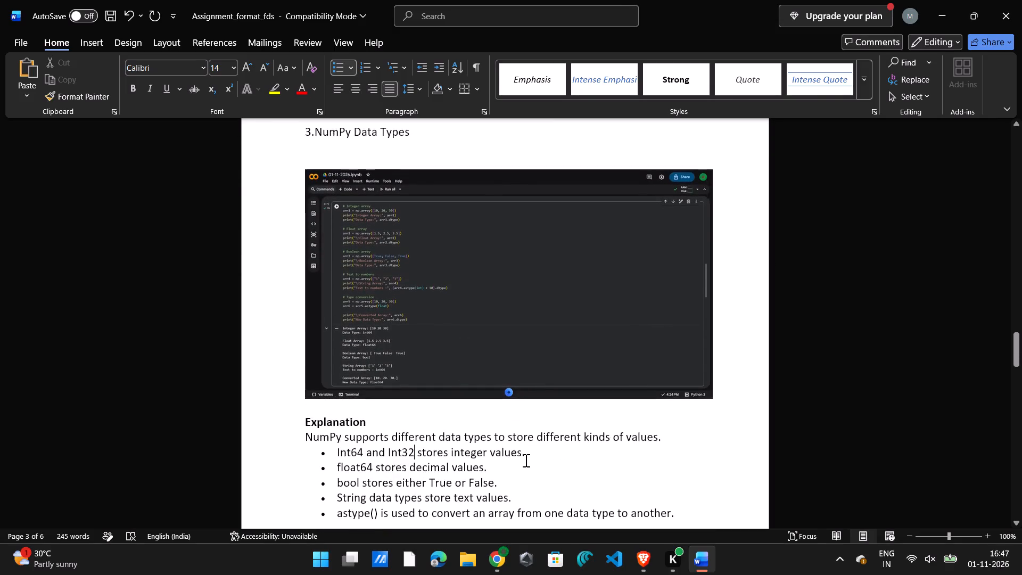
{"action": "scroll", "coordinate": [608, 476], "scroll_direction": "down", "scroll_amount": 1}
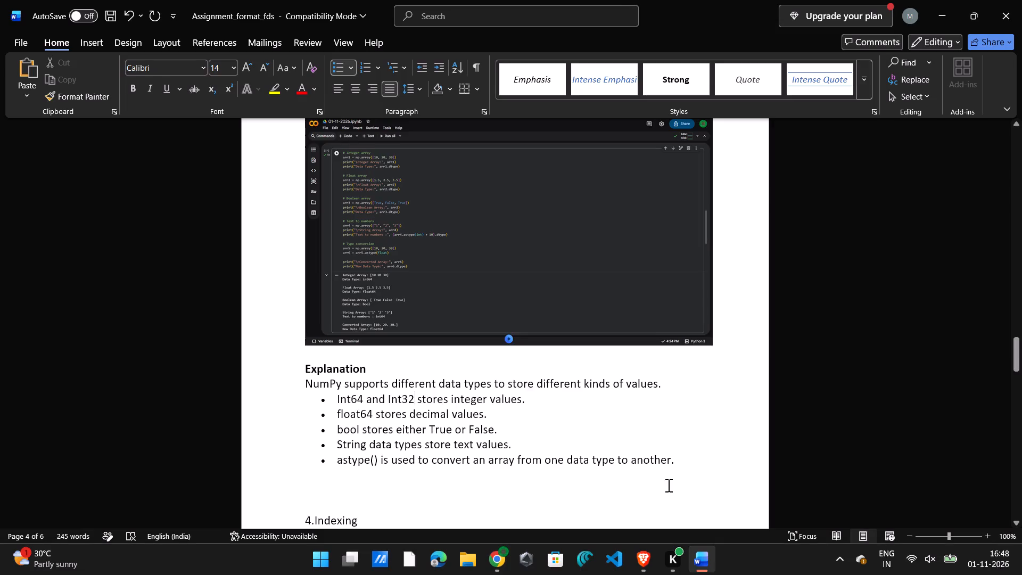
Insert blank lines before the "4.Indexing" heading until it starts the next page, directly above its Colab screenshot.
{"action": "scroll", "coordinate": [702, 446], "scroll_direction": "down", "scroll_amount": 2}
{"action": "scroll", "coordinate": [702, 446], "scroll_direction": "up", "scroll_amount": 1}
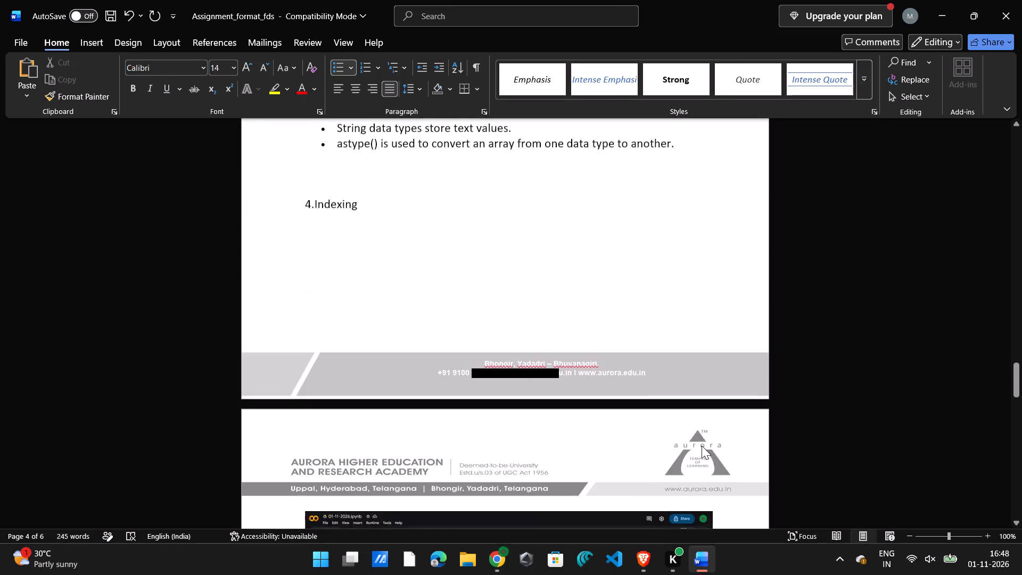
{"action": "scroll", "coordinate": [452, 376], "scroll_direction": "up", "scroll_amount": 1}
{"action": "left_click", "coordinate": [302, 349]}
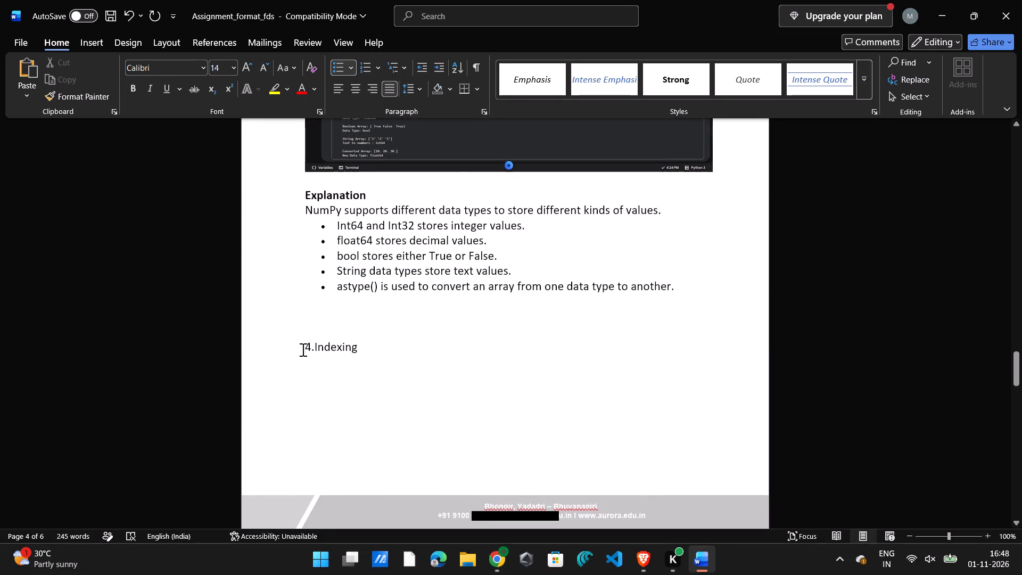
{"action": "key", "text": "Return"}
{"action": "key", "text": "Return"}
{"action": "key", "text": "Return"}
{"action": "key", "text": "Return"}
{"action": "key", "text": "Return"}
{"action": "key", "text": "Return"}
{"action": "key", "text": "Return"}
{"action": "scroll", "coordinate": [302, 349], "scroll_direction": "down", "scroll_amount": 1}
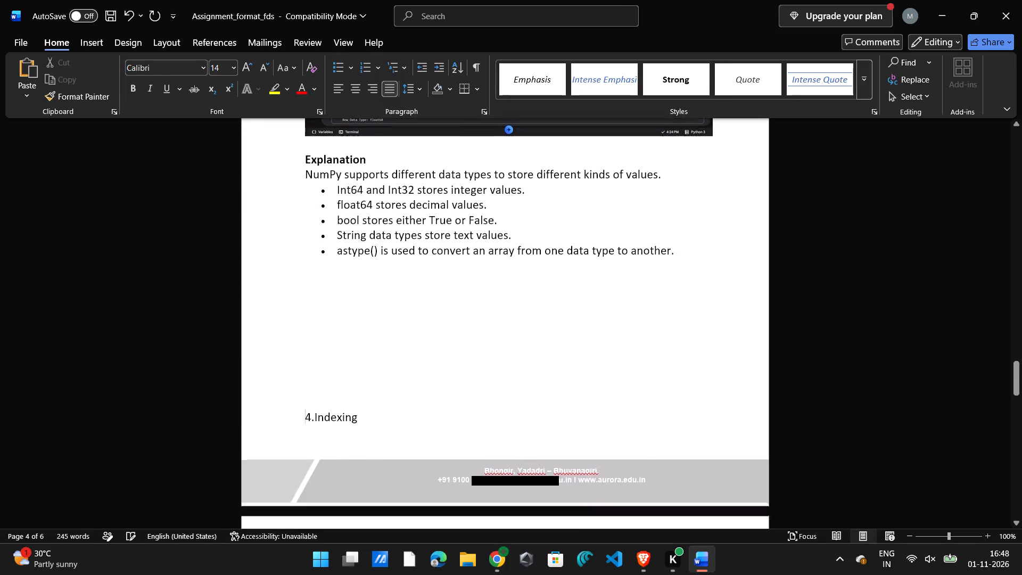
{"action": "scroll", "coordinate": [302, 349], "scroll_direction": "down", "scroll_amount": 1}
{"action": "key", "text": "Return"}
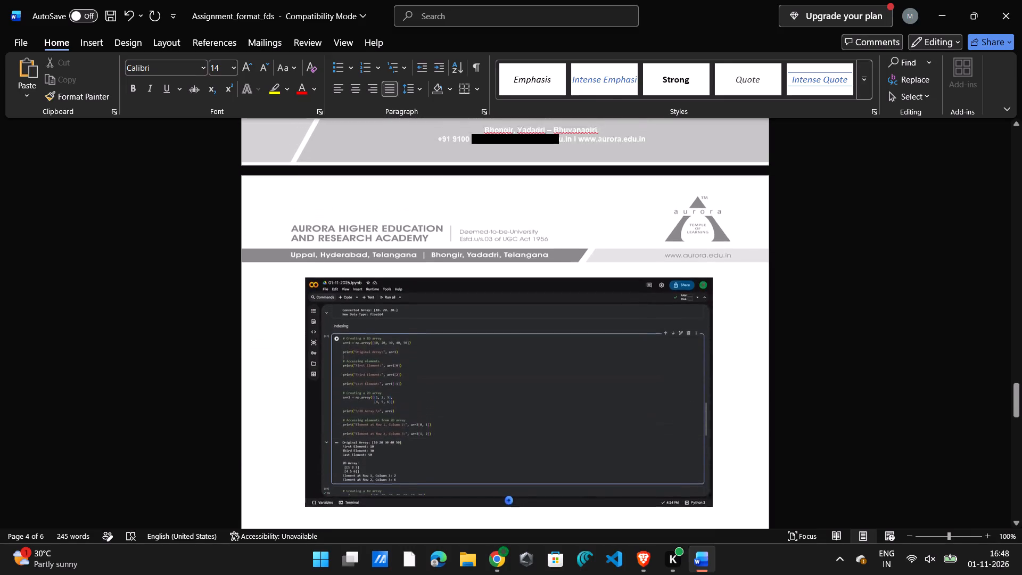
{"action": "key", "text": "Return"}
{"action": "key", "text": "Return"}
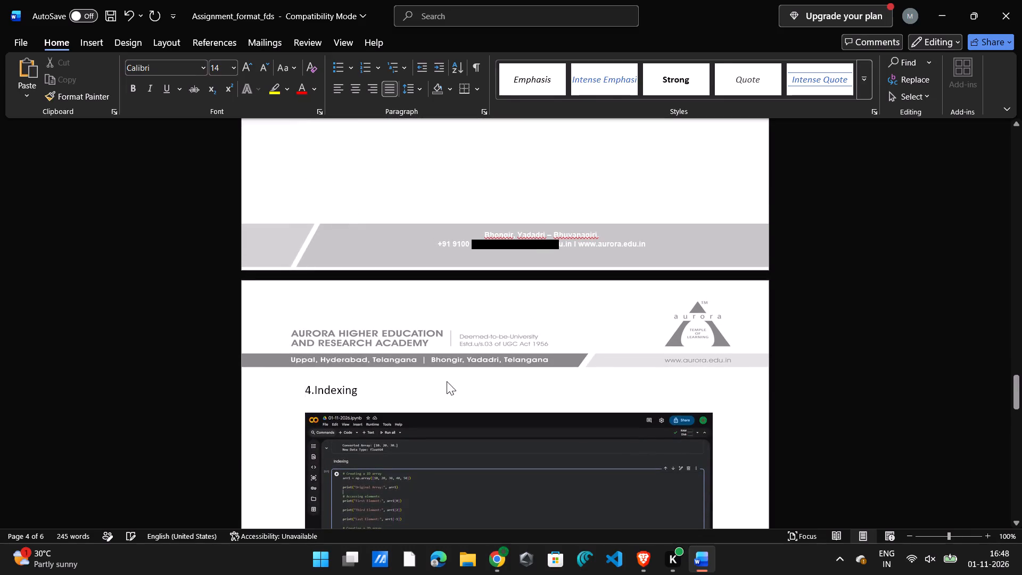
Insert two blank lines below the Indexing screenshot.
{"action": "scroll", "coordinate": [447, 381], "scroll_direction": "down", "scroll_amount": 1}
{"action": "left_click", "coordinate": [720, 405]}
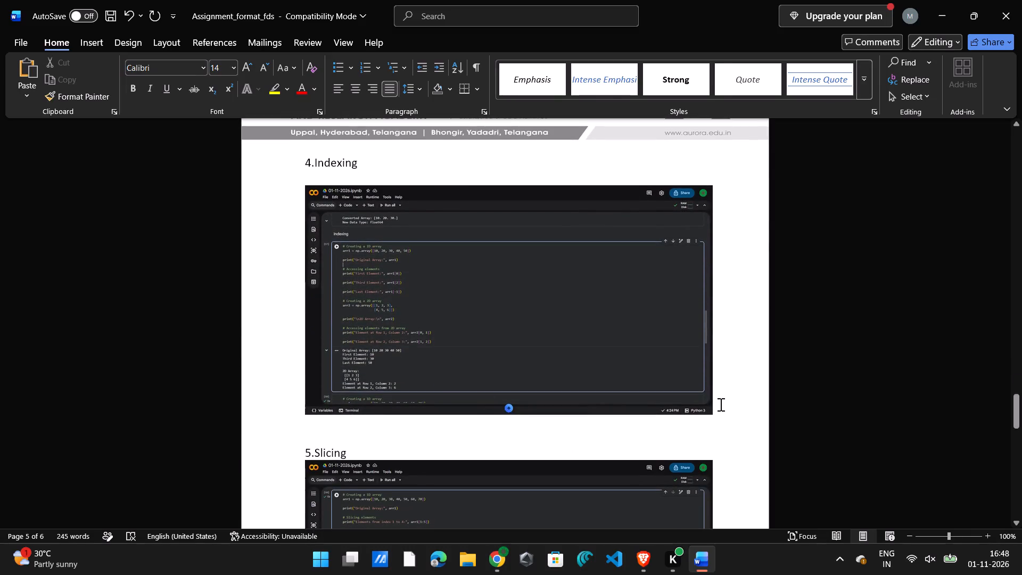
{"action": "key", "text": "Return"}
{"action": "key", "text": "Return"}
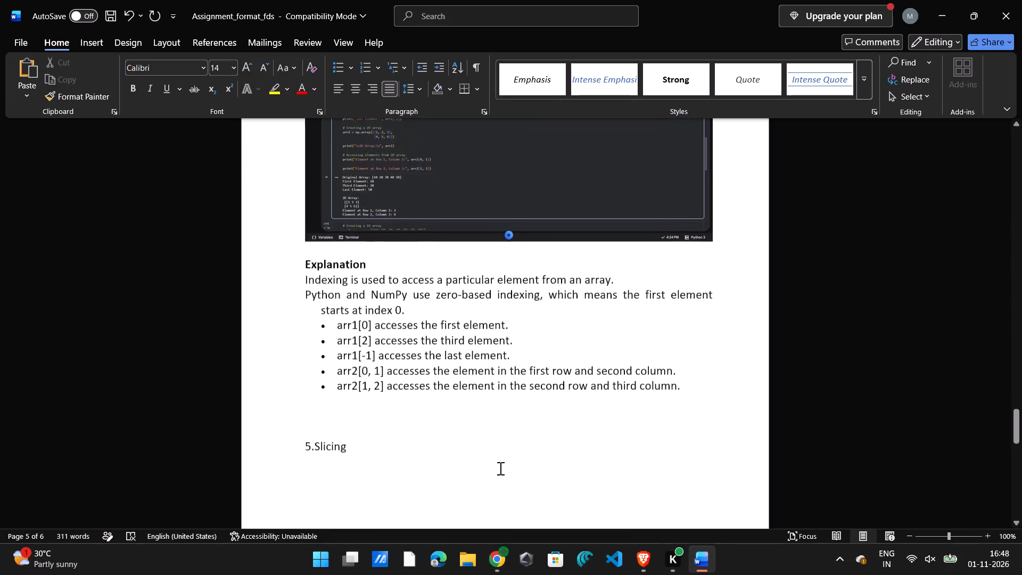
{"action": "scroll", "coordinate": [499, 468], "scroll_direction": "down", "scroll_amount": 2}
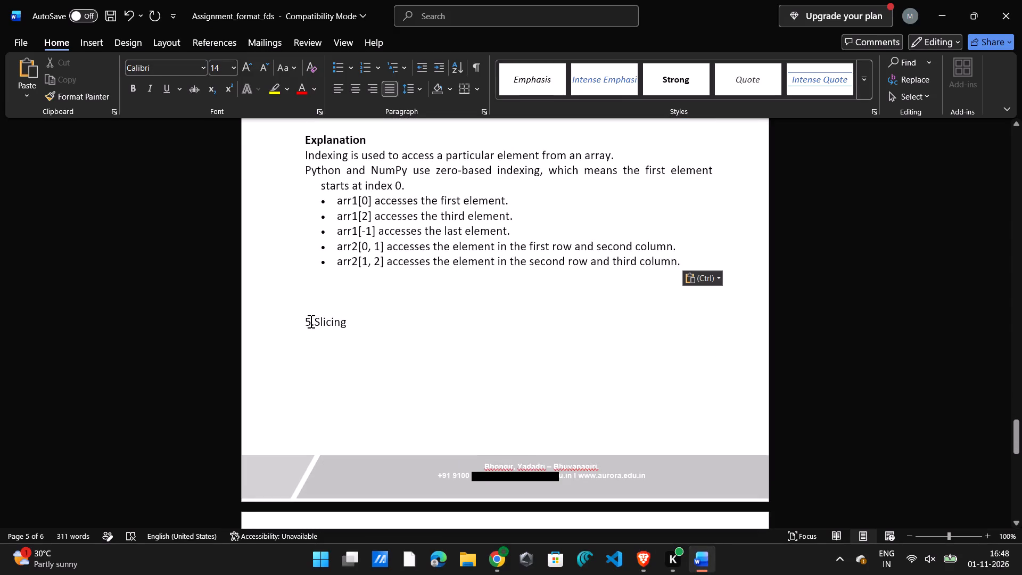
{"action": "left_click", "coordinate": [305, 318]}
{"action": "key", "text": "Return"}
{"action": "key", "text": "Return"}
{"action": "key", "text": "Return"}
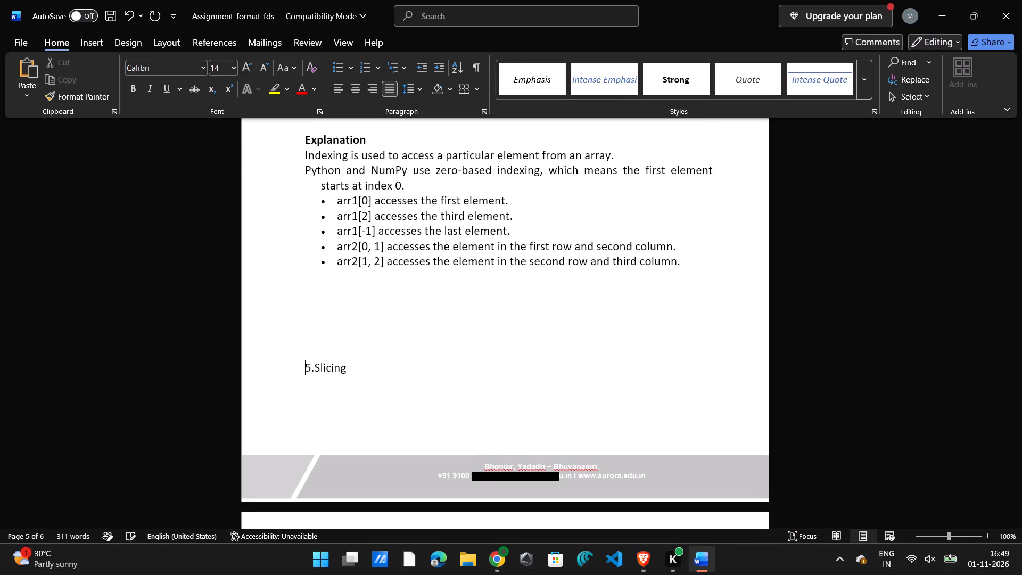
{"action": "key", "text": "Return"}
{"action": "key", "text": "Return"}
{"action": "key", "text": "Return"}
{"action": "key", "text": "Return"}
{"action": "key", "text": "Return"}
{"action": "key", "text": "Return"}
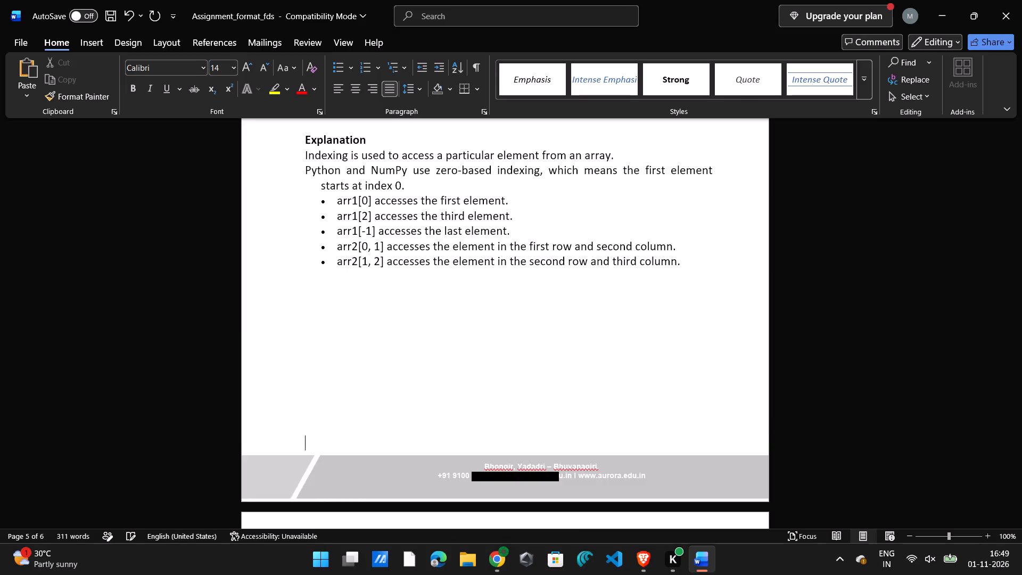
Insert a blank line between the "5.Slicing" heading and the first Slicing screenshot.
{"action": "scroll", "coordinate": [386, 297], "scroll_direction": "down", "scroll_amount": 1}
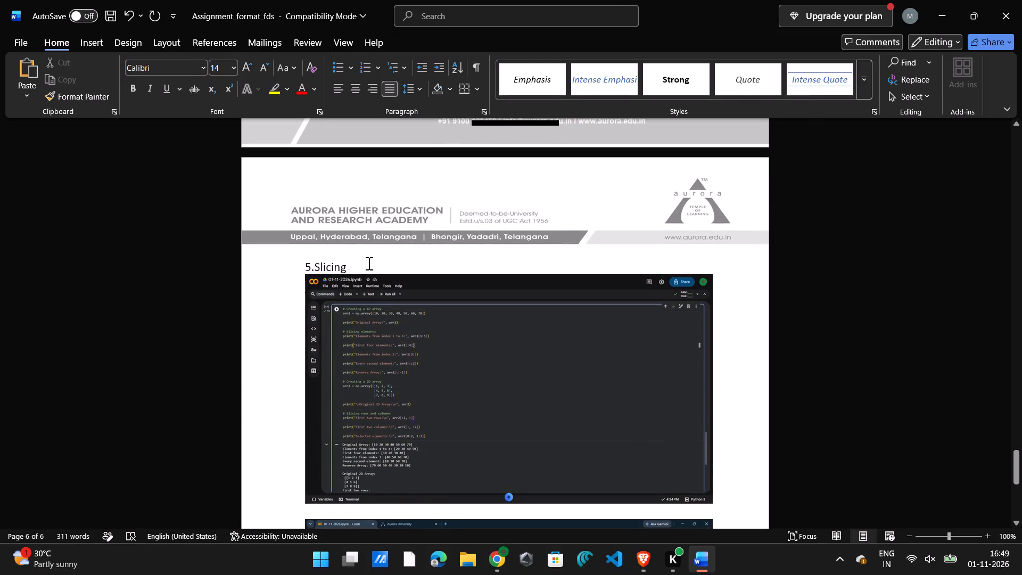
{"action": "left_click", "coordinate": [368, 266]}
{"action": "key", "text": "Return"}
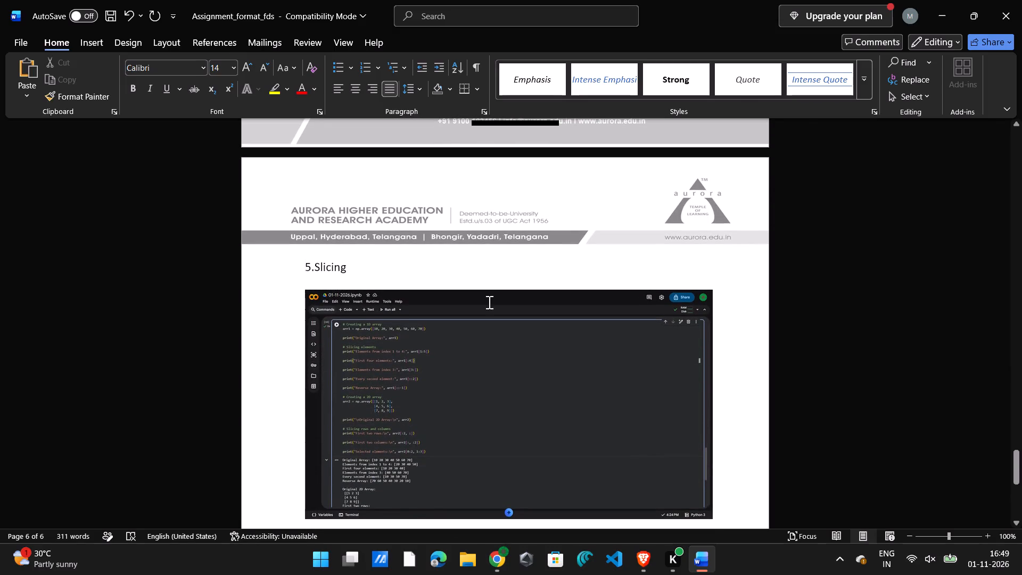
Insert two blank lines below the second Slicing screenshot.
{"action": "scroll", "coordinate": [488, 302], "scroll_direction": "down", "scroll_amount": 1}
{"action": "left_click", "coordinate": [723, 420]}
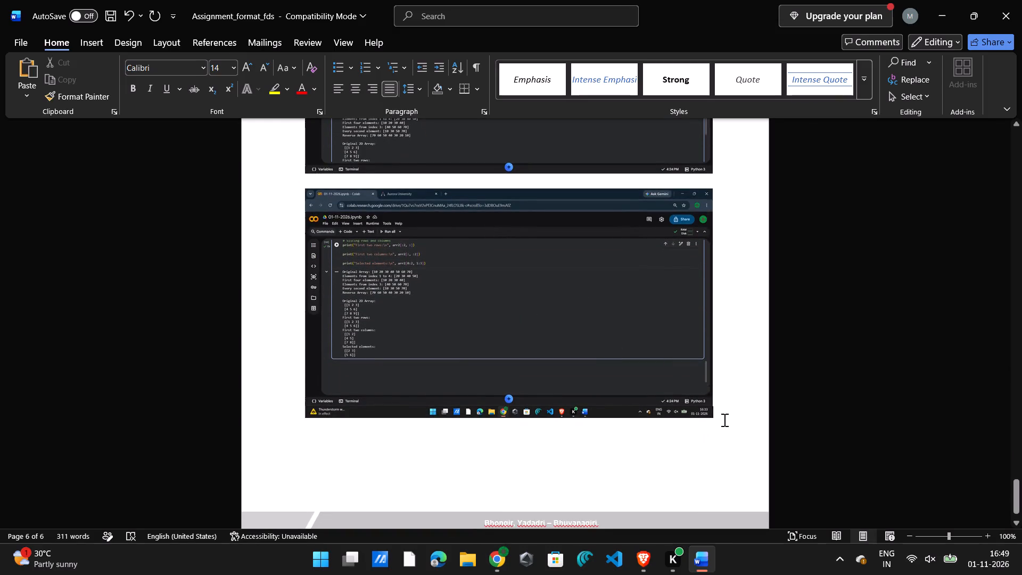
{"action": "key", "text": "Return"}
{"action": "key", "text": "Return"}
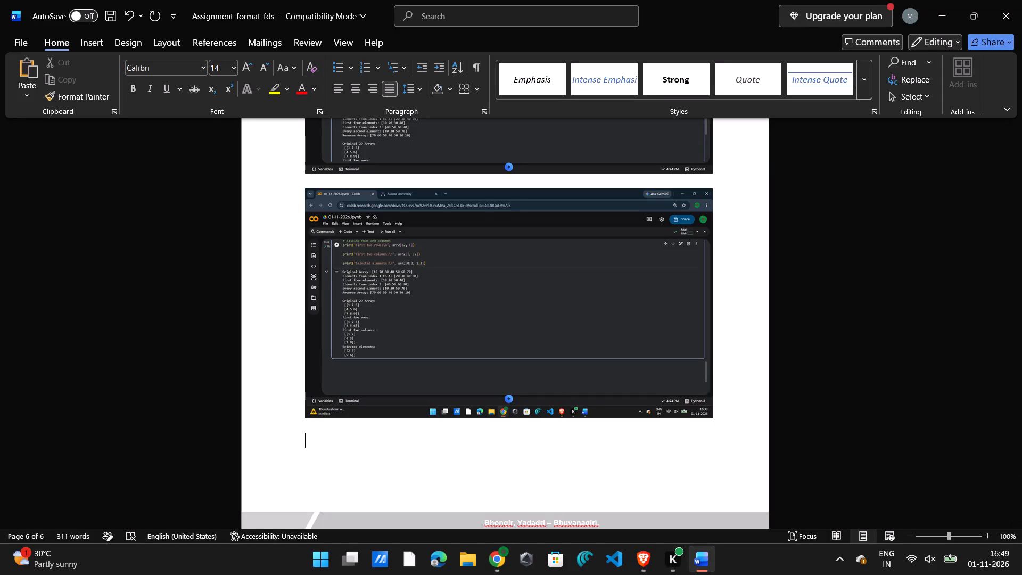
Switch to ChatGPT in Brave and read the NumPy Slicing explanation, from the general slicing syntax through the program bullets to the Conclusion section.
{"action": "left_click", "coordinate": [653, 552]}
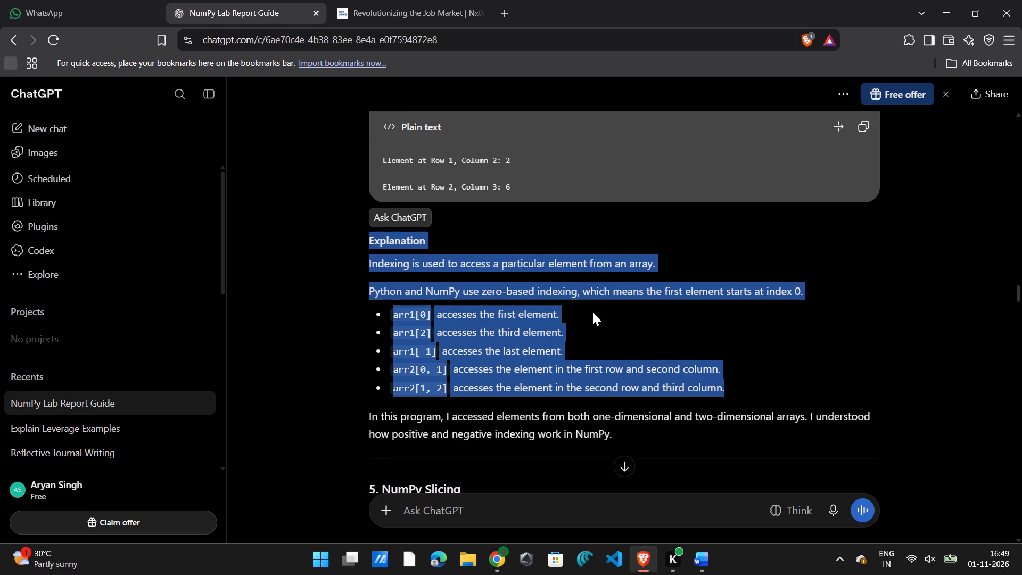
{"action": "scroll", "coordinate": [592, 312], "scroll_direction": "down", "scroll_amount": 3}
{"action": "scroll", "coordinate": [828, 302], "scroll_direction": "down", "scroll_amount": 3}
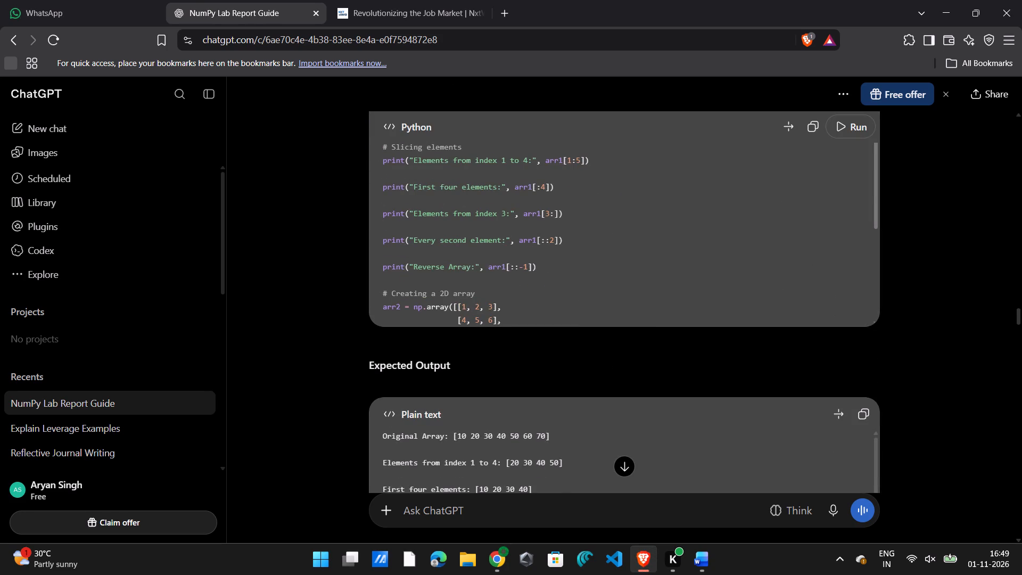
{"action": "scroll", "coordinate": [828, 302], "scroll_direction": "up", "scroll_amount": 4}
{"action": "scroll", "coordinate": [922, 343], "scroll_direction": "down", "scroll_amount": 3}
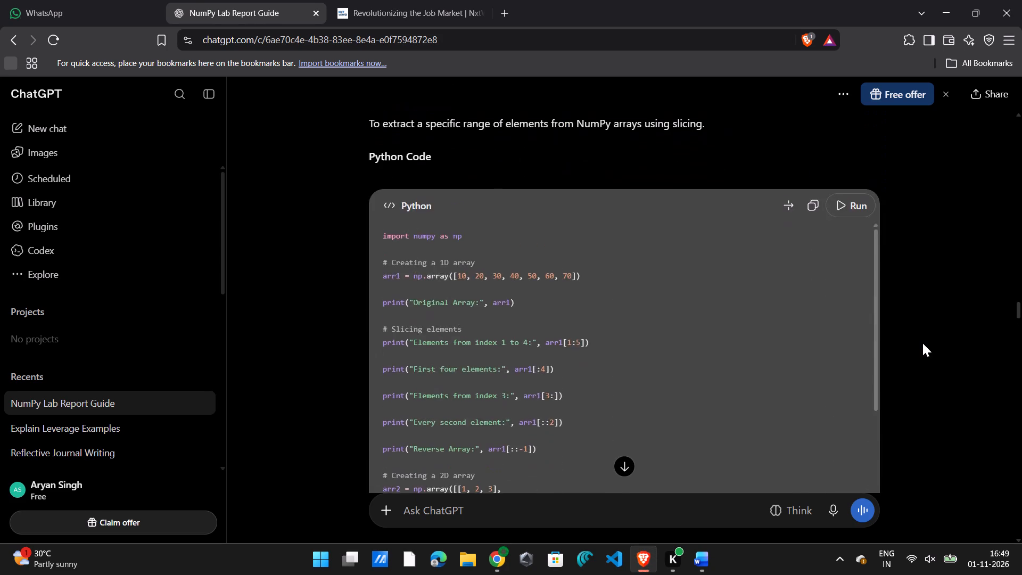
{"action": "scroll", "coordinate": [922, 343], "scroll_direction": "down", "scroll_amount": 6}
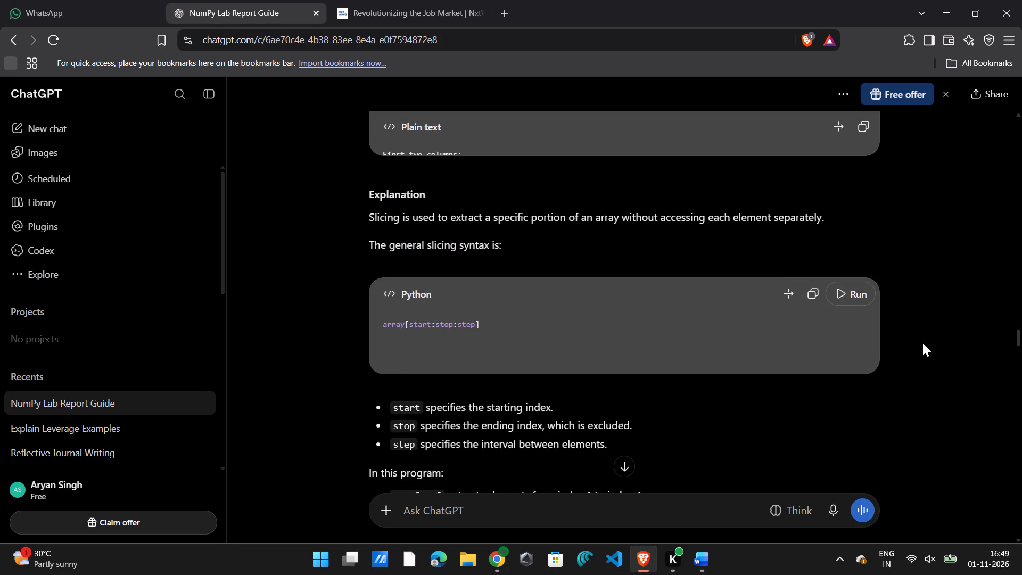
{"action": "scroll", "coordinate": [922, 343], "scroll_direction": "down", "scroll_amount": 2}
{"action": "scroll", "coordinate": [922, 343], "scroll_direction": "up", "scroll_amount": 1}
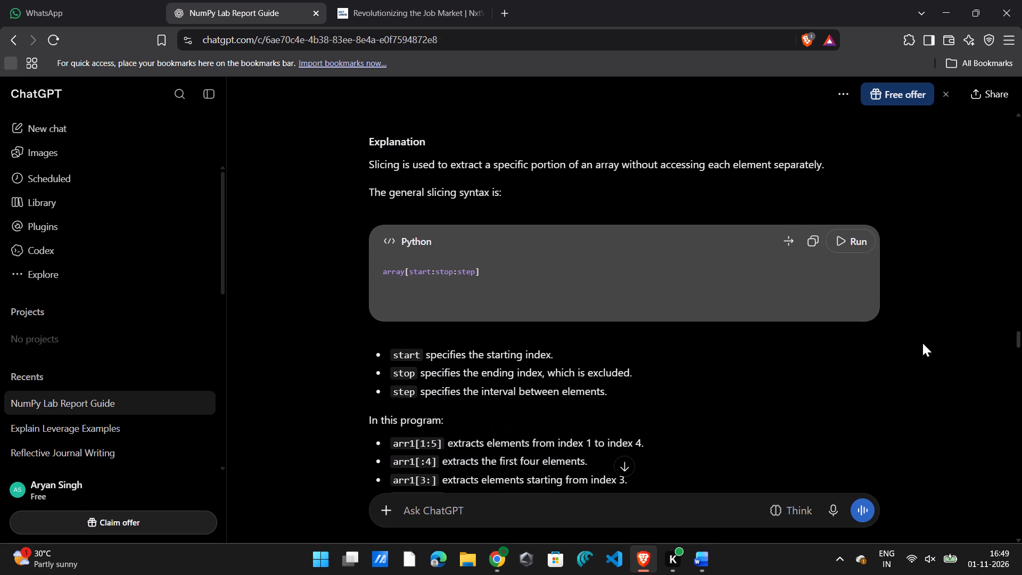
{"action": "scroll", "coordinate": [922, 343], "scroll_direction": "up", "scroll_amount": 1}
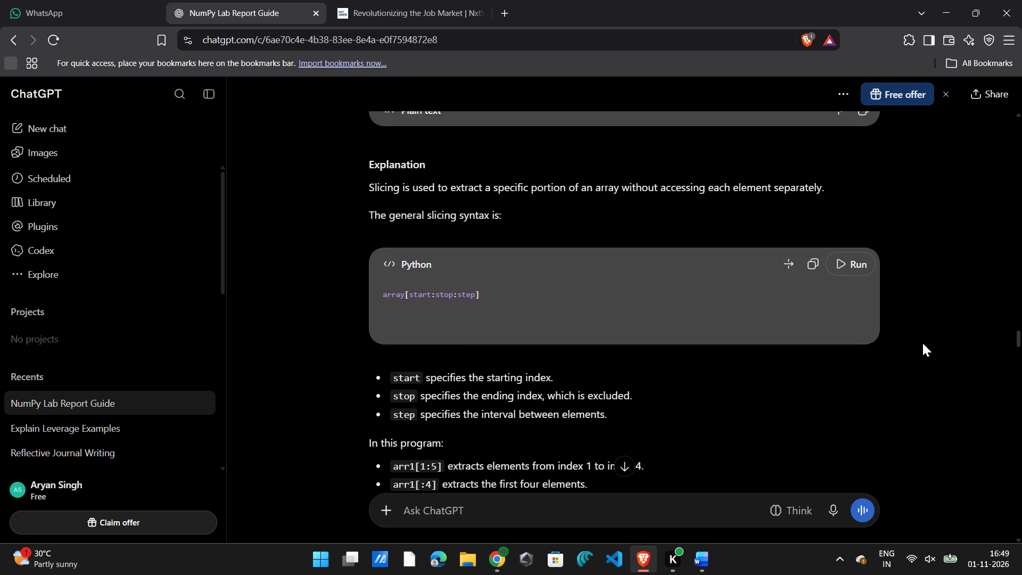
{"action": "scroll", "coordinate": [804, 375], "scroll_direction": "down", "scroll_amount": 2}
{"action": "scroll", "coordinate": [804, 375], "scroll_direction": "up", "scroll_amount": 2}
{"action": "scroll", "coordinate": [804, 375], "scroll_direction": "down", "scroll_amount": 2}
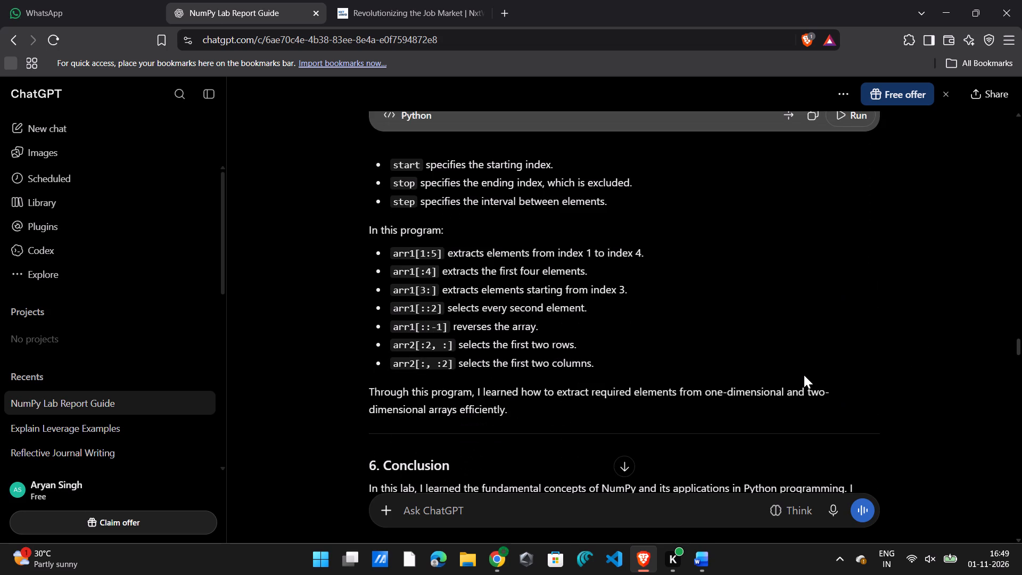
{"action": "scroll", "coordinate": [804, 375], "scroll_direction": "up", "scroll_amount": 1}
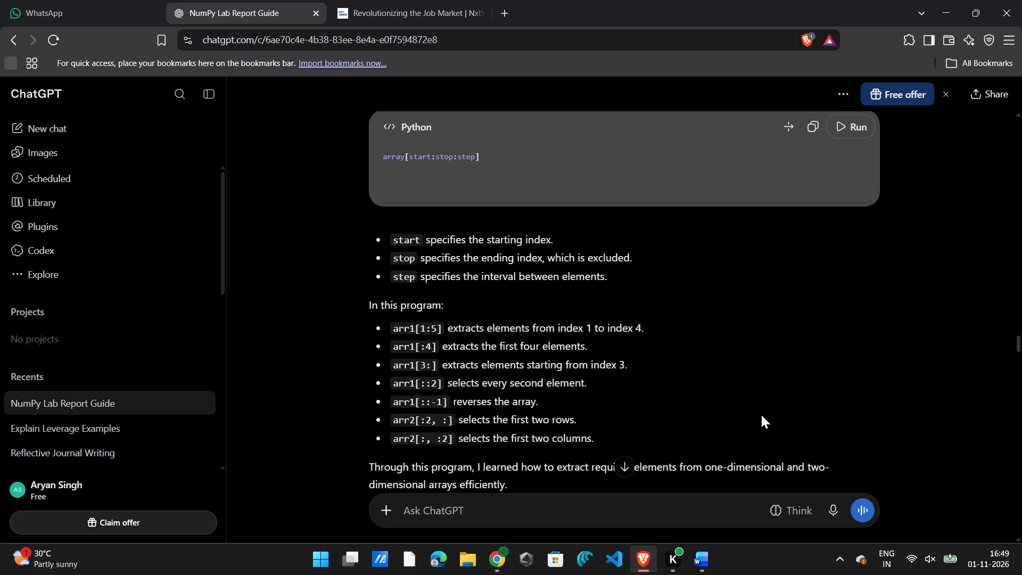
{"action": "scroll", "coordinate": [761, 415], "scroll_direction": "down", "scroll_amount": 1}
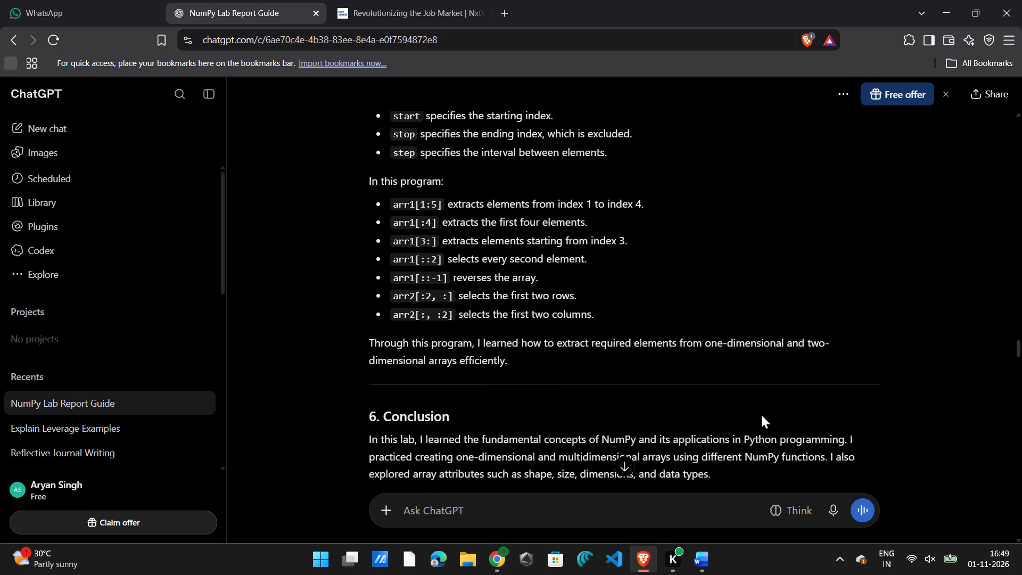
{"action": "scroll", "coordinate": [761, 415], "scroll_direction": "up", "scroll_amount": 1}
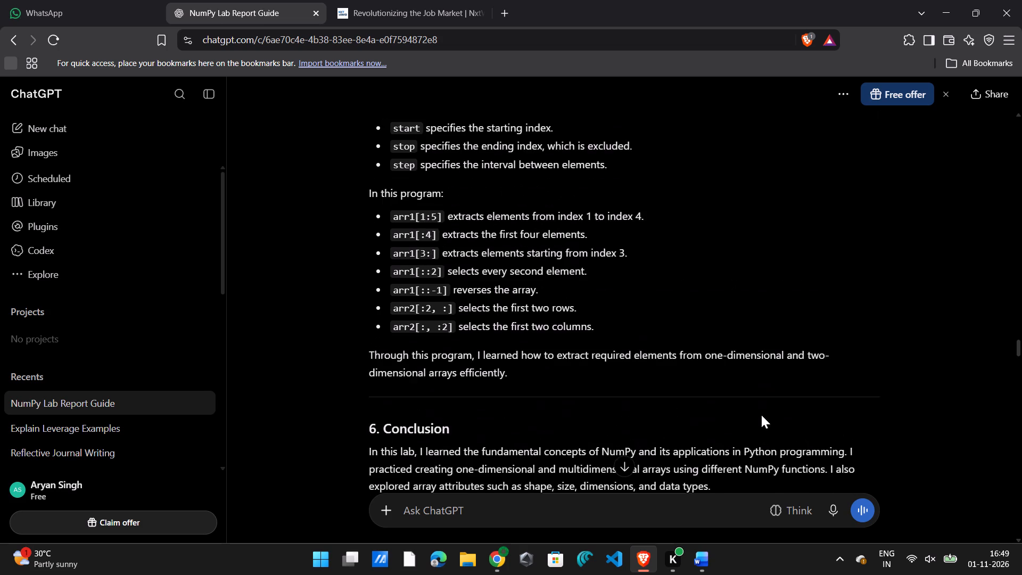
{"action": "scroll", "coordinate": [761, 415], "scroll_direction": "up", "scroll_amount": 1}
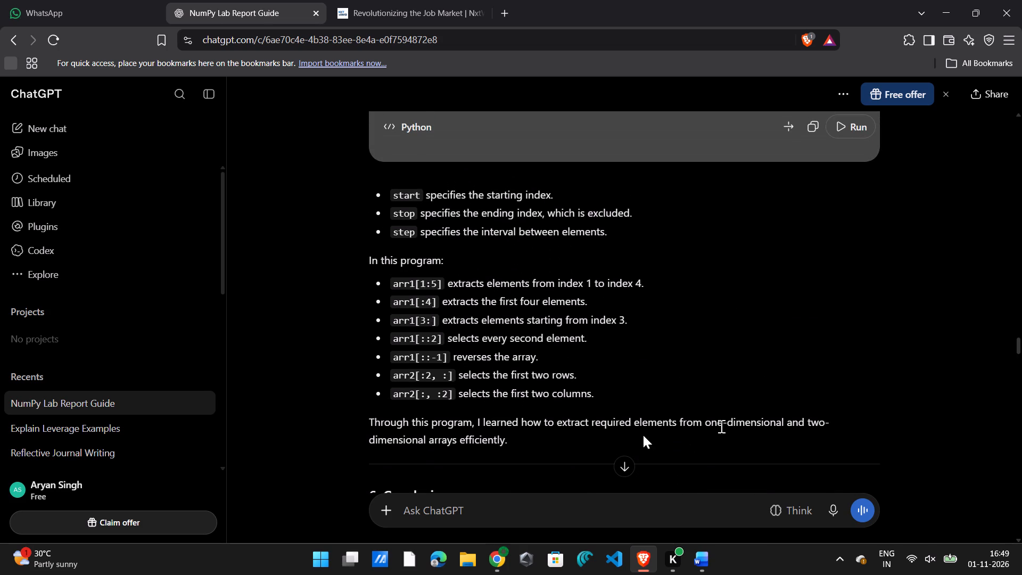
{"action": "scroll", "coordinate": [619, 368], "scroll_direction": "up", "scroll_amount": 2}
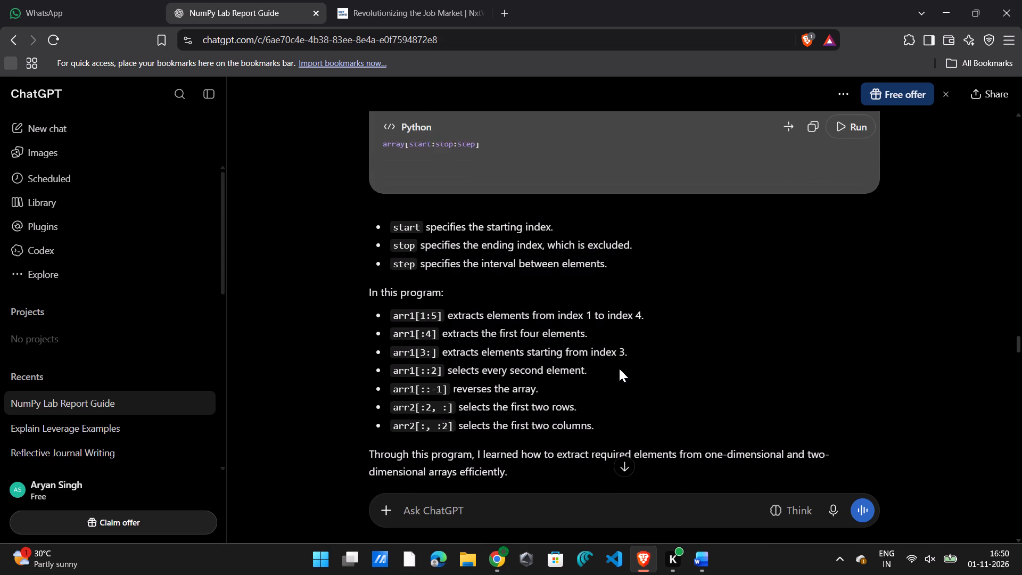
Copy the ChatGPT Slicing explanation from its Explanation heading through the arr2[:, :2] bullet and paste it in Word below the second Slicing screenshot.
{"action": "scroll", "coordinate": [619, 368], "scroll_direction": "up", "scroll_amount": 3}
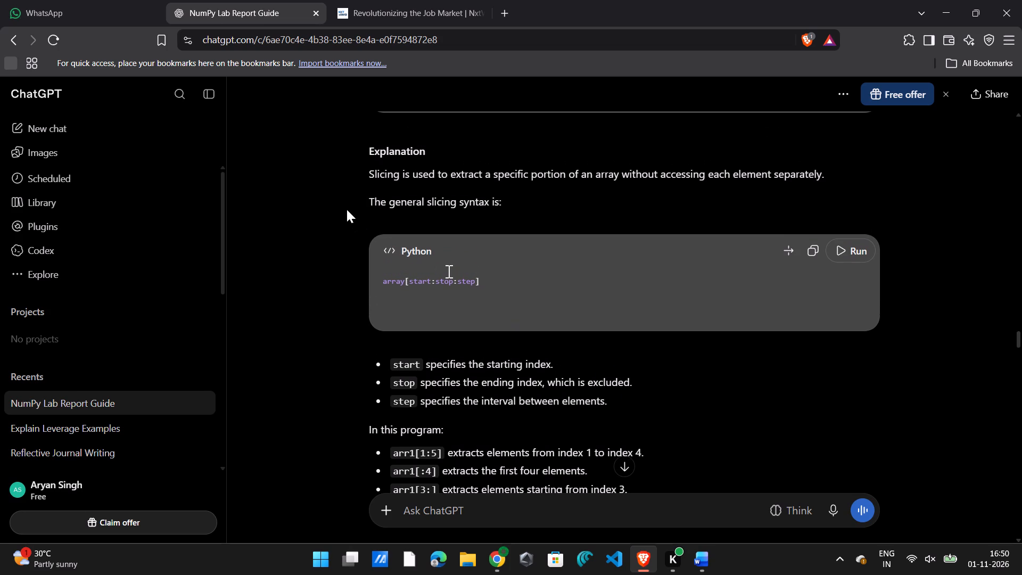
{"action": "left_click_drag", "start_coordinate": [349, 138], "coordinate": [706, 481]}
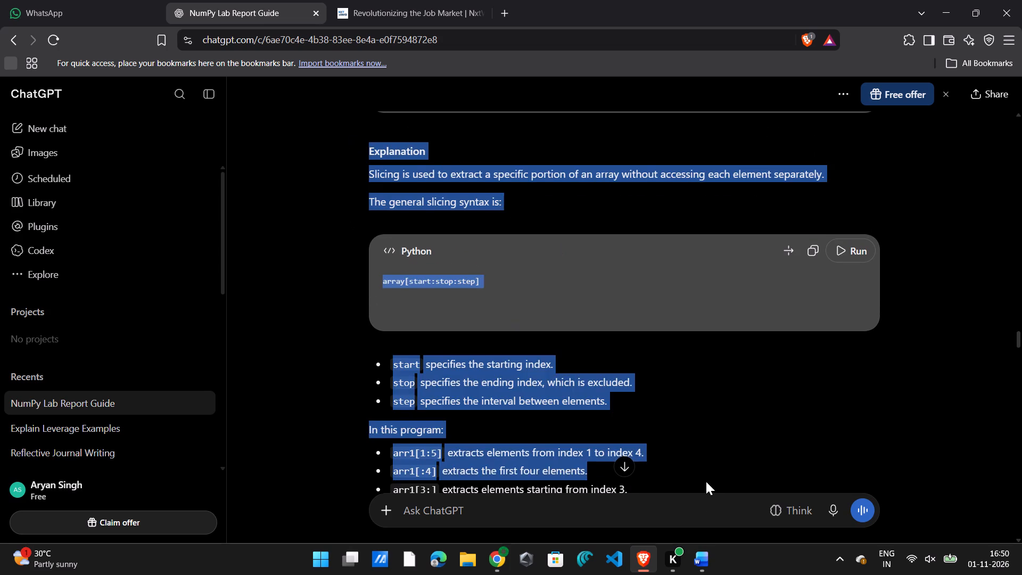
{"action": "left_click_drag", "start_coordinate": [706, 481], "coordinate": [638, 188]}
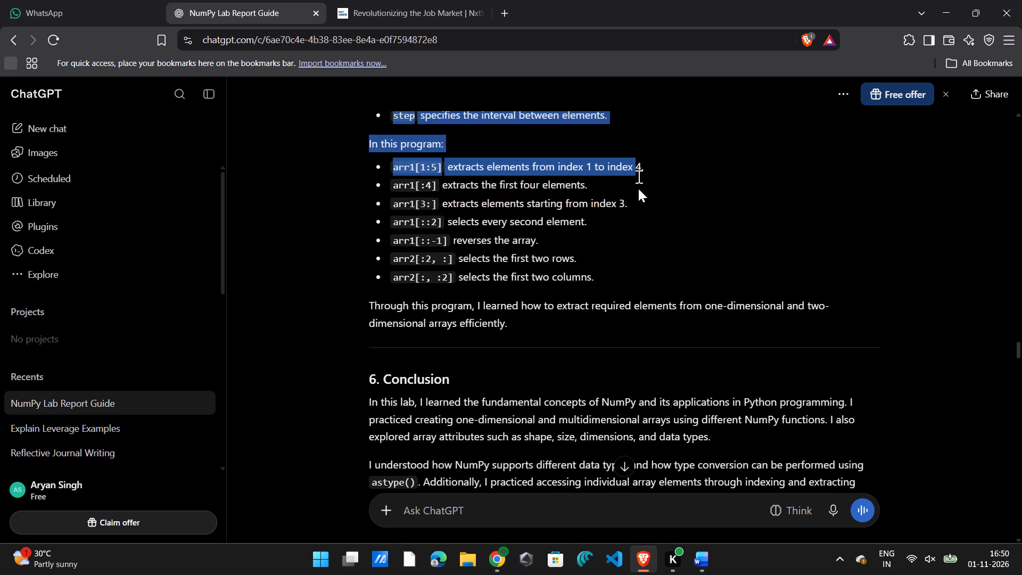
{"action": "left_click_drag", "start_coordinate": [638, 188], "coordinate": [636, 275]}
{"action": "scroll", "coordinate": [722, 257], "scroll_direction": "up", "scroll_amount": 1}
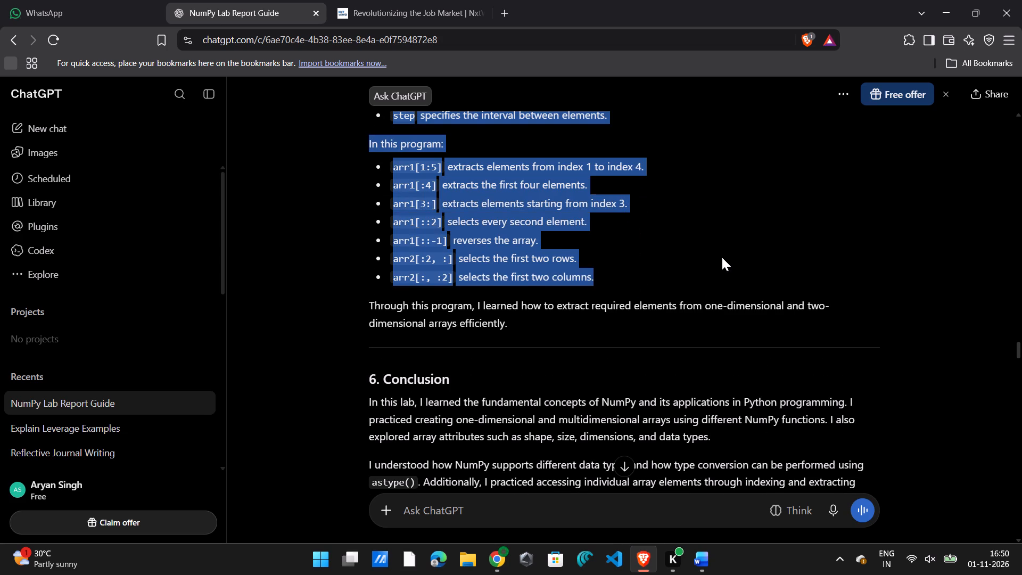
{"action": "scroll", "coordinate": [722, 257], "scroll_direction": "up", "scroll_amount": 1}
{"action": "key", "text": "ctrl+c"}
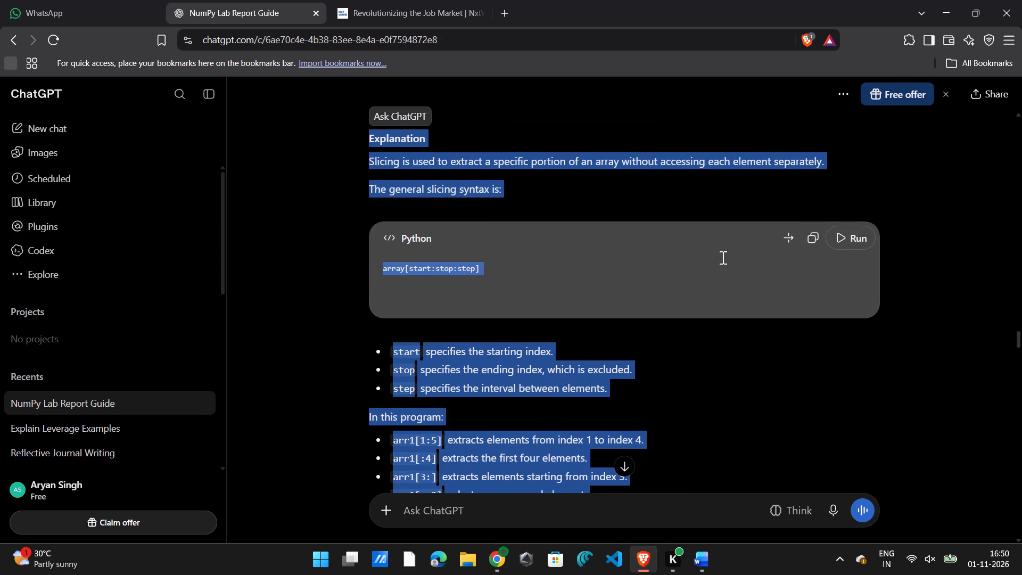
{"action": "left_click", "coordinate": [703, 551]}
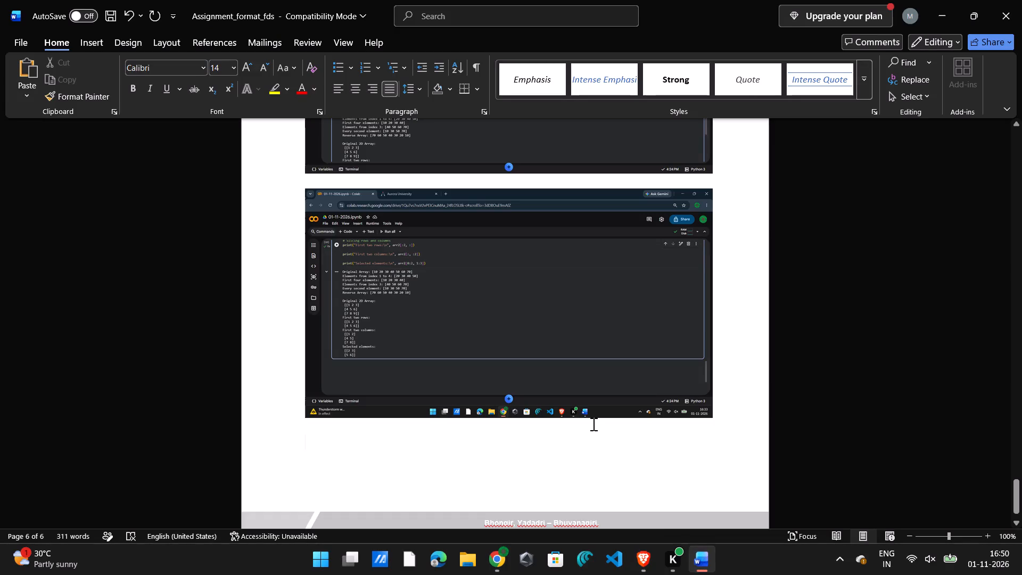
{"action": "key", "text": "ctrl+v"}
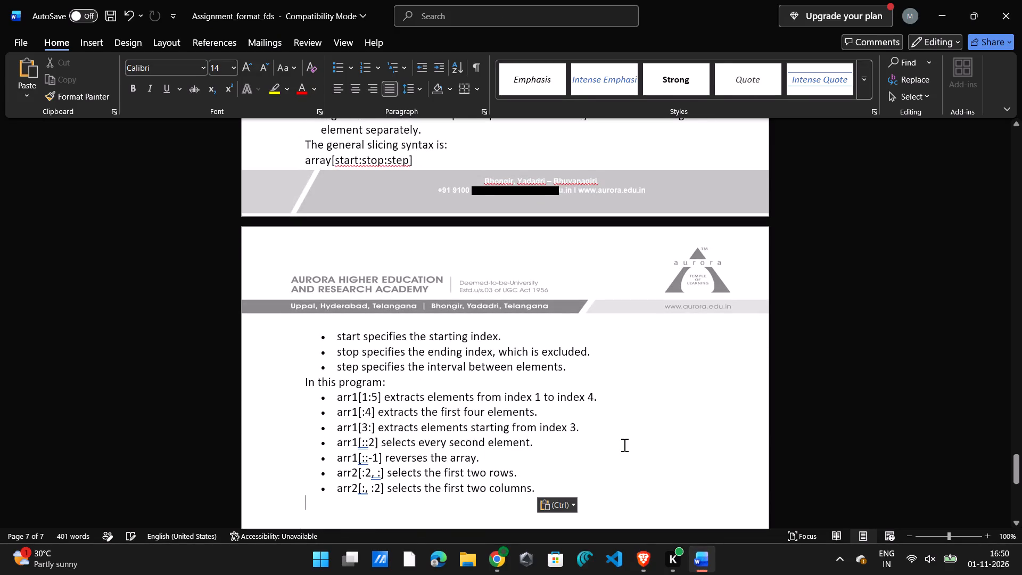
Delete the "In this program:" line from the Slicing explanation so that its two bullet lists join into one.
{"action": "scroll", "coordinate": [623, 445], "scroll_direction": "up", "scroll_amount": 1}
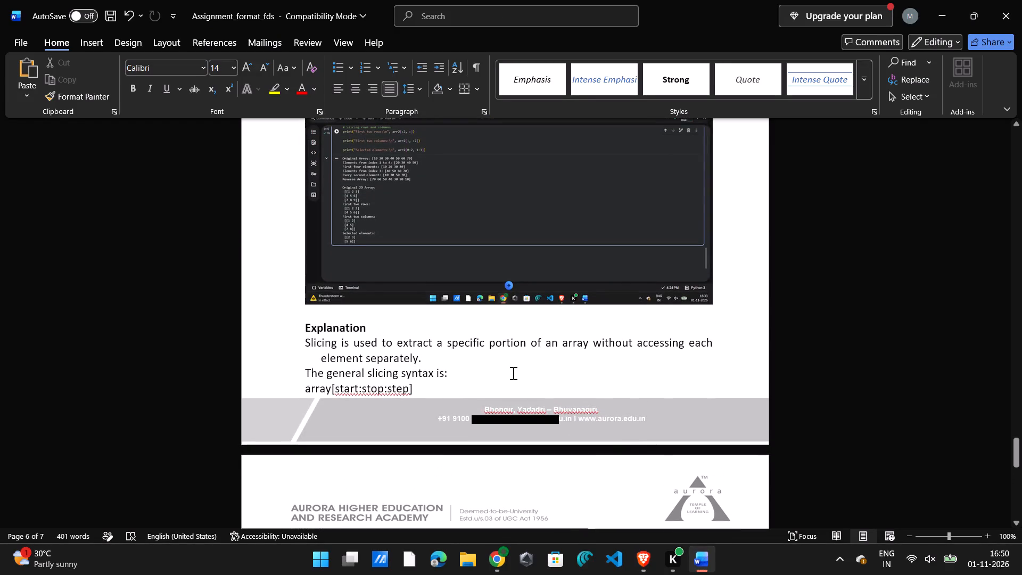
{"action": "scroll", "coordinate": [605, 373], "scroll_direction": "down", "scroll_amount": 2}
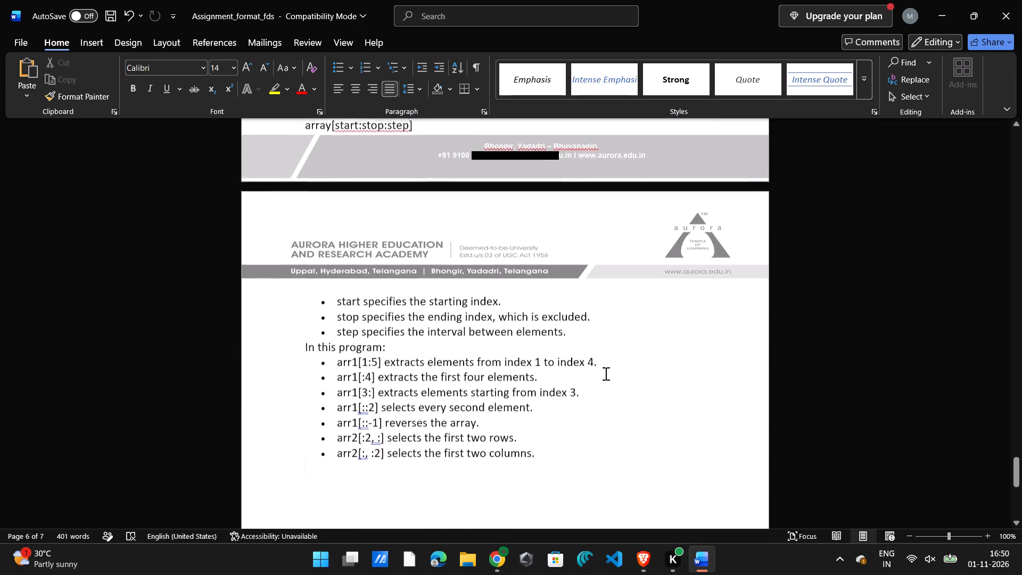
{"action": "scroll", "coordinate": [605, 373], "scroll_direction": "down", "scroll_amount": 1}
{"action": "left_click_drag", "start_coordinate": [541, 450], "coordinate": [320, 294]}
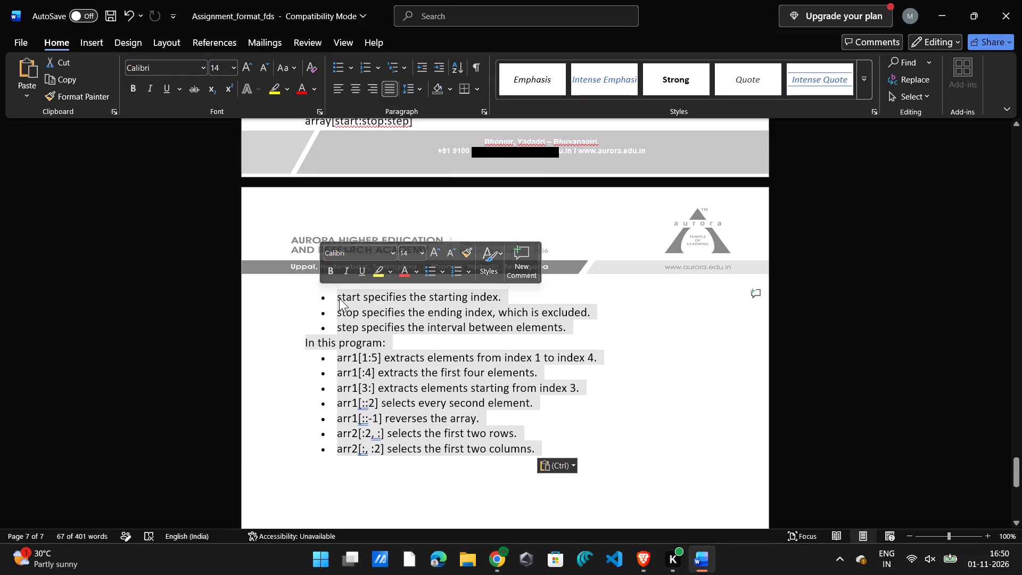
{"action": "left_click", "coordinate": [391, 341]}
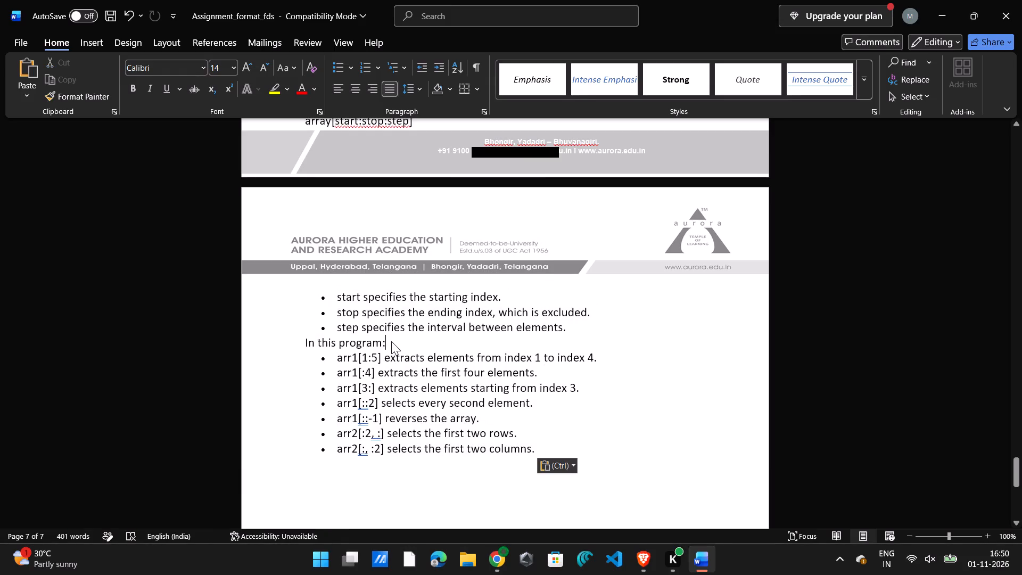
{"action": "key", "text": "backslash"}
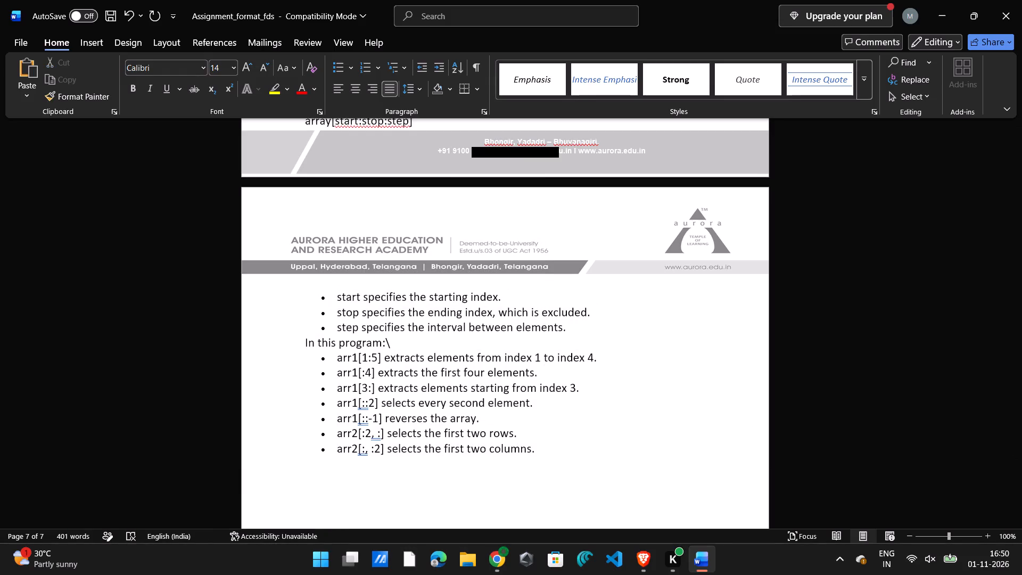
{"action": "key", "text": "BackSpace"}
{"action": "key", "text": "BackSpace"}
{"action": "key", "text": "BackSpace"}
{"action": "key", "text": "BackSpace"}
{"action": "key", "text": "BackSpace"}
{"action": "key", "text": "BackSpace"}
{"action": "key", "text": "BackSpace"}
{"action": "key", "text": "BackSpace"}
{"action": "key", "text": "BackSpace"}
{"action": "key", "text": "BackSpace"}
{"action": "key", "text": "BackSpace"}
{"action": "key", "text": "BackSpace"}
{"action": "key", "text": "BackSpace"}
{"action": "key", "text": "BackSpace"}
{"action": "key", "text": "BackSpace"}
{"action": "key", "text": "BackSpace"}
{"action": "key", "text": "BackSpace"}
{"action": "key", "text": "BackSpace"}
{"action": "key", "text": "BackSpace"}
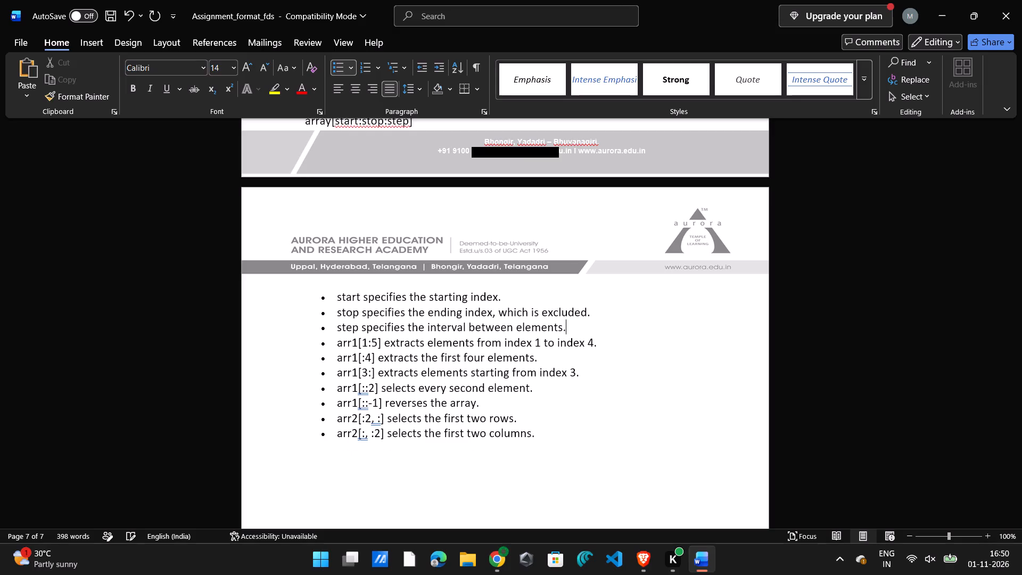
Change the bullets of the whole Slicing explanation list to the arrowhead style.
{"action": "left_click_drag", "start_coordinate": [545, 434], "coordinate": [312, 281]}
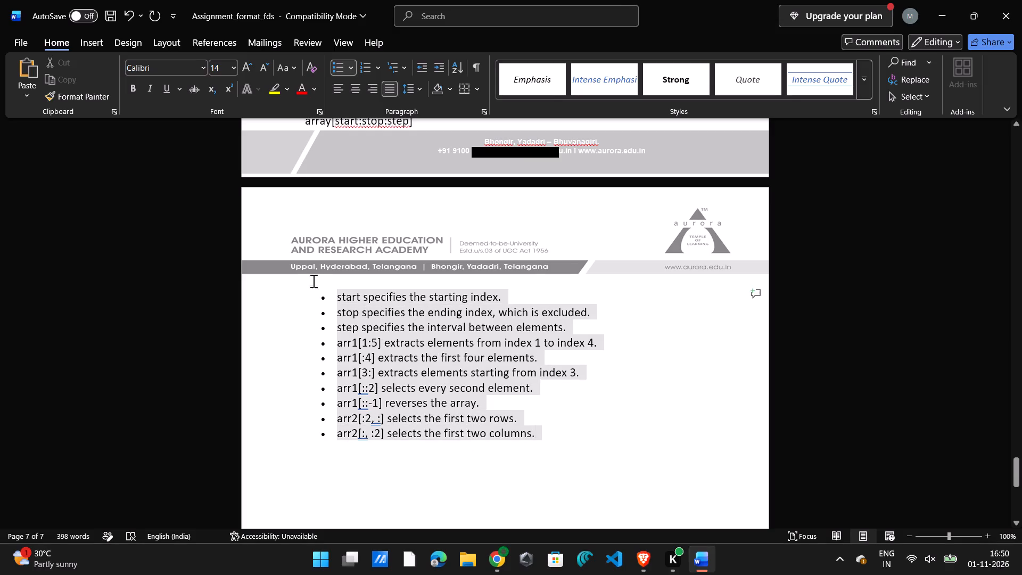
{"action": "left_click_drag", "start_coordinate": [312, 281], "coordinate": [314, 279]}
{"action": "left_click", "coordinate": [433, 259]}
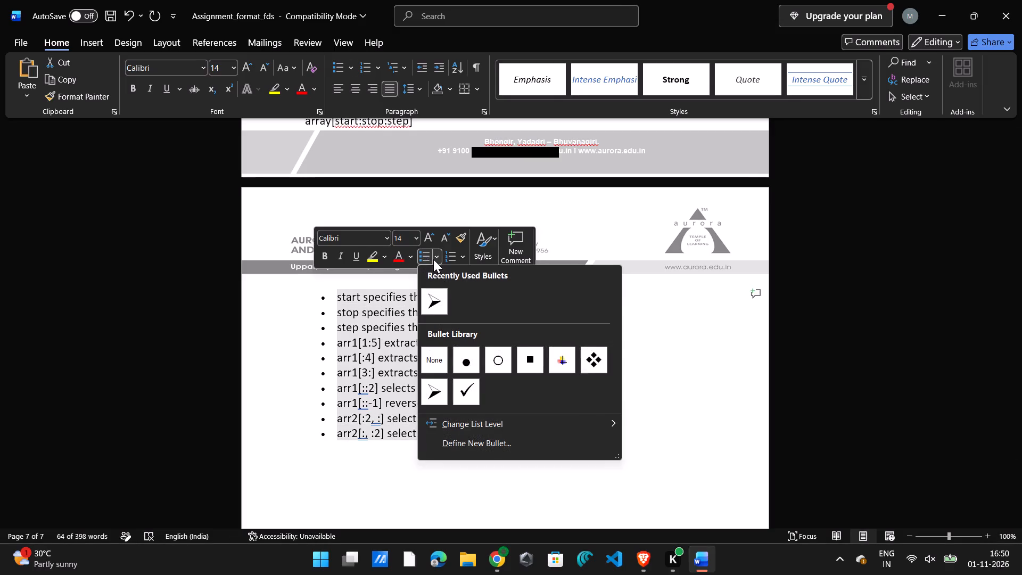
{"action": "left_click", "coordinate": [433, 314]}
Change the bullets of the Indexing explanation list to the arrowhead style.
{"action": "scroll", "coordinate": [623, 368], "scroll_direction": "up", "scroll_amount": 1}
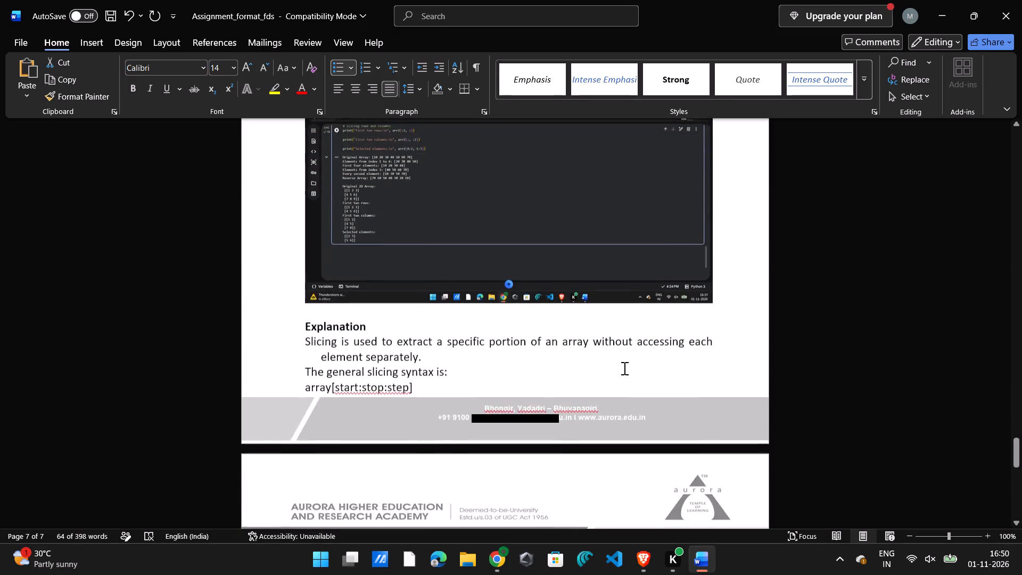
{"action": "scroll", "coordinate": [623, 368], "scroll_direction": "up", "scroll_amount": 5}
{"action": "left_click_drag", "start_coordinate": [699, 434], "coordinate": [349, 372]}
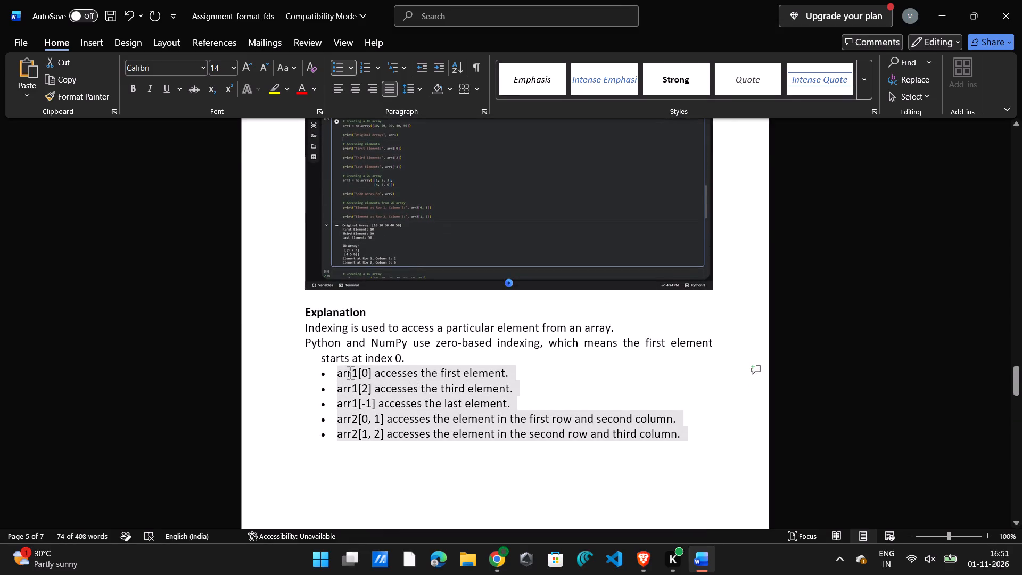
{"action": "left_click_drag", "start_coordinate": [349, 372], "coordinate": [343, 373]}
{"action": "left_click", "coordinate": [467, 355]}
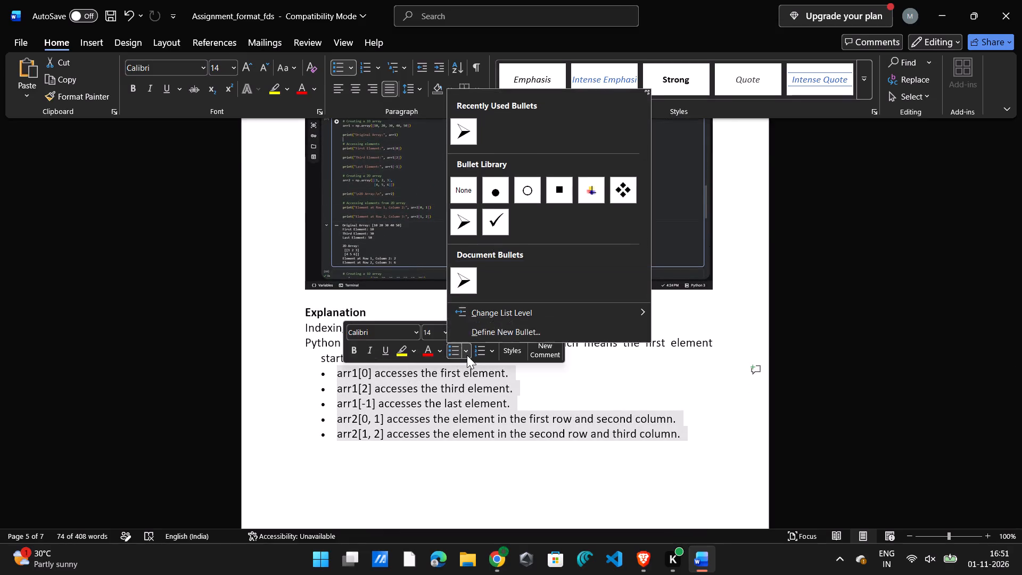
{"action": "left_click", "coordinate": [458, 280]}
Change the bullets of the NumPy Data Types explanation list to the arrowhead style.
{"action": "scroll", "coordinate": [606, 351], "scroll_direction": "up", "scroll_amount": 3}
{"action": "left_click_drag", "start_coordinate": [673, 360], "coordinate": [317, 291]}
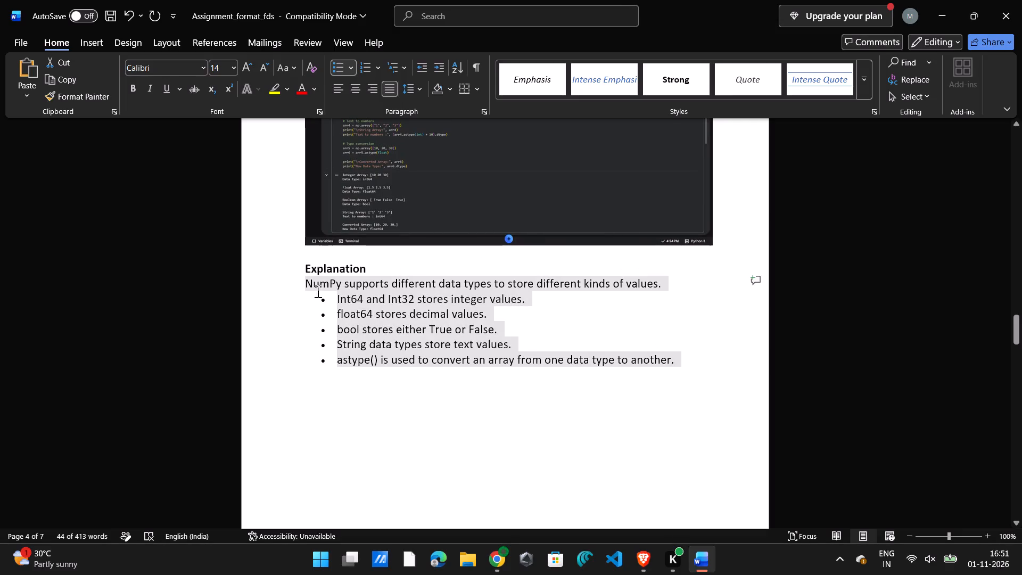
{"action": "left_click_drag", "start_coordinate": [317, 291], "coordinate": [325, 297]}
{"action": "left_click", "coordinate": [447, 275]}
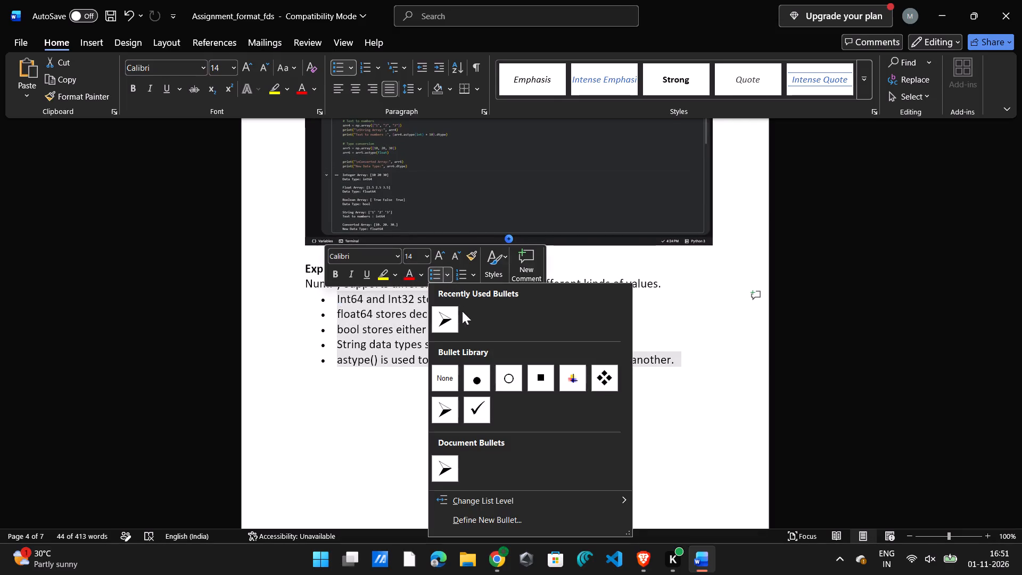
{"action": "left_click", "coordinate": [451, 314]}
Change the bullets of the NumPy Attributes explanation list, from shape through itemsize, to the arrowhead style.
{"action": "scroll", "coordinate": [589, 323], "scroll_direction": "up", "scroll_amount": 2}
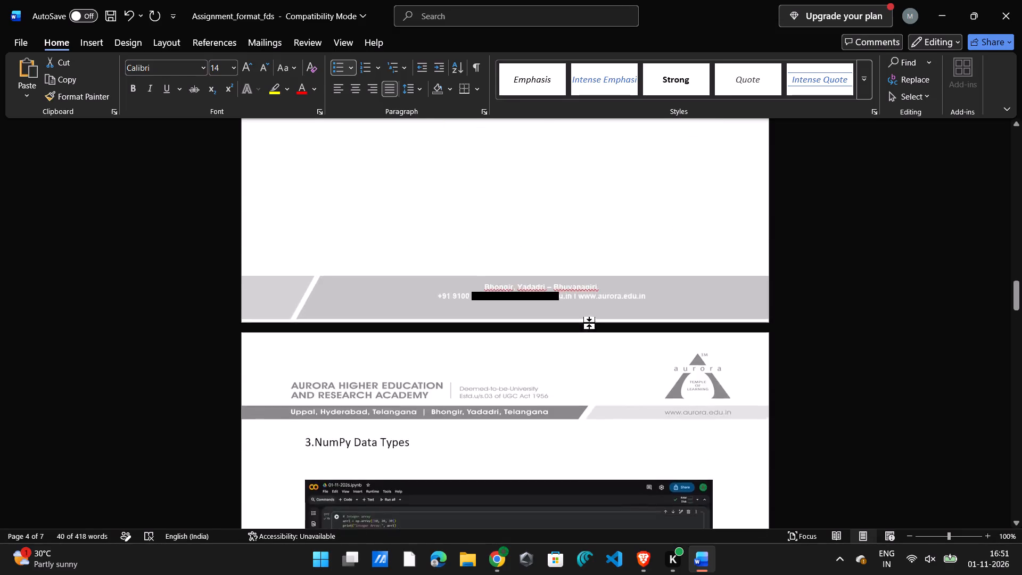
{"action": "scroll", "coordinate": [589, 323], "scroll_direction": "up", "scroll_amount": 1}
{"action": "left_click_drag", "start_coordinate": [672, 358], "coordinate": [333, 299]}
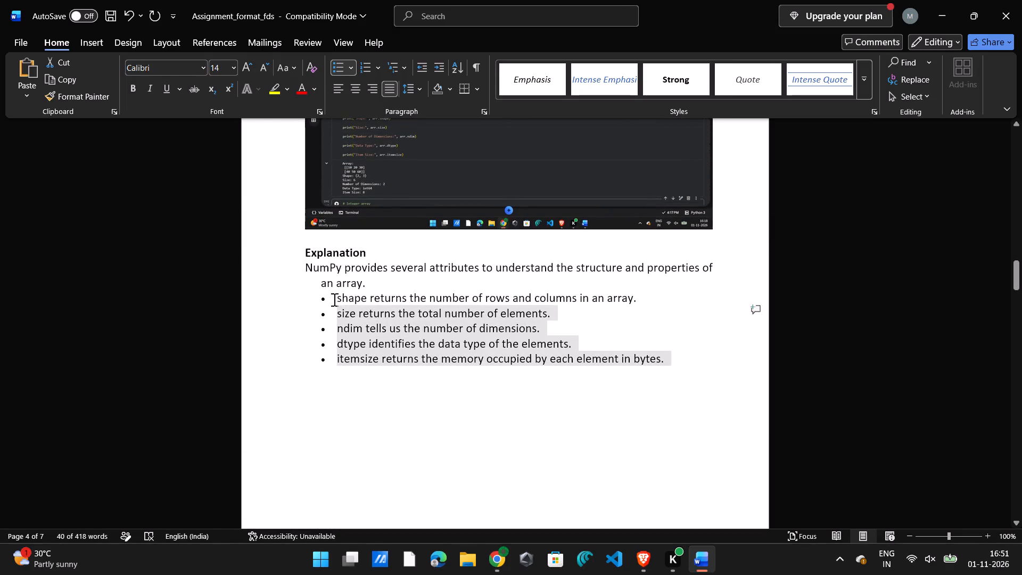
{"action": "left_click_drag", "start_coordinate": [333, 299], "coordinate": [328, 294]}
{"action": "left_click", "coordinate": [451, 277]}
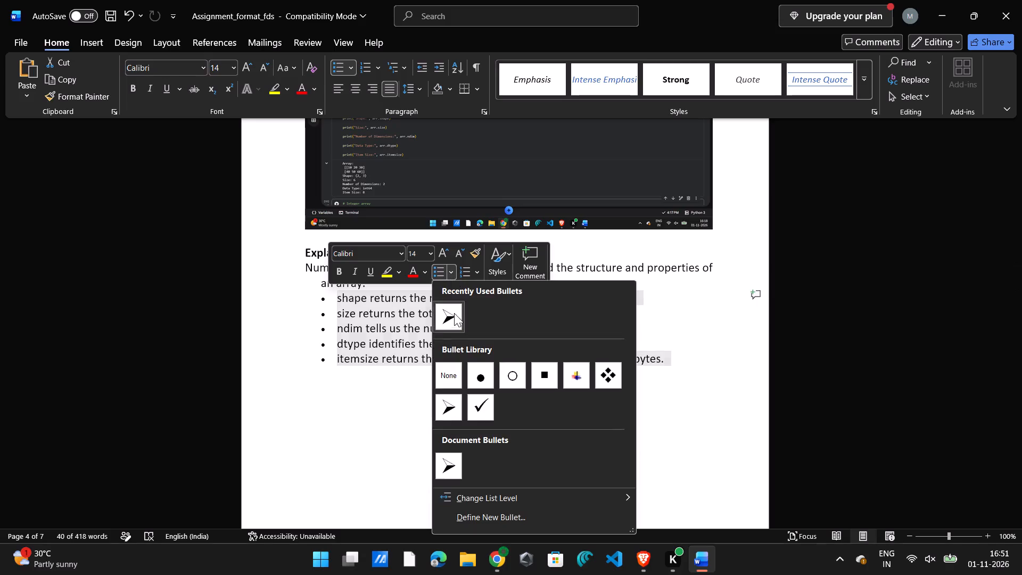
{"action": "left_click", "coordinate": [454, 315]}
Change the bullets of the five-item Topics Covered list on the first page to the four-diamond style.
{"action": "scroll", "coordinate": [646, 309], "scroll_direction": "up", "scroll_amount": 3}
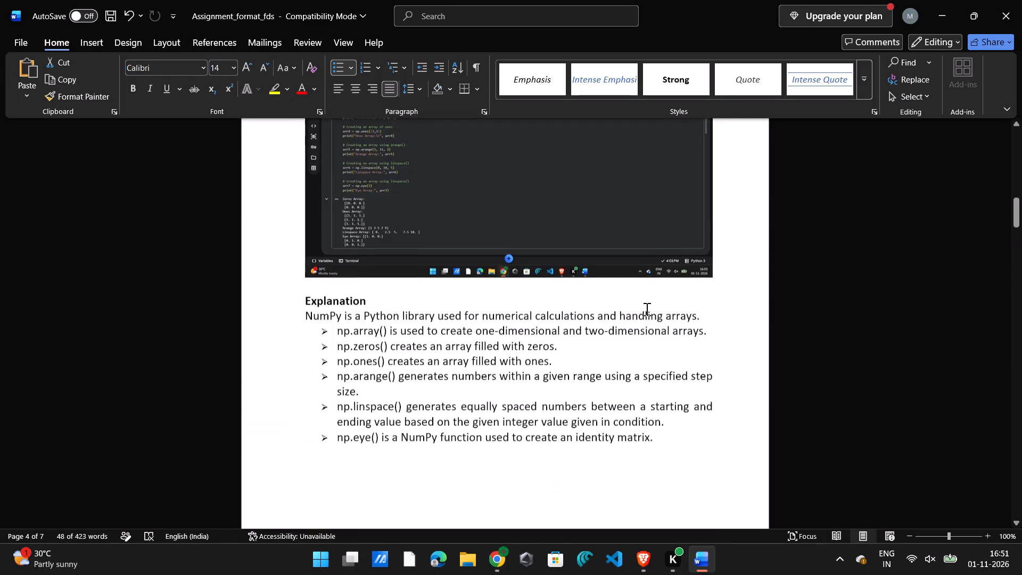
{"action": "scroll", "coordinate": [685, 419], "scroll_direction": "up", "scroll_amount": 7}
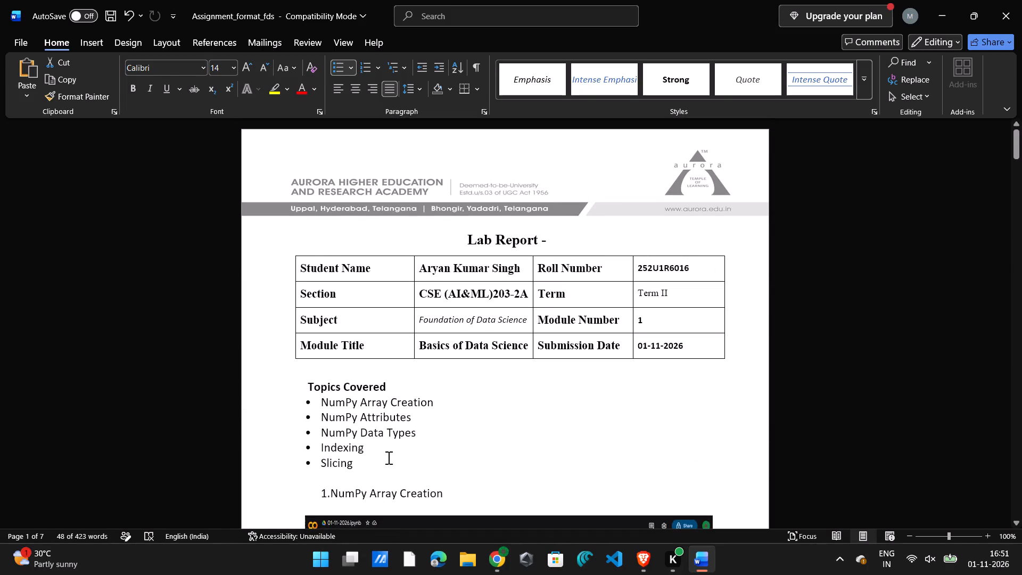
{"action": "left_click_drag", "start_coordinate": [353, 466], "coordinate": [323, 407]}
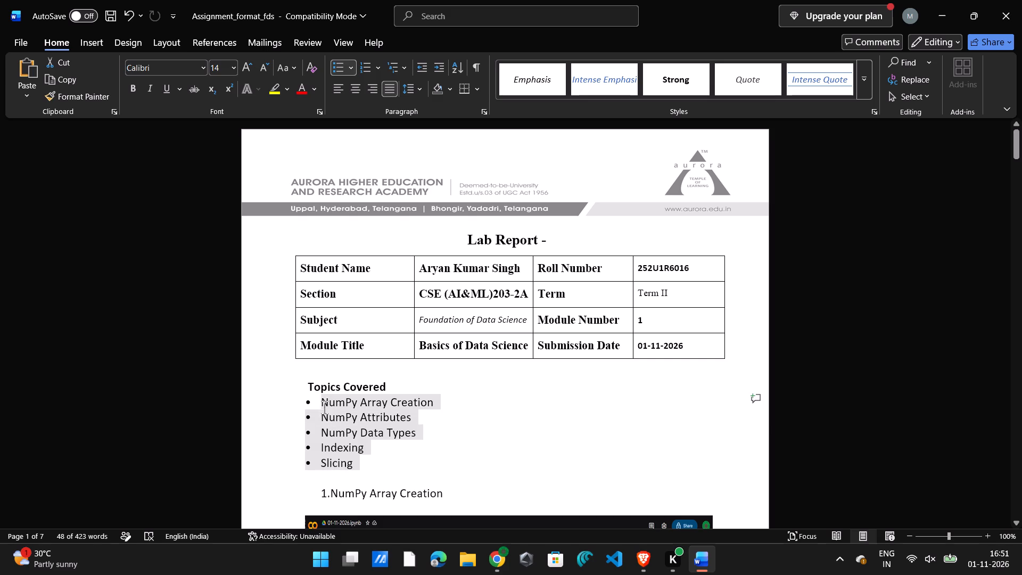
{"action": "left_click_drag", "start_coordinate": [323, 407], "coordinate": [302, 406]}
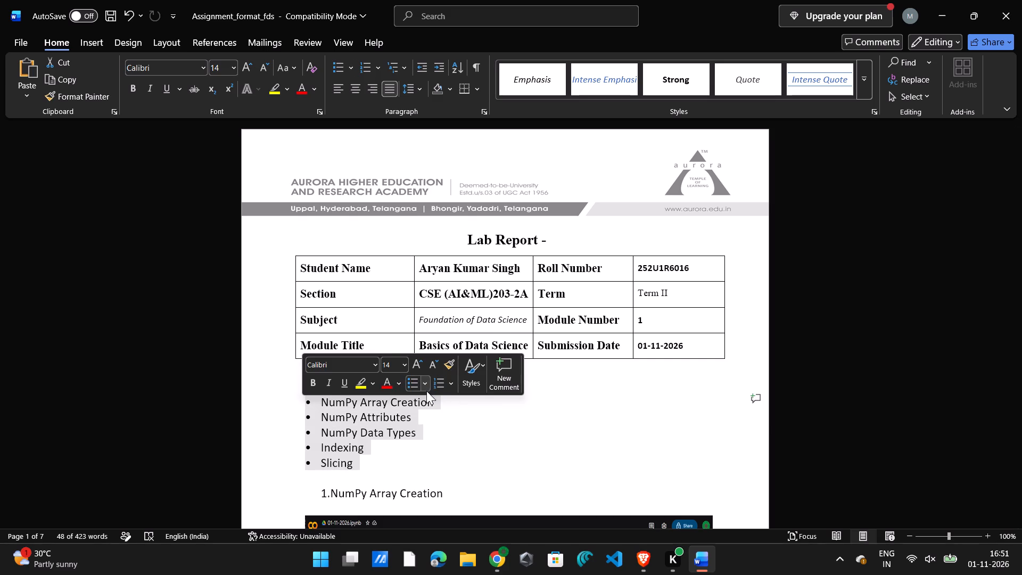
{"action": "left_click", "coordinate": [425, 390]}
{"action": "left_click", "coordinate": [578, 225]}
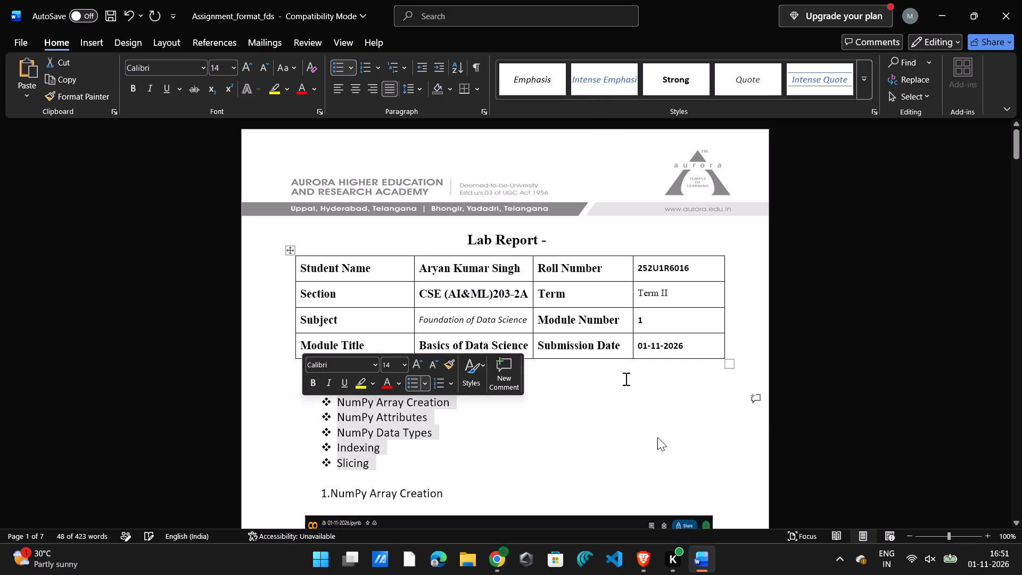
{"action": "left_click", "coordinate": [657, 437]}
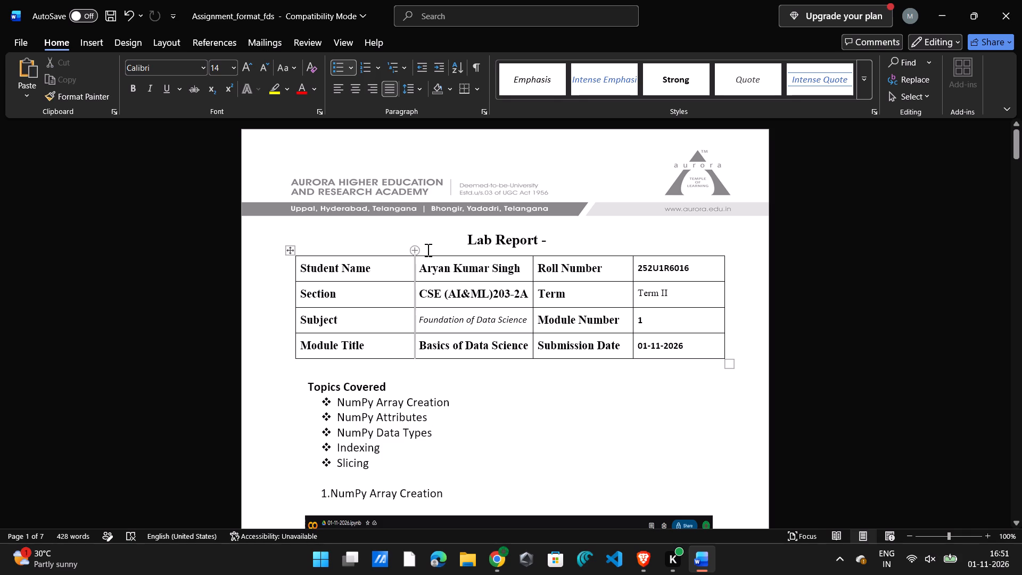
Add the number 1 to the end of the "Lab Report -" title.
{"action": "left_click", "coordinate": [578, 238]}
{"action": "key", "text": "1"}
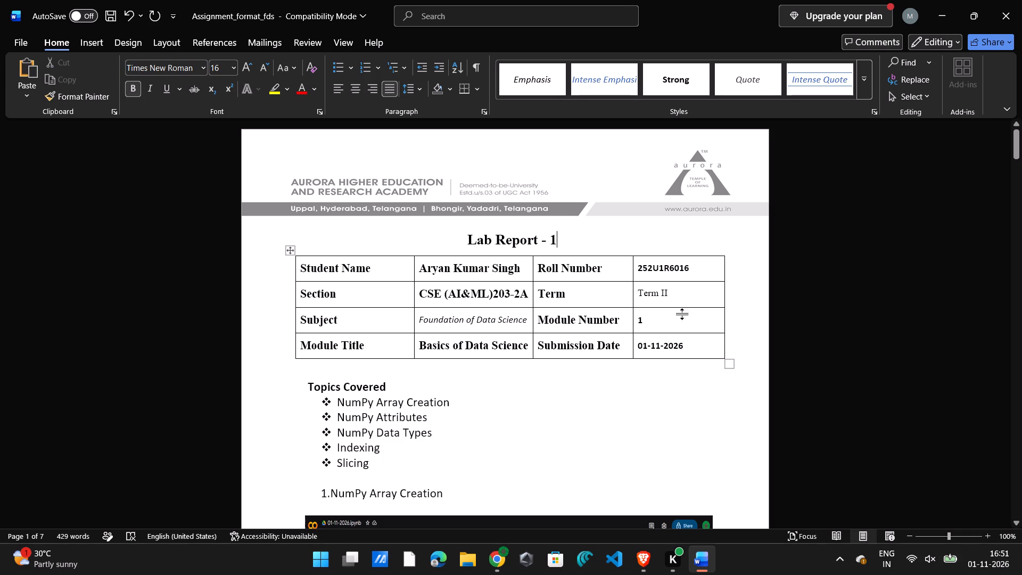
Review the whole lab report from the title table through the NumPy Array Creation, Attributes, Data Types, Indexing and Slicing sections.
{"action": "scroll", "coordinate": [562, 392], "scroll_direction": "down", "scroll_amount": 1}
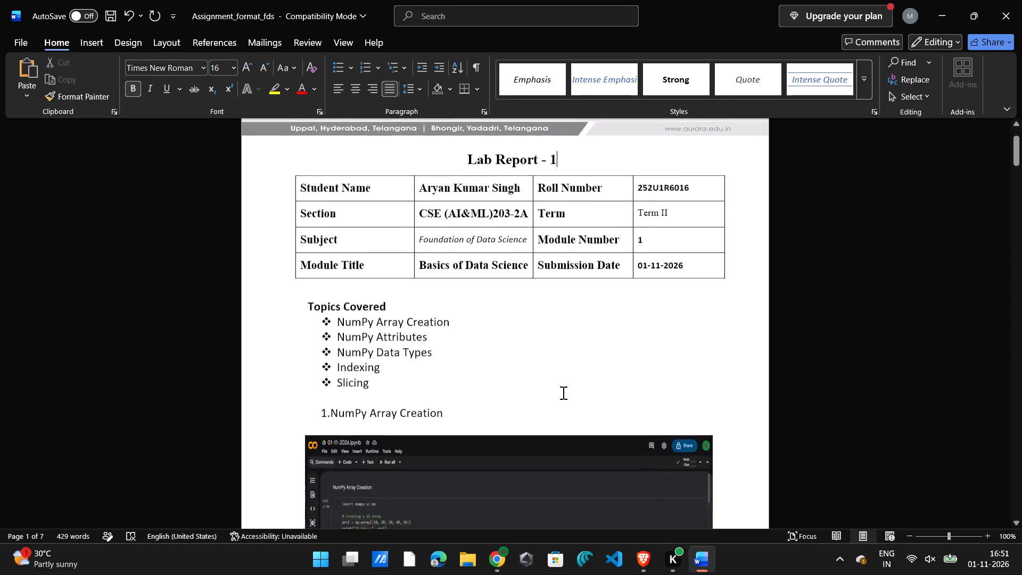
{"action": "scroll", "coordinate": [562, 392], "scroll_direction": "down", "scroll_amount": 1}
{"action": "scroll", "coordinate": [643, 372], "scroll_direction": "down", "scroll_amount": 1}
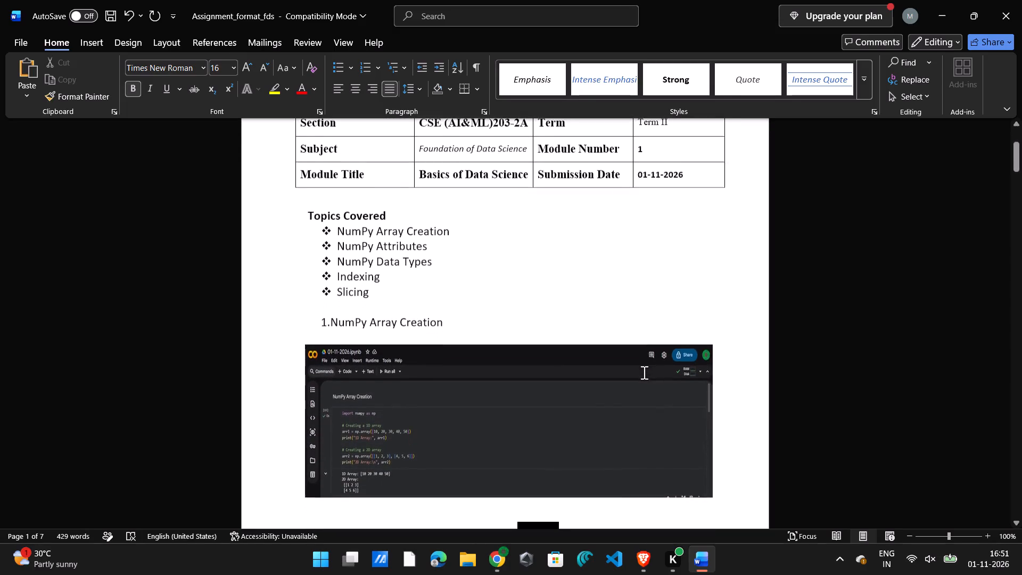
{"action": "scroll", "coordinate": [643, 372], "scroll_direction": "down", "scroll_amount": 1}
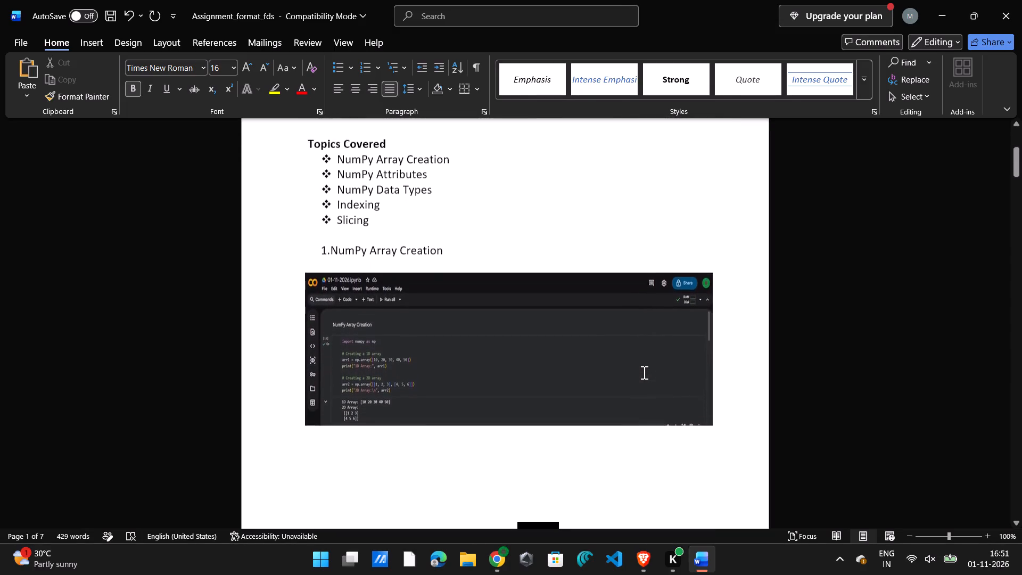
{"action": "scroll", "coordinate": [643, 372], "scroll_direction": "down", "scroll_amount": 1}
{"action": "scroll", "coordinate": [679, 426], "scroll_direction": "down", "scroll_amount": 1}
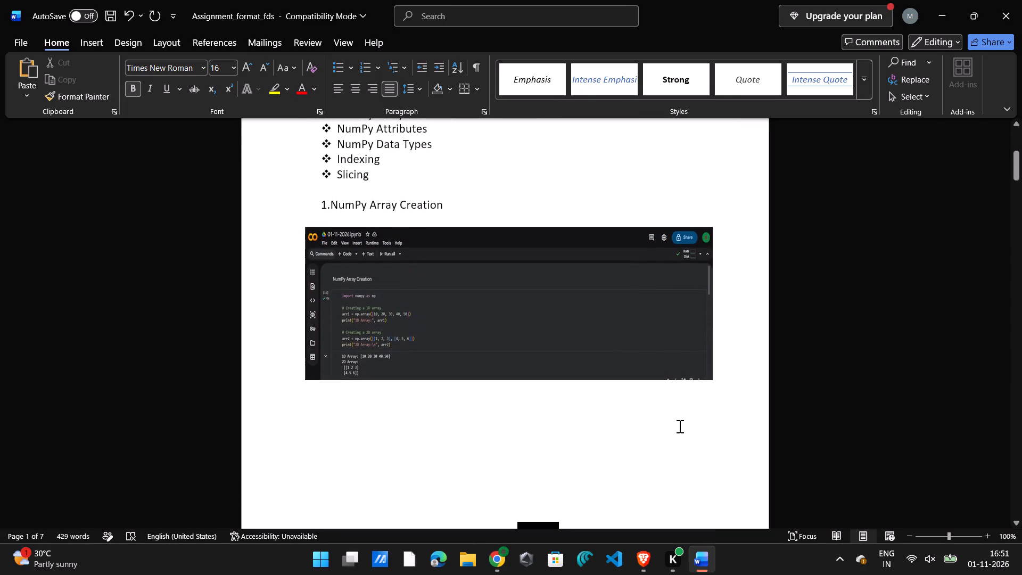
{"action": "scroll", "coordinate": [637, 458], "scroll_direction": "down", "scroll_amount": 1}
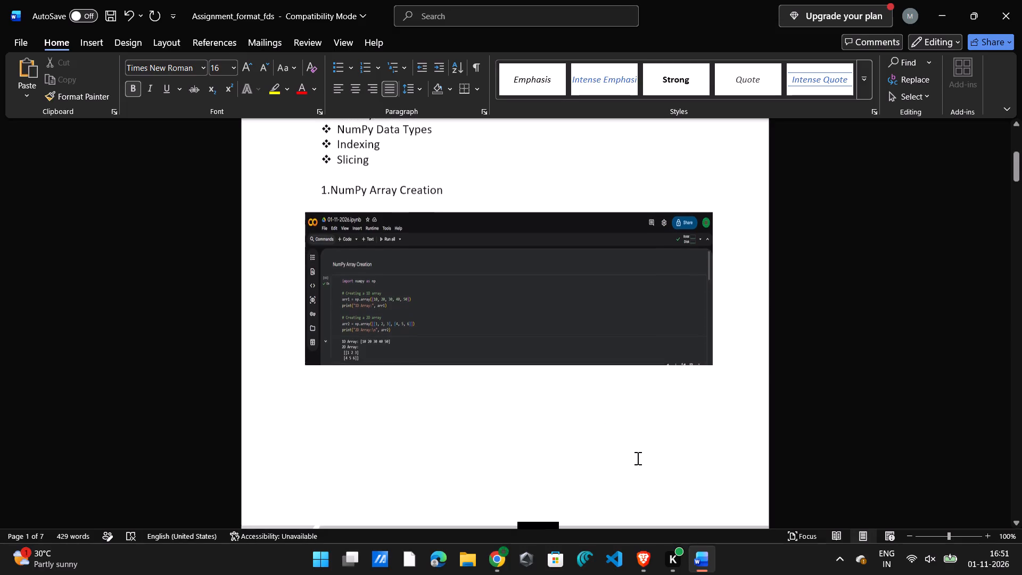
{"action": "scroll", "coordinate": [637, 458], "scroll_direction": "down", "scroll_amount": 1}
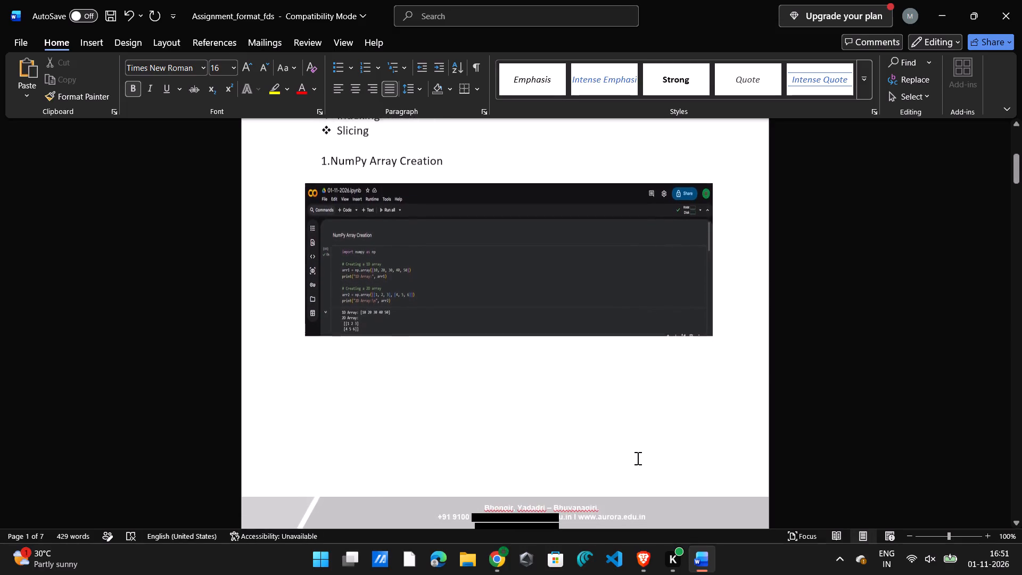
{"action": "scroll", "coordinate": [637, 458], "scroll_direction": "down", "scroll_amount": 1}
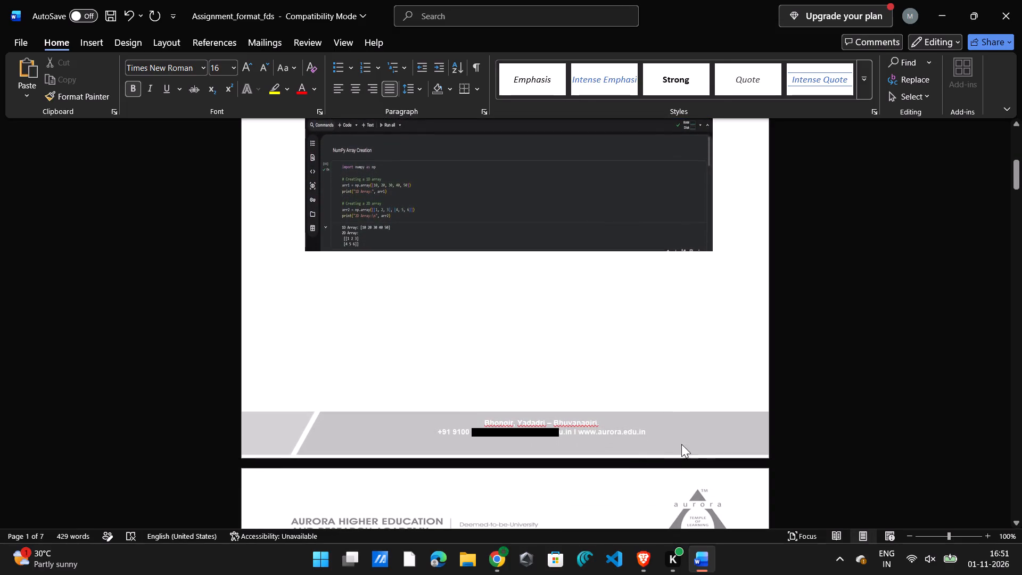
{"action": "scroll", "coordinate": [647, 381], "scroll_direction": "down", "scroll_amount": 2}
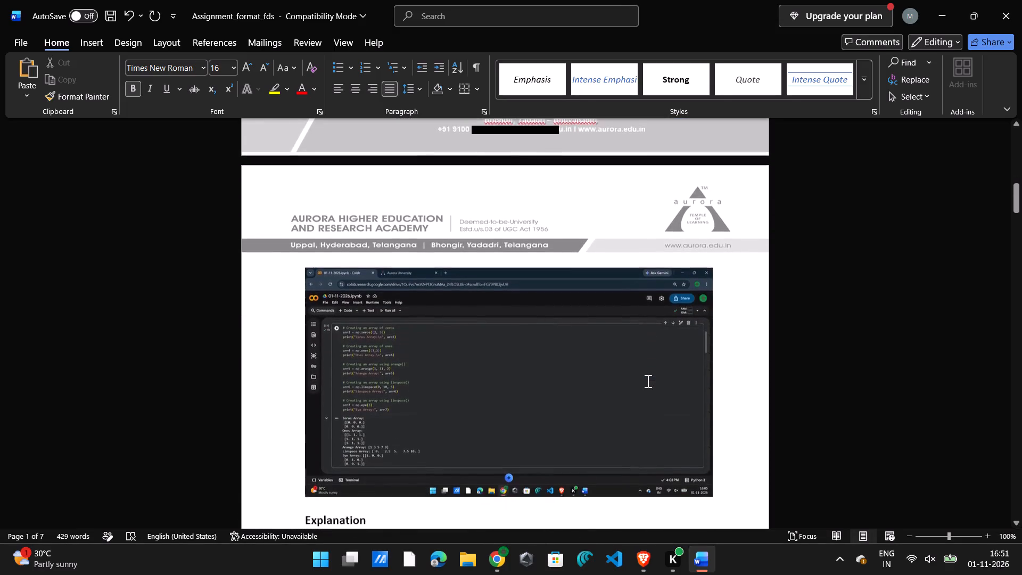
{"action": "scroll", "coordinate": [647, 381], "scroll_direction": "down", "scroll_amount": 1}
{"action": "scroll", "coordinate": [691, 425], "scroll_direction": "down", "scroll_amount": 2}
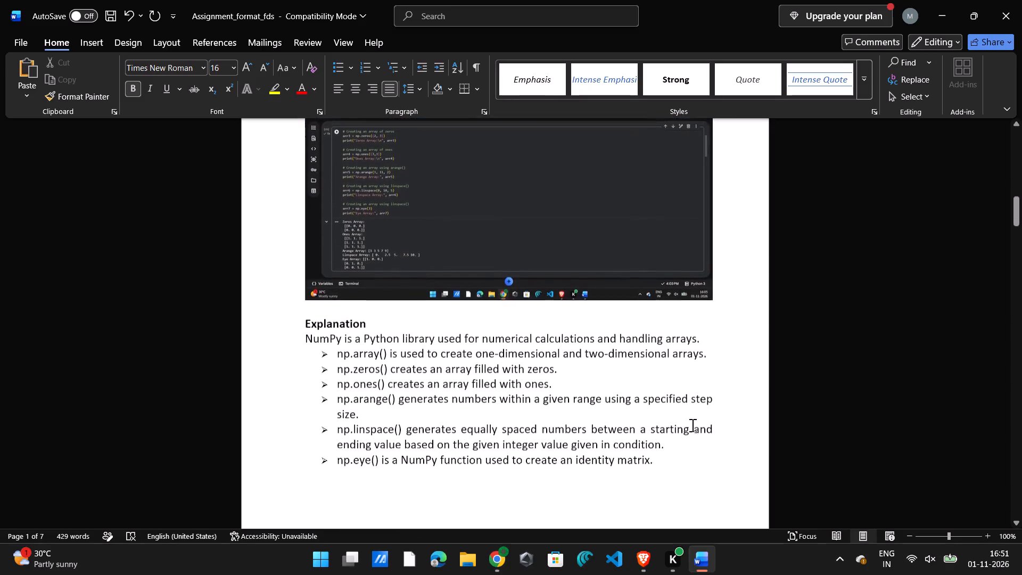
{"action": "scroll", "coordinate": [691, 425], "scroll_direction": "down", "scroll_amount": 4}
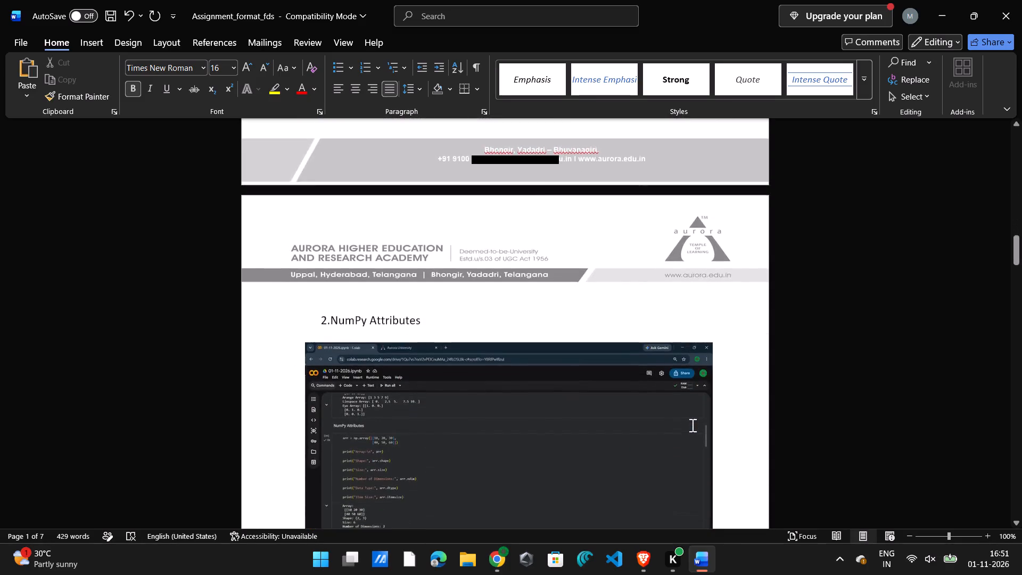
{"action": "scroll", "coordinate": [691, 425], "scroll_direction": "down", "scroll_amount": 2}
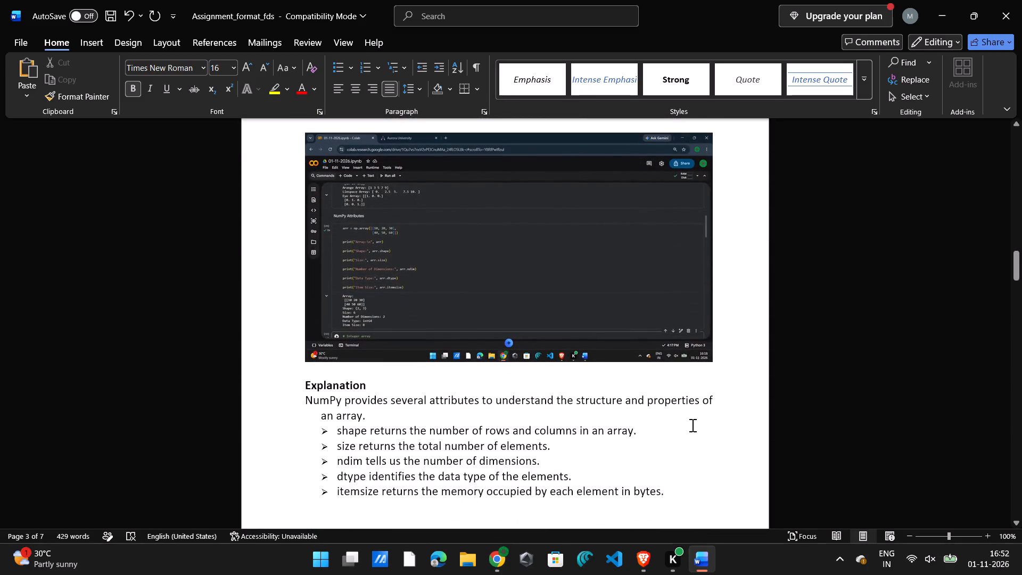
{"action": "scroll", "coordinate": [691, 425], "scroll_direction": "down", "scroll_amount": 1}
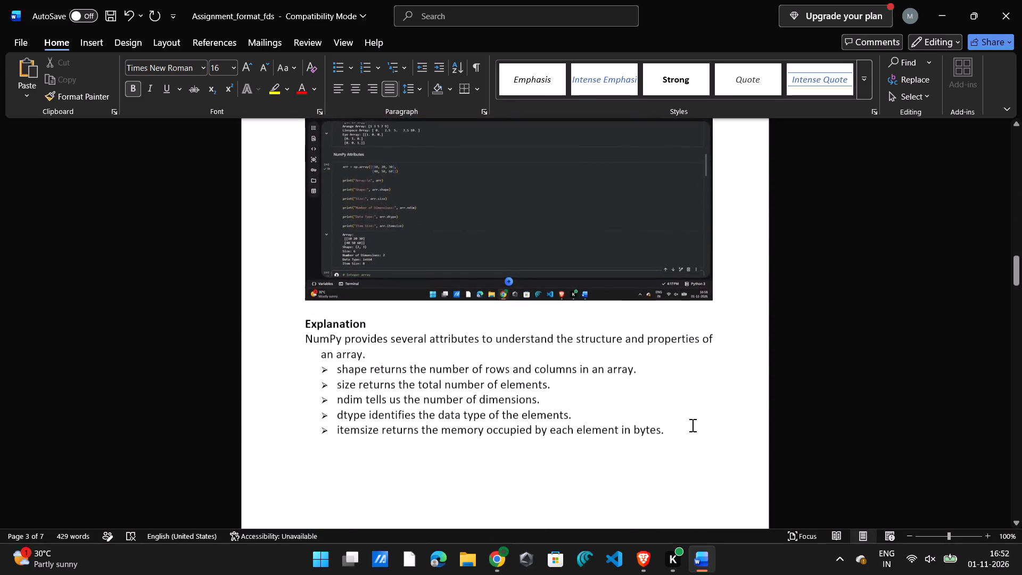
{"action": "scroll", "coordinate": [691, 425], "scroll_direction": "down", "scroll_amount": 3}
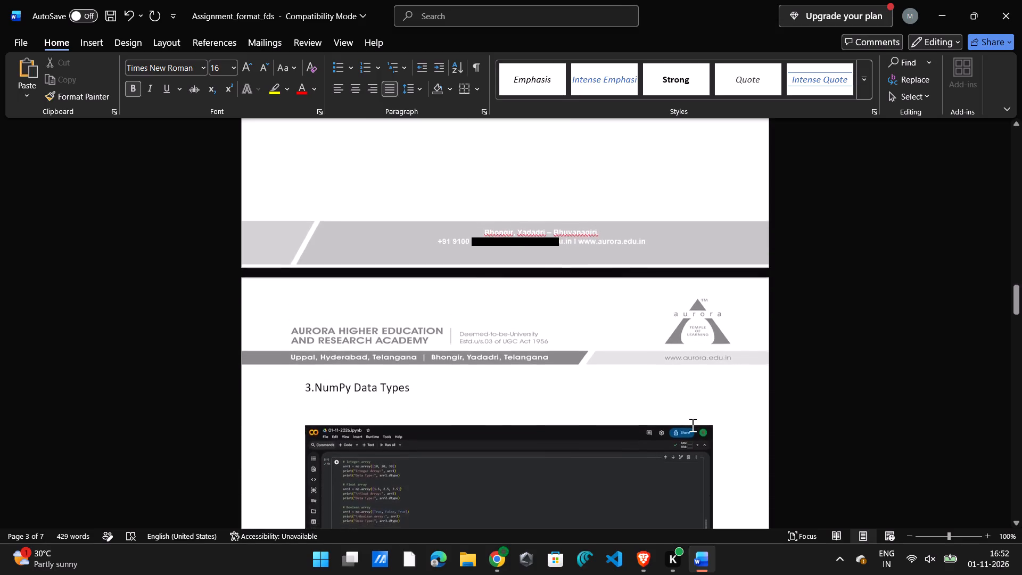
{"action": "scroll", "coordinate": [691, 425], "scroll_direction": "down", "scroll_amount": 3}
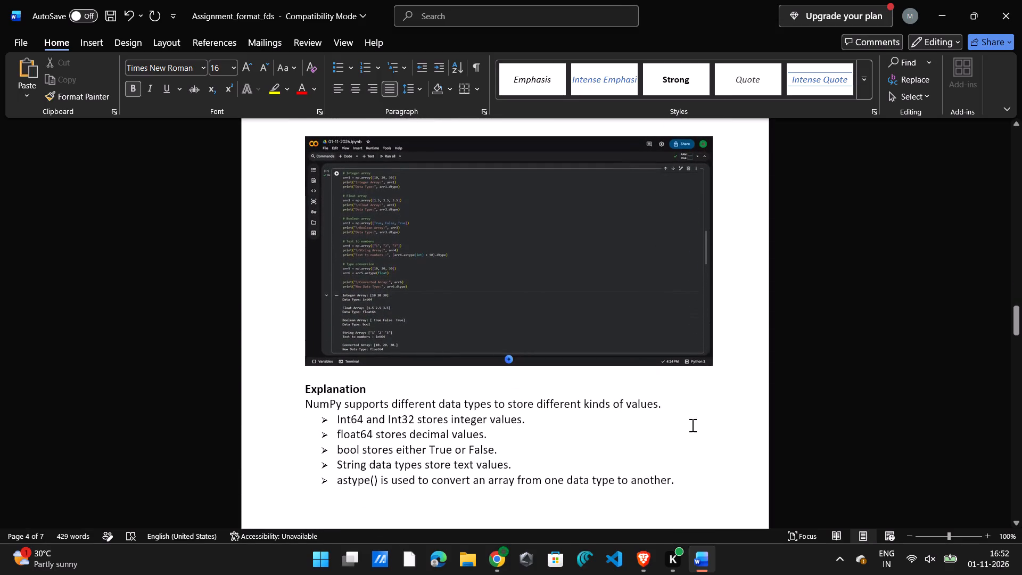
{"action": "scroll", "coordinate": [691, 425], "scroll_direction": "up", "scroll_amount": 1}
{"action": "scroll", "coordinate": [691, 425], "scroll_direction": "down", "scroll_amount": 1}
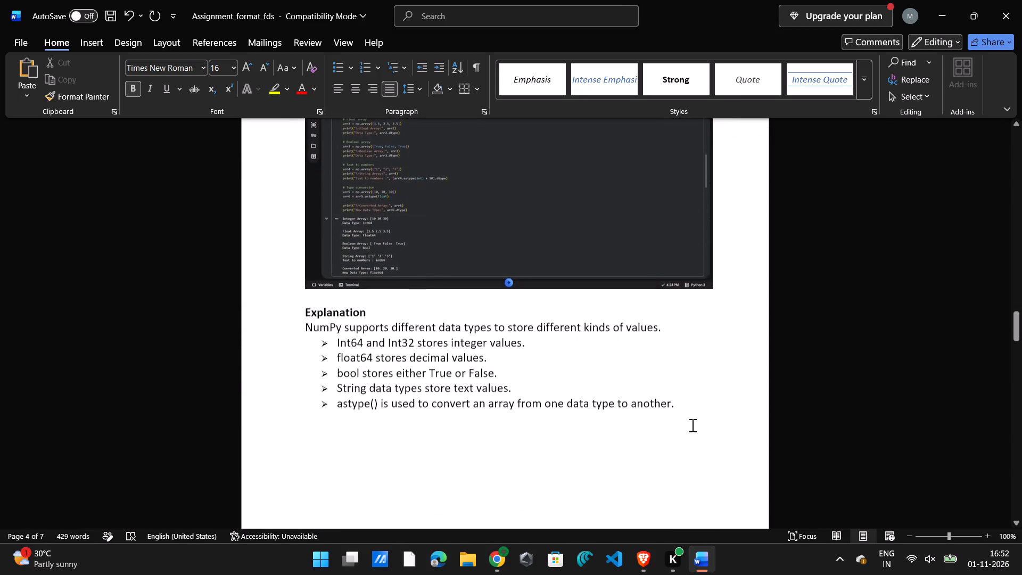
{"action": "scroll", "coordinate": [691, 425], "scroll_direction": "down", "scroll_amount": 2}
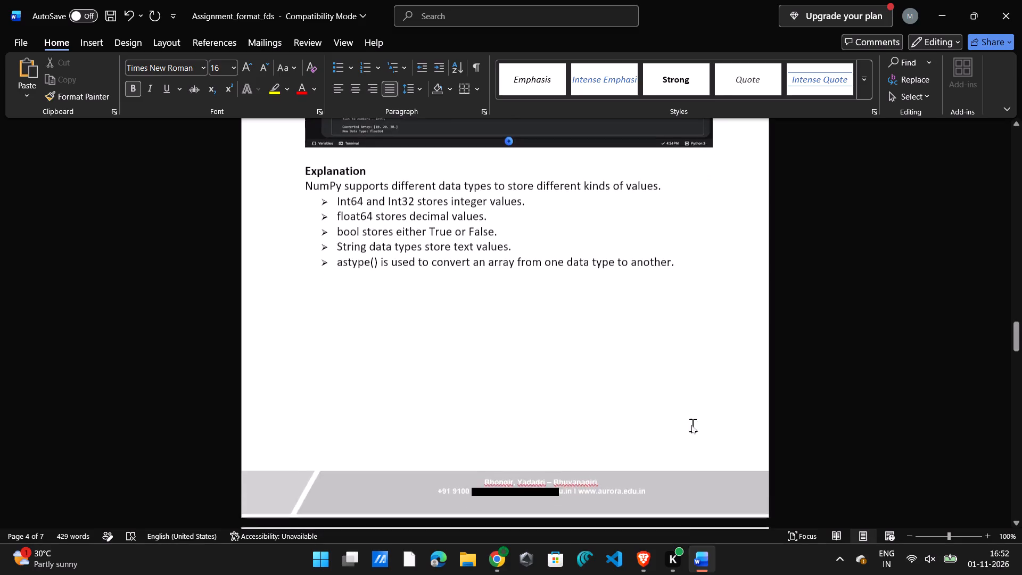
{"action": "scroll", "coordinate": [691, 425], "scroll_direction": "down", "scroll_amount": 3}
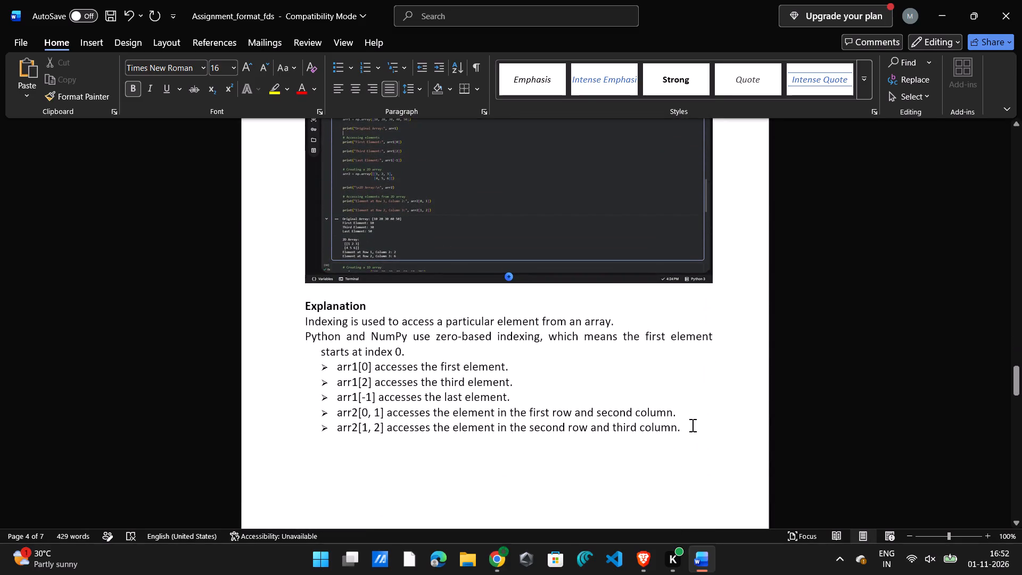
{"action": "scroll", "coordinate": [691, 425], "scroll_direction": "down", "scroll_amount": 3}
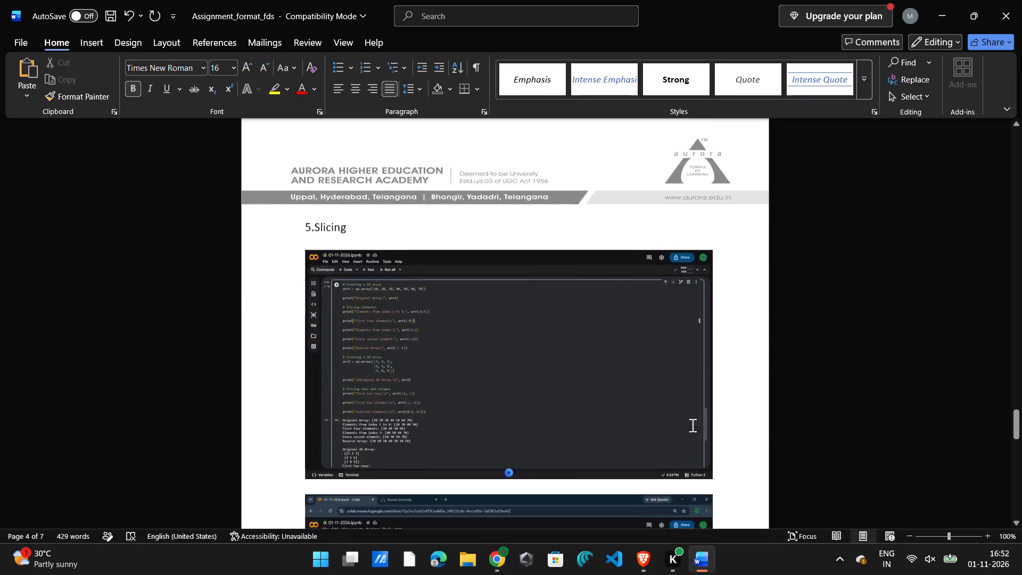
{"action": "scroll", "coordinate": [691, 425], "scroll_direction": "down", "scroll_amount": 3}
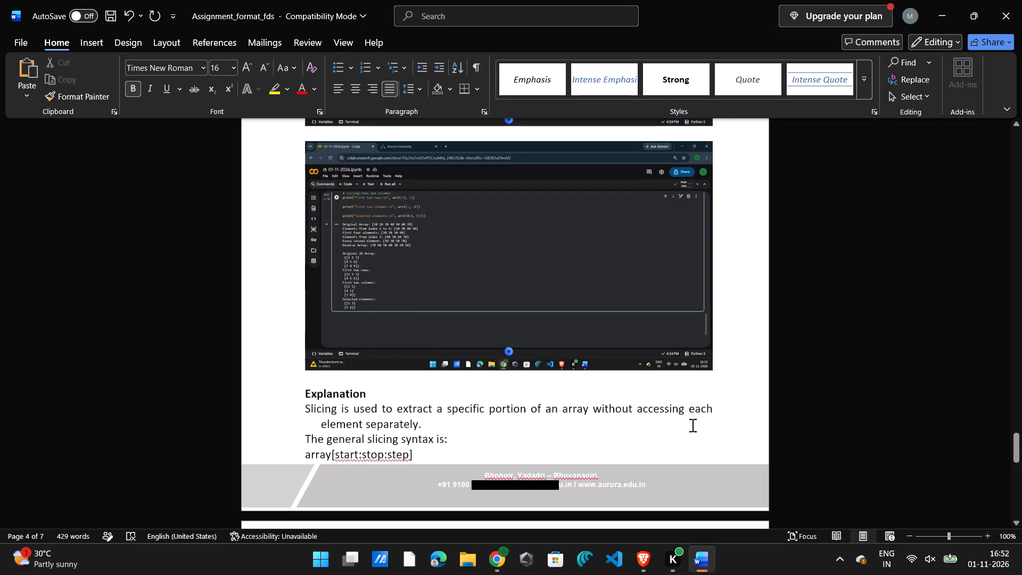
{"action": "scroll", "coordinate": [691, 425], "scroll_direction": "down", "scroll_amount": 1}
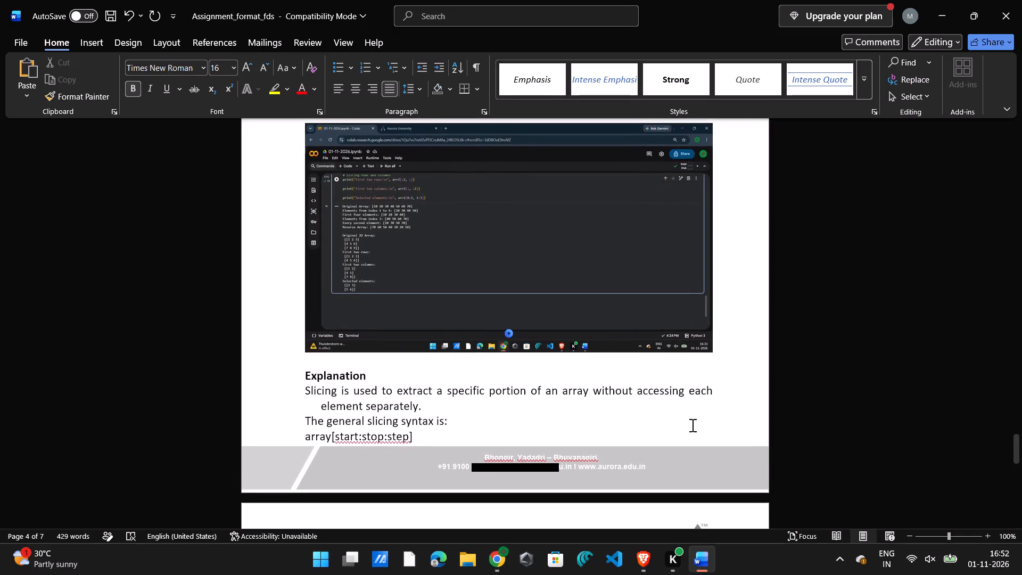
{"action": "scroll", "coordinate": [691, 425], "scroll_direction": "down", "scroll_amount": 1}
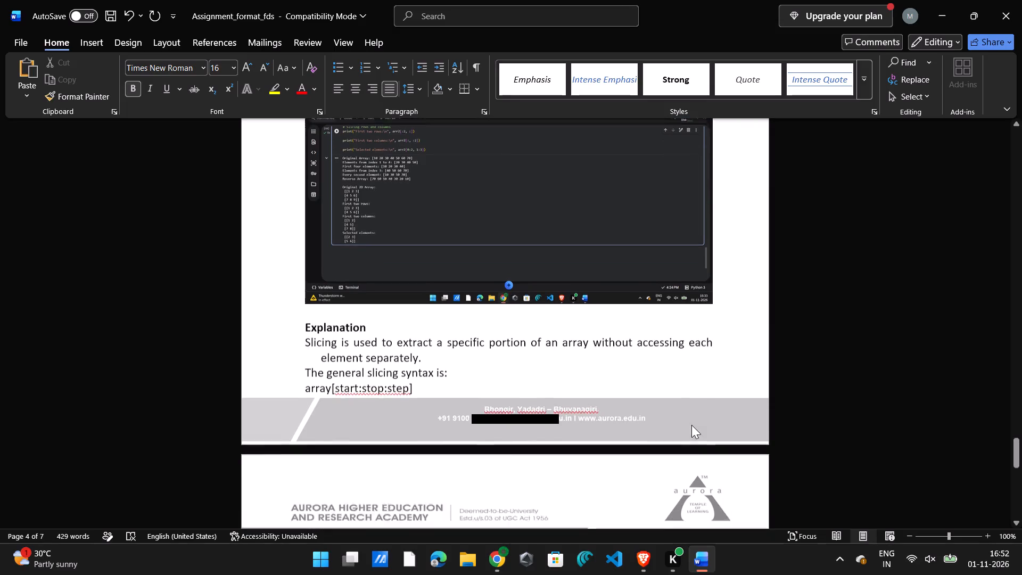
{"action": "scroll", "coordinate": [691, 425], "scroll_direction": "down", "scroll_amount": 3}
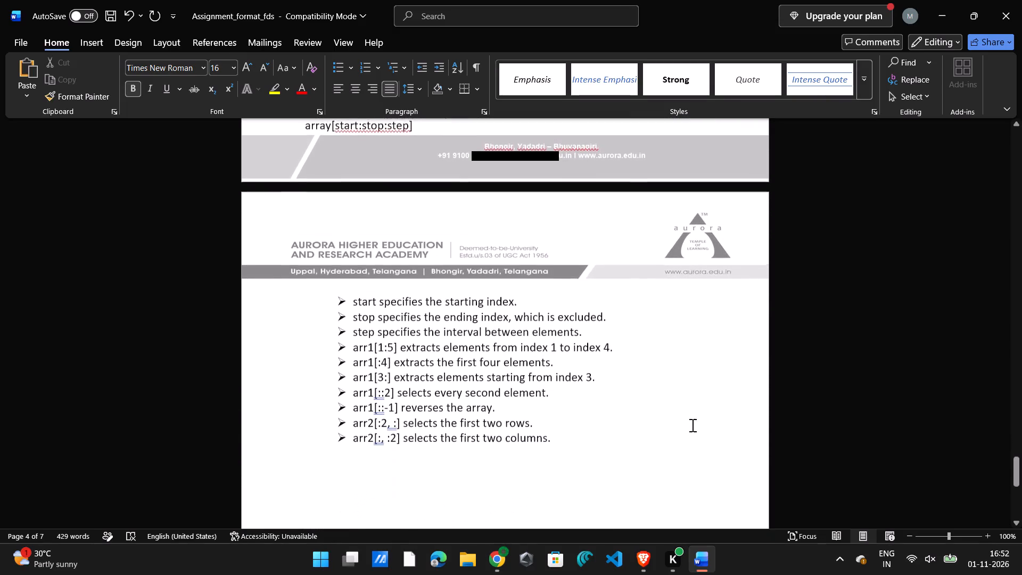
{"action": "scroll", "coordinate": [691, 425], "scroll_direction": "down", "scroll_amount": 2}
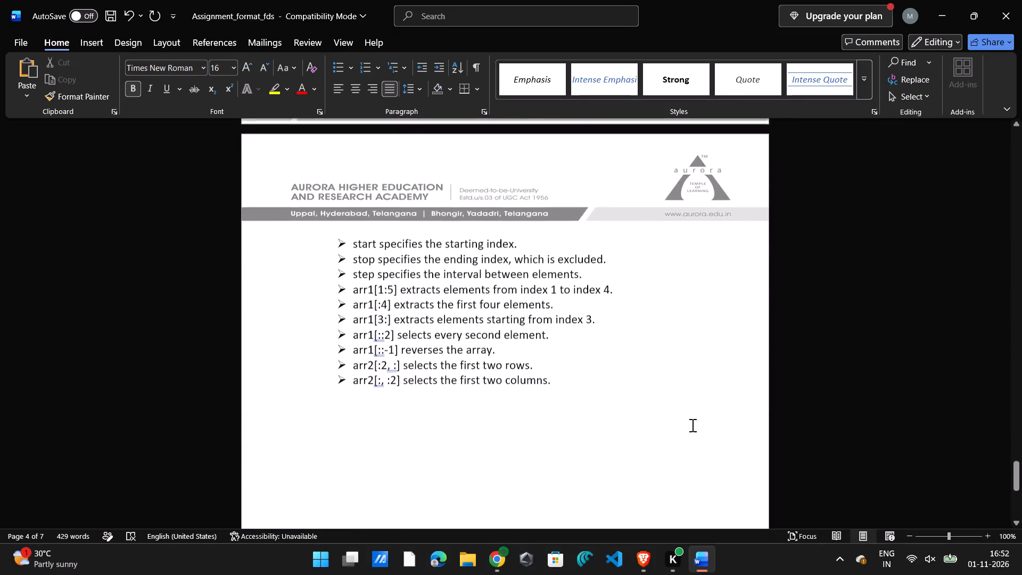
{"action": "scroll", "coordinate": [691, 425], "scroll_direction": "down", "scroll_amount": 2}
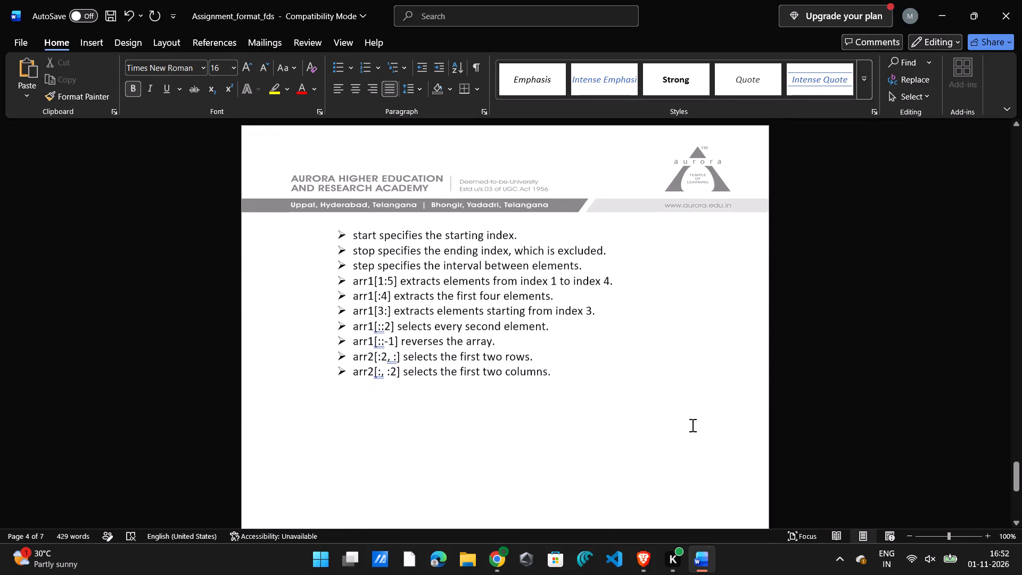
{"action": "scroll", "coordinate": [691, 425], "scroll_direction": "down", "scroll_amount": 1}
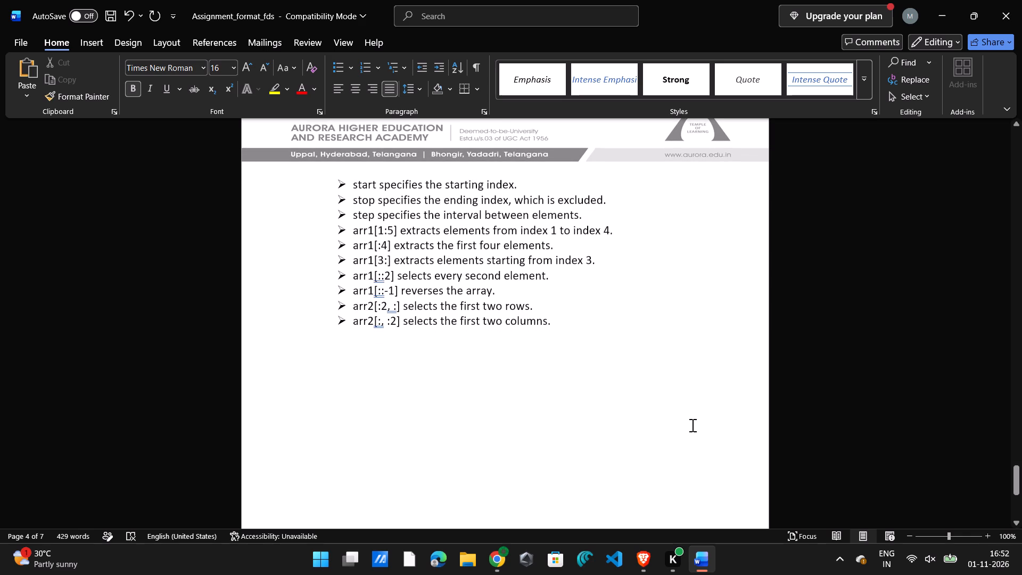
Switch to the 01-11-2026.ipynb Colab notebook in Chrome and examine the Slicing code and output, then return to its beginning.
{"action": "left_click", "coordinate": [501, 569]}
{"action": "scroll", "coordinate": [497, 341], "scroll_direction": "down", "scroll_amount": 14}
{"action": "scroll", "coordinate": [497, 341], "scroll_direction": "up", "scroll_amount": 5}
{"action": "scroll", "coordinate": [497, 341], "scroll_direction": "down", "scroll_amount": 1}
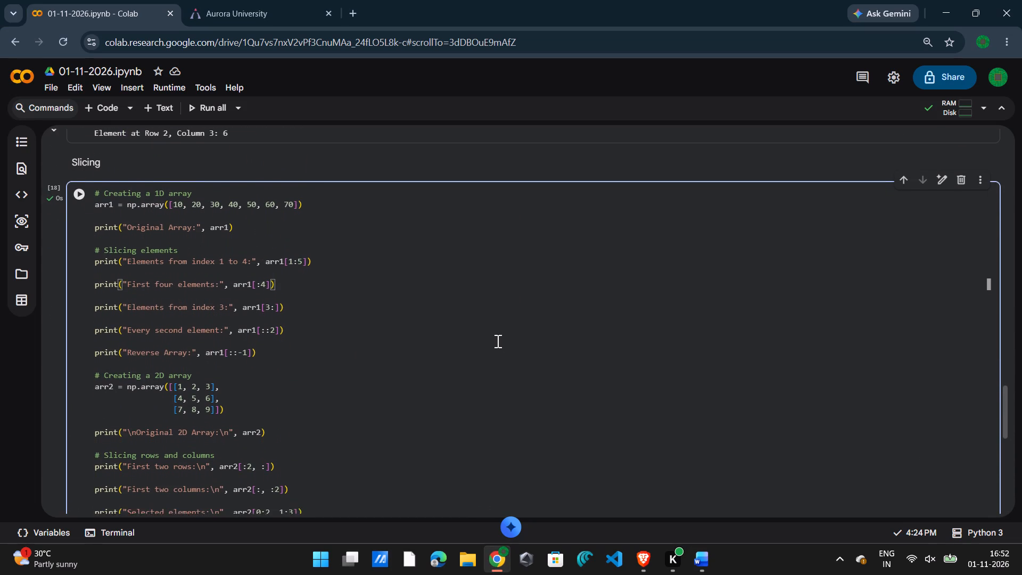
{"action": "scroll", "coordinate": [497, 341], "scroll_direction": "down", "scroll_amount": 1}
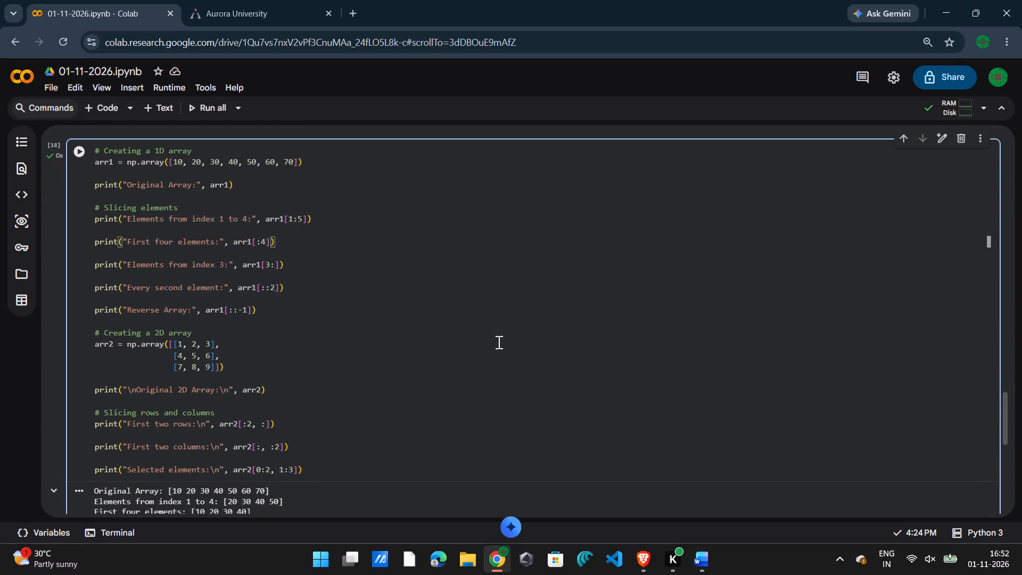
{"action": "scroll", "coordinate": [516, 363], "scroll_direction": "down", "scroll_amount": 1}
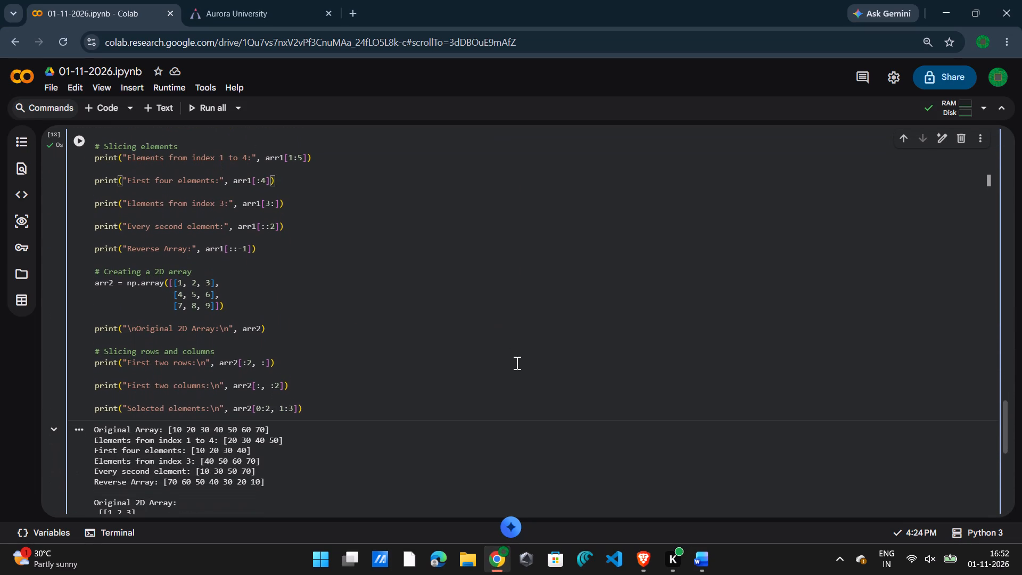
{"action": "scroll", "coordinate": [516, 363], "scroll_direction": "down", "scroll_amount": 1}
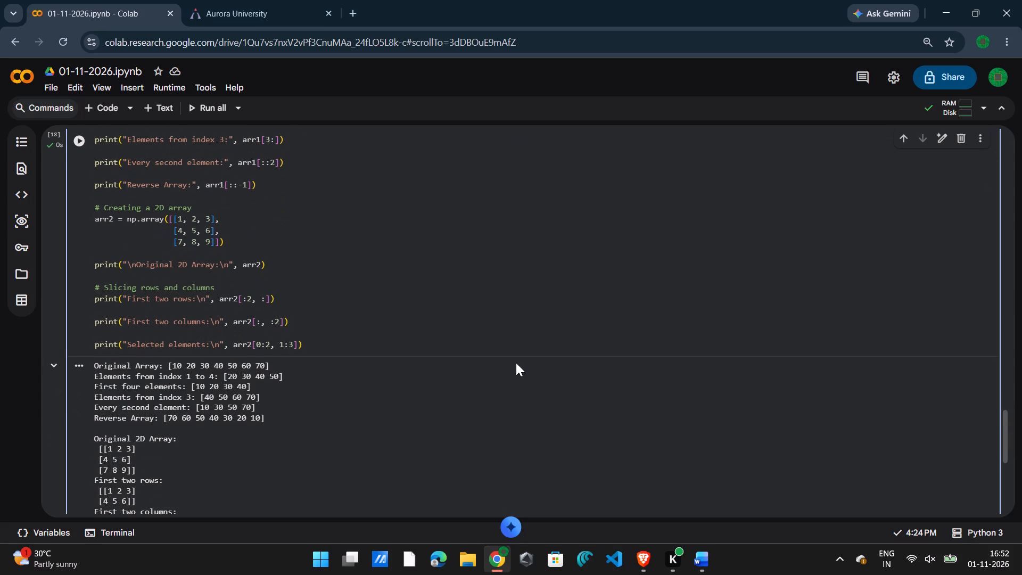
{"action": "scroll", "coordinate": [516, 363], "scroll_direction": "down", "scroll_amount": 3}
{"action": "scroll", "coordinate": [516, 363], "scroll_direction": "up", "scroll_amount": 18}
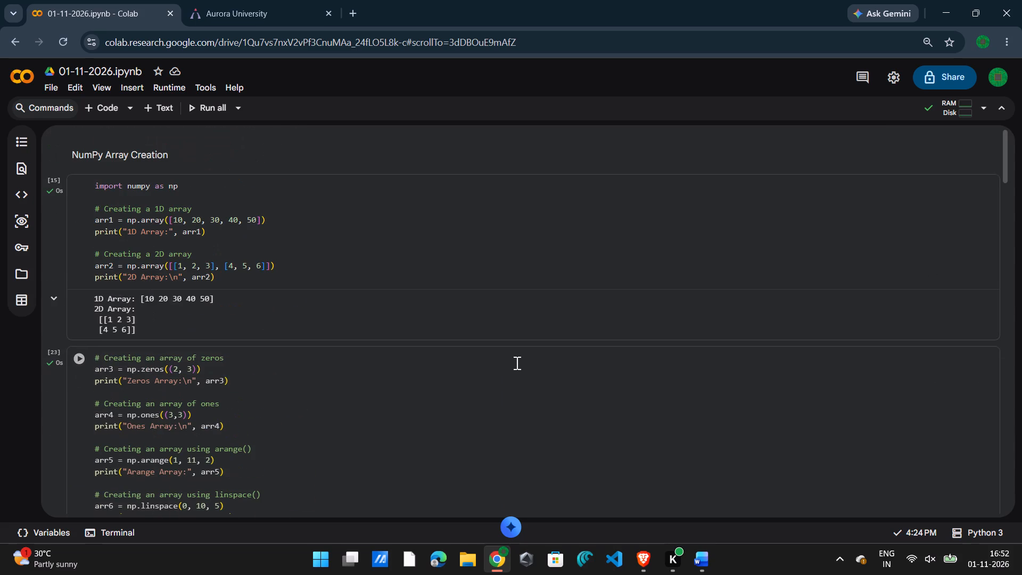
{"action": "scroll", "coordinate": [516, 363], "scroll_direction": "up", "scroll_amount": 6}
Switch to the Word report and add a line reading "Drive Link:" between the title table and Topics Covered.
{"action": "left_click", "coordinate": [698, 563]}
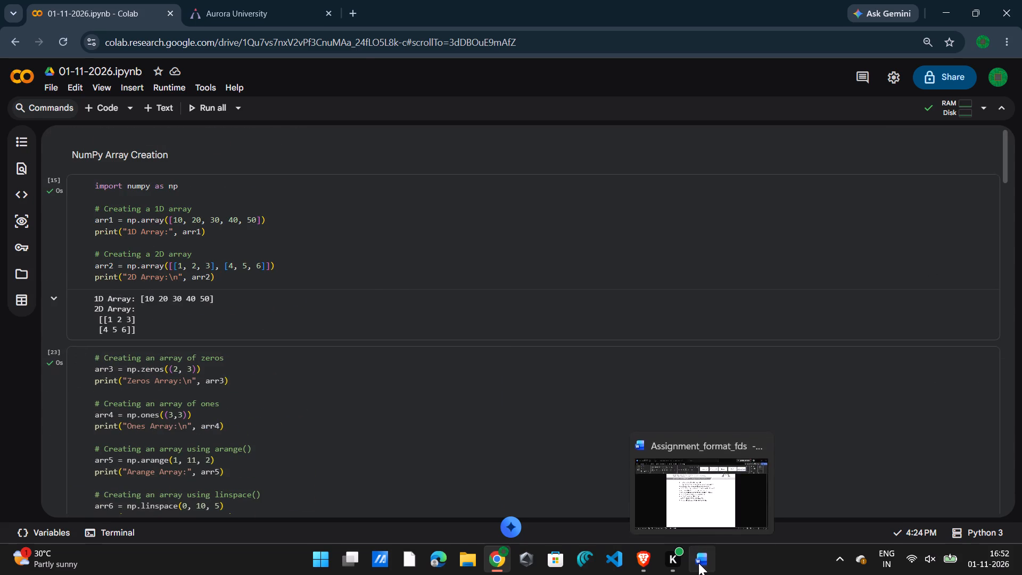
{"action": "scroll", "coordinate": [578, 346], "scroll_direction": "up", "scroll_amount": 17}
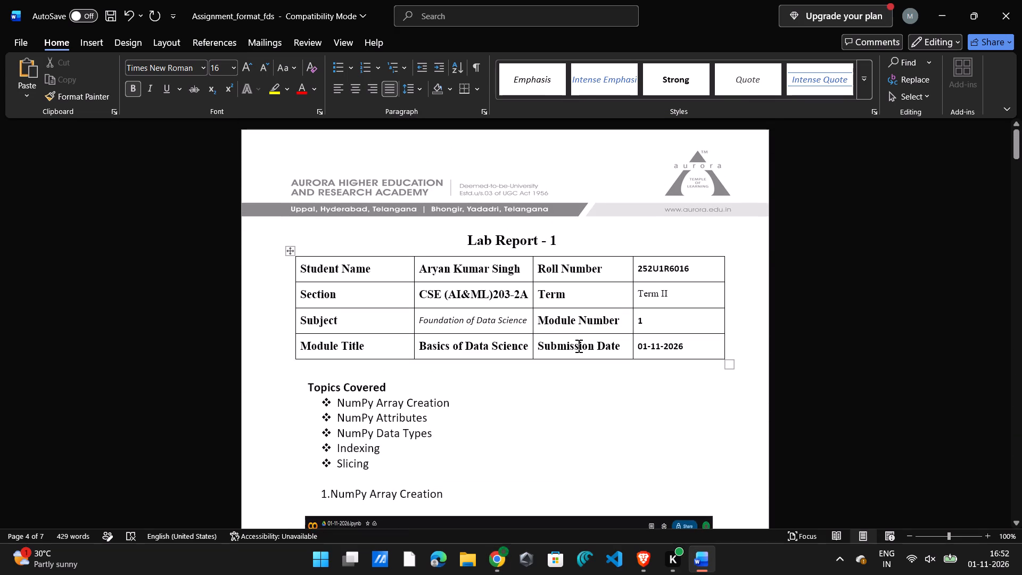
{"action": "scroll", "coordinate": [464, 388], "scroll_direction": "down", "scroll_amount": 1}
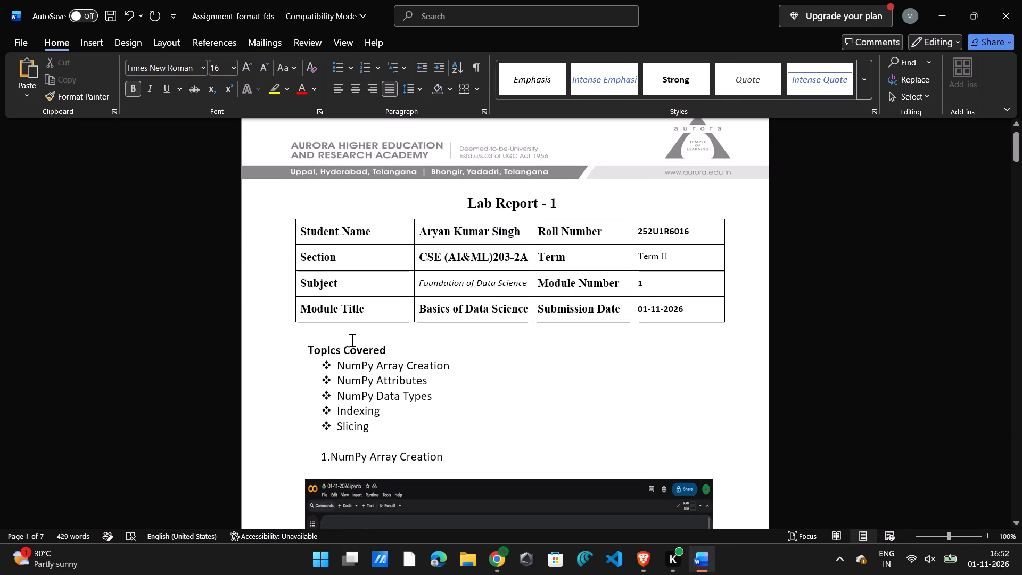
{"action": "left_click", "coordinate": [351, 340]}
{"action": "key", "text": "Return"}
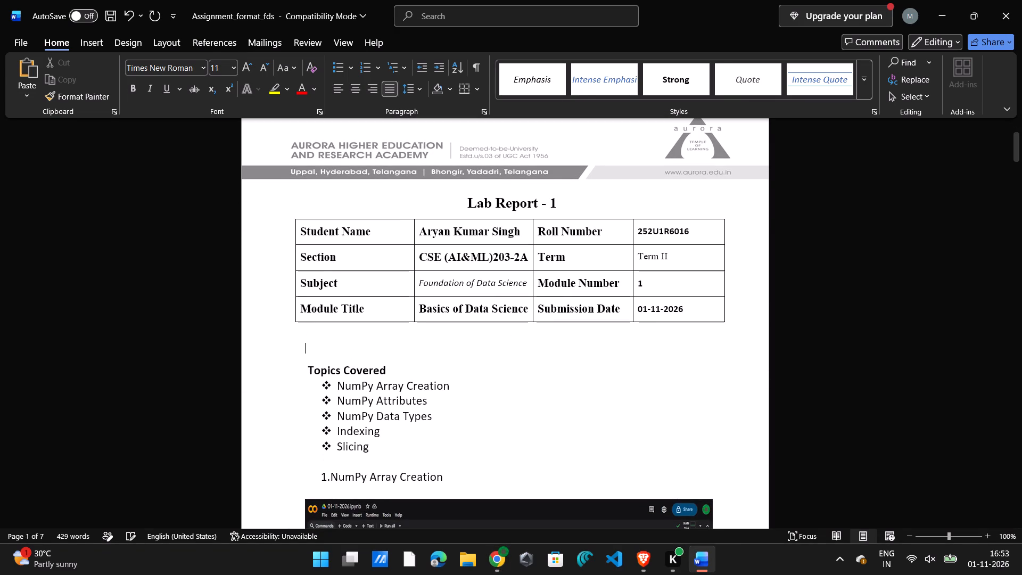
{"action": "key", "text": "shift+d"}
{"action": "type", "text": "tive"}
{"action": "key", "text": "space"}
{"action": "key", "text": "BackSpace"}
{"action": "key", "text": "BackSpace"}
{"action": "key", "text": "BackSpace"}
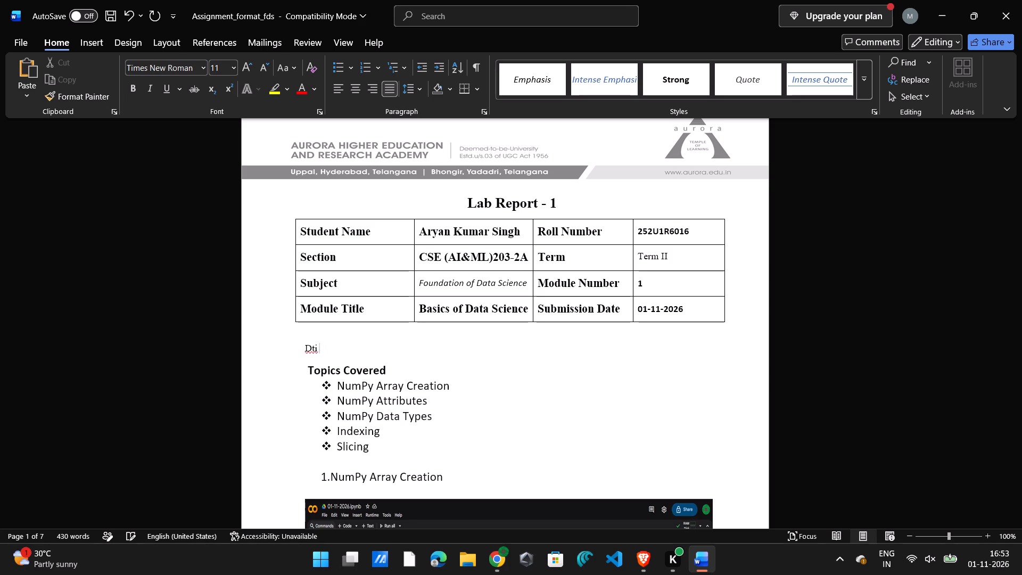
{"action": "key", "text": "BackSpace"}
{"action": "key", "text": "BackSpace"}
{"action": "type", "text": "rive"}
{"action": "key", "text": "space"}
{"action": "type", "text": "Link"}
{"action": "key", "text": "shift+colon"}
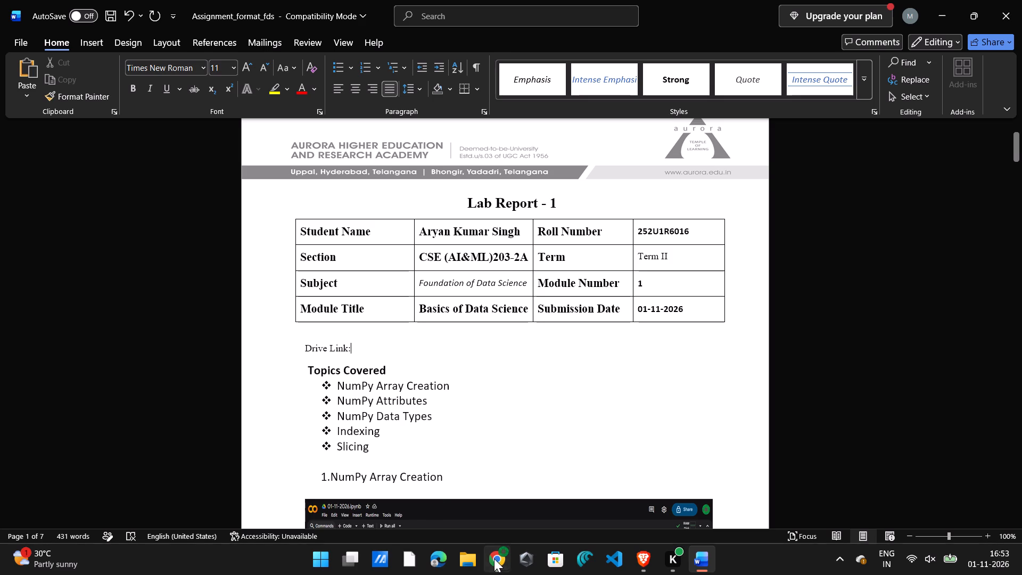
In Chrome, share the 01-11-2026.ipynb Colab notebook with anyone with the link and copy its sharing link.
{"action": "left_click", "coordinate": [494, 561]}
{"action": "left_click", "coordinate": [945, 73]}
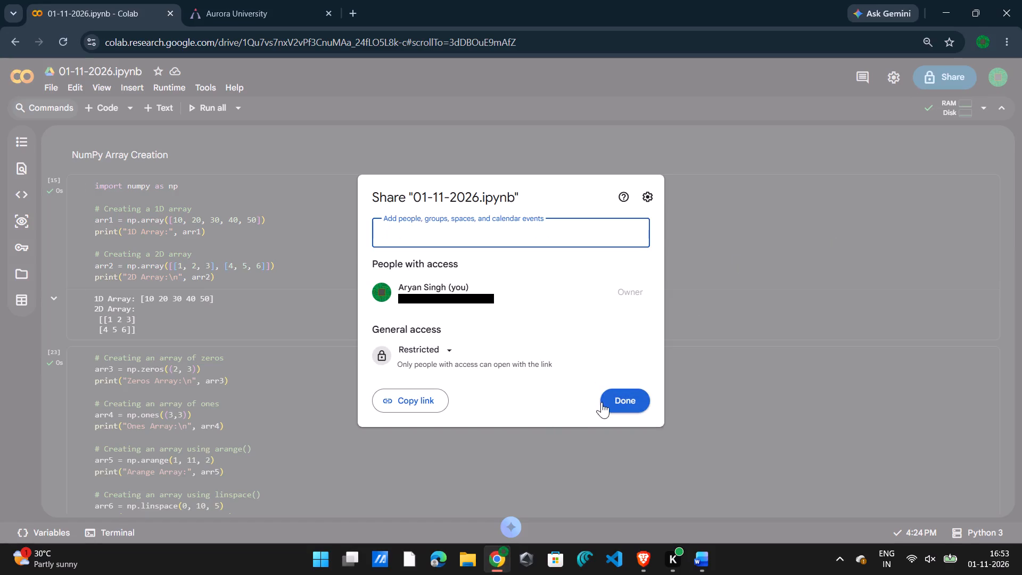
{"action": "left_click", "coordinate": [433, 348]}
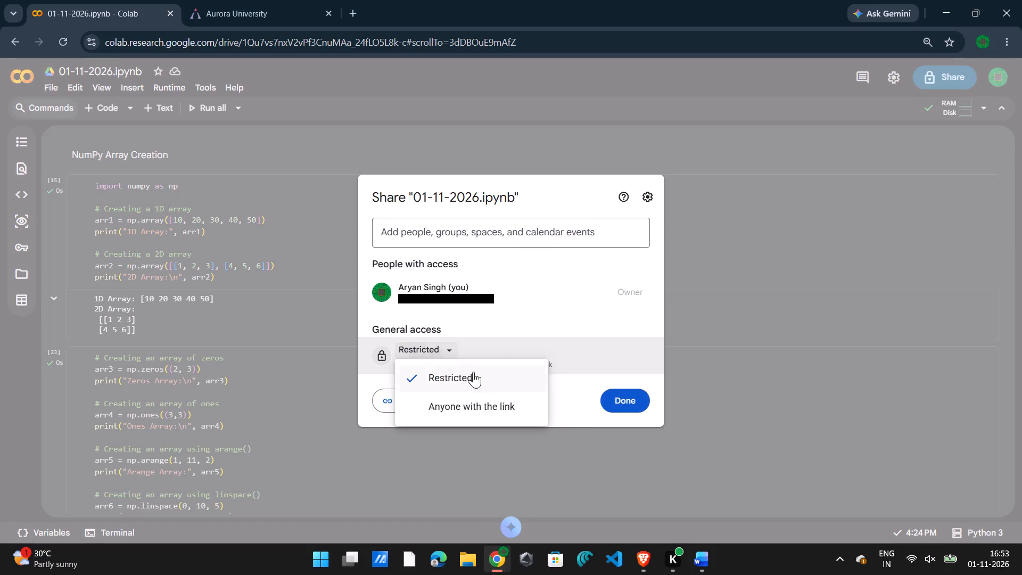
{"action": "left_click", "coordinate": [493, 401]}
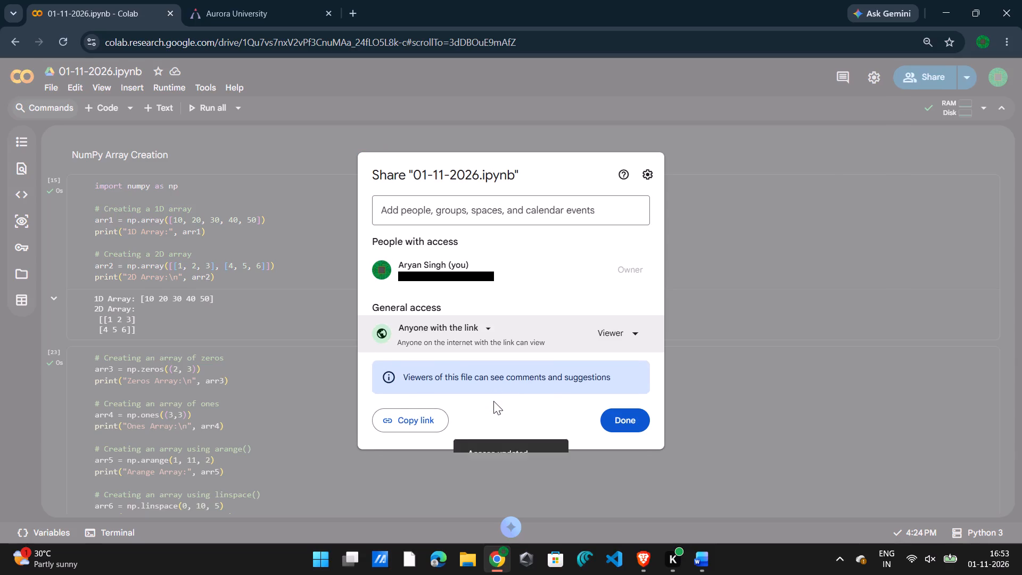
{"action": "left_click", "coordinate": [419, 421]}
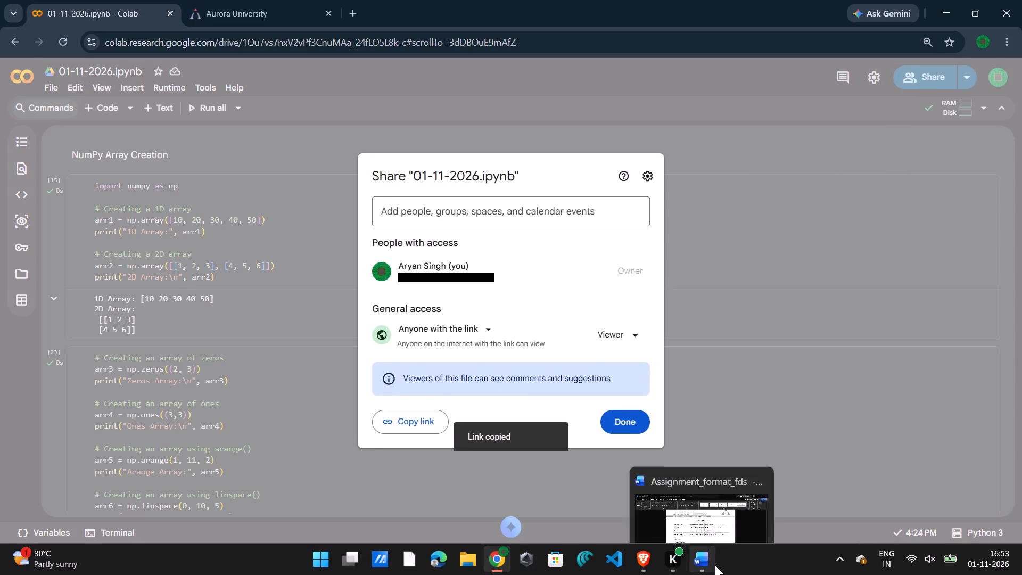
Back in the Word report, paste the copied notebook link after "Drive Link:".
{"action": "left_click", "coordinate": [715, 565]}
{"action": "key", "text": "space"}
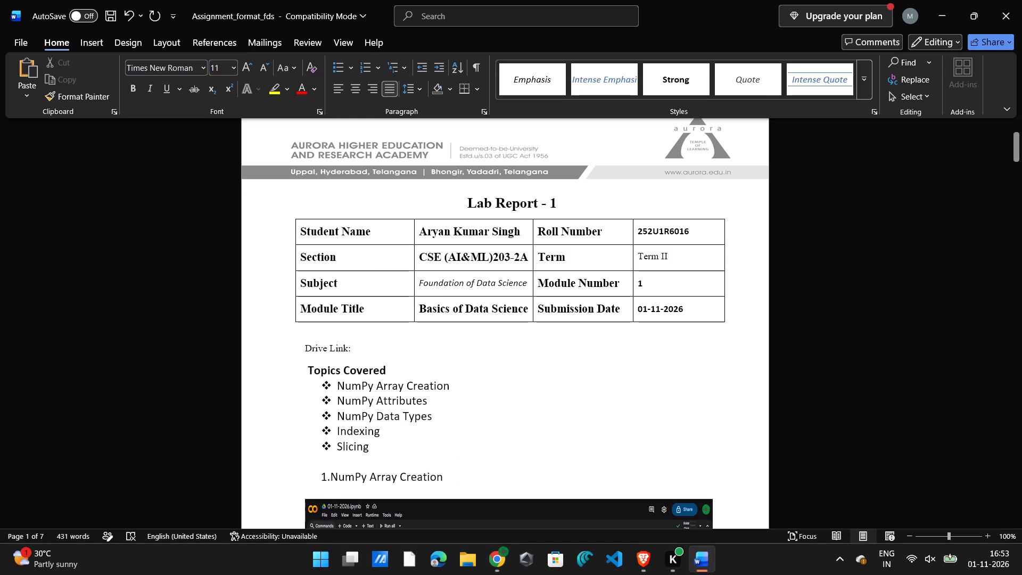
{"action": "key", "text": "ctrl+v"}
{"action": "key", "text": "ctrl+z"}
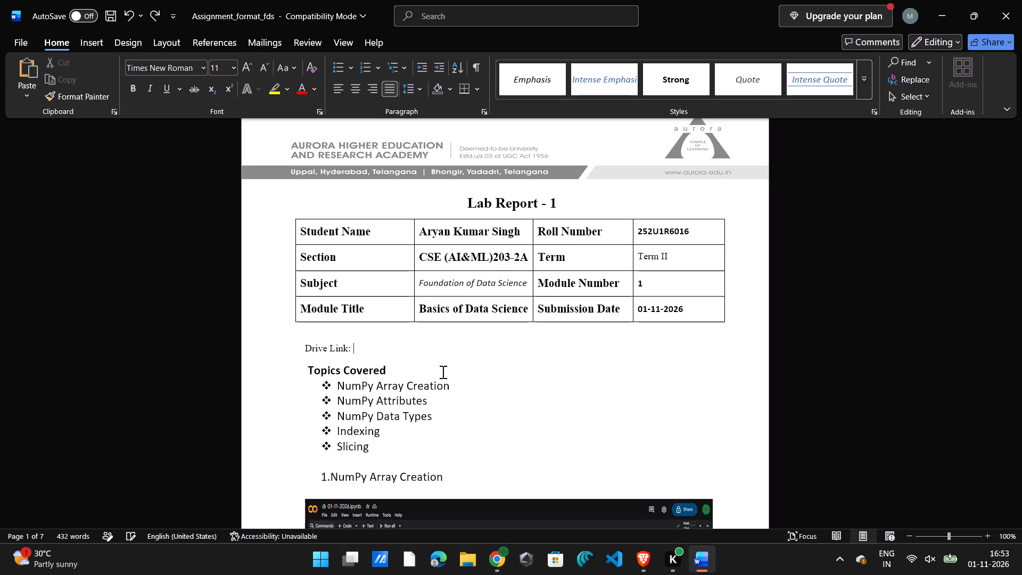
{"action": "key", "text": "BackSpace"}
{"action": "key", "text": "ctrl+v"}
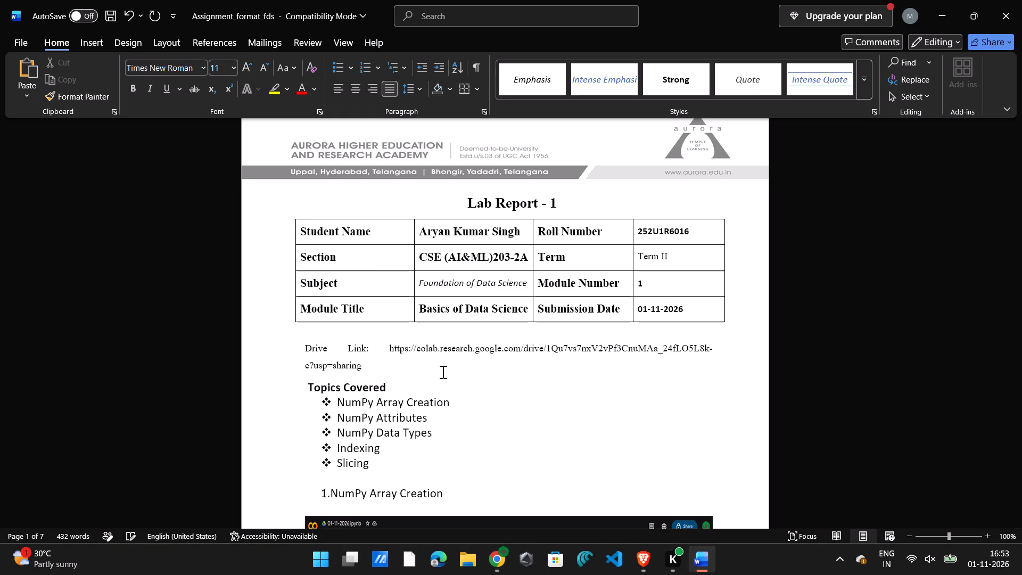
Close the wide gaps in the link line by deleting the spaces before "Link" and before the URL.
{"action": "left_click", "coordinate": [344, 350]}
{"action": "key", "text": "BackSpace"}
{"action": "left_click", "coordinate": [387, 350]}
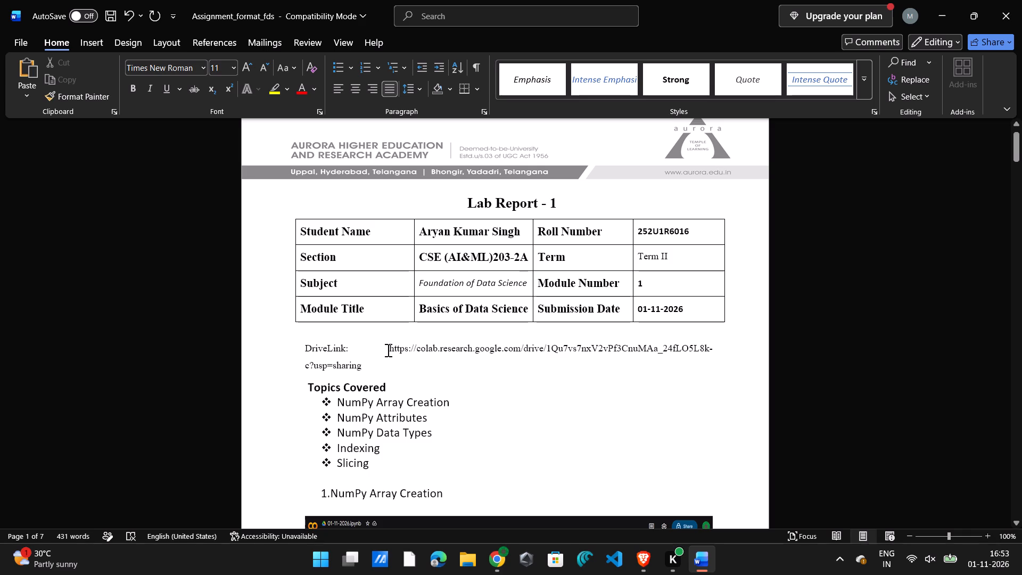
{"action": "key", "text": "BackSpace"}
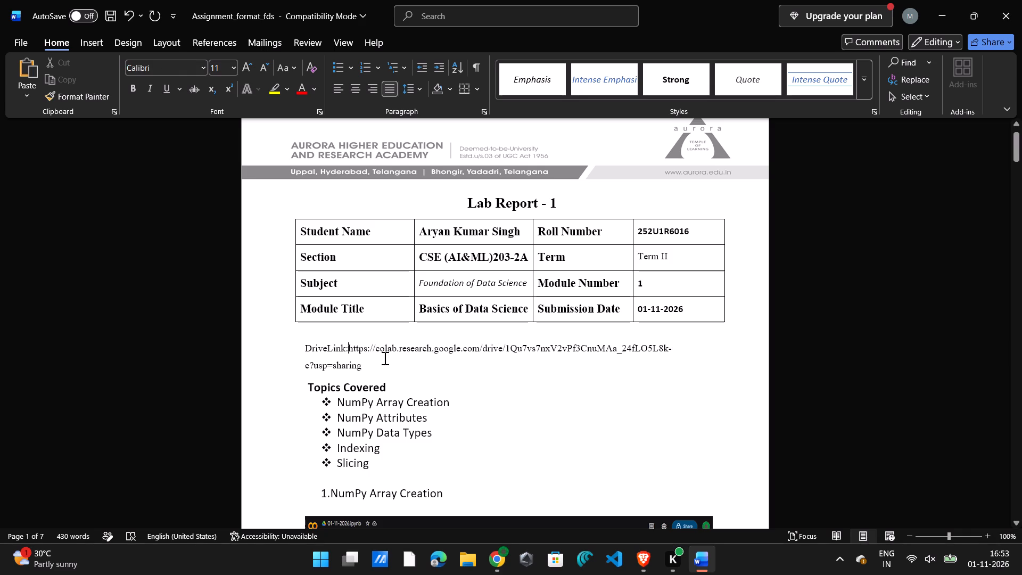
Turn only the pasted Colab URL after "DriveLink:" into a clickable hyperlink.
{"action": "left_click_drag", "start_coordinate": [347, 346], "coordinate": [362, 354]}
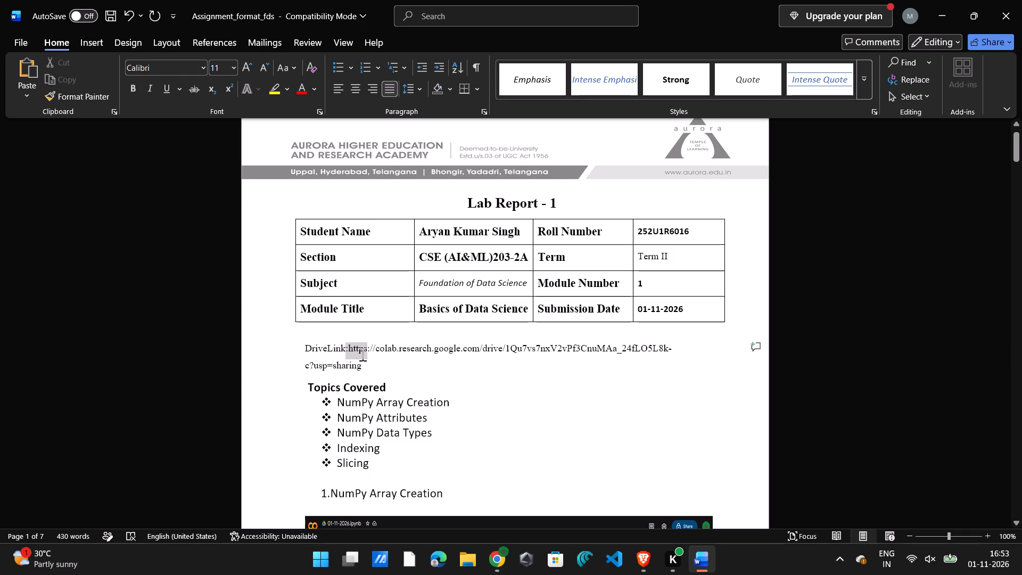
{"action": "left_click_drag", "start_coordinate": [362, 354], "coordinate": [359, 356]}
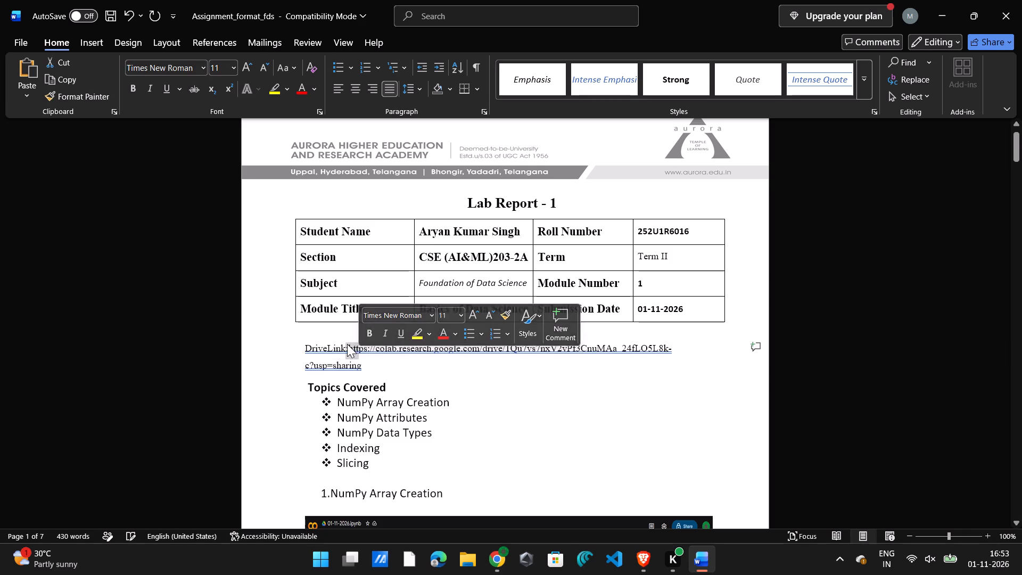
{"action": "left_click", "coordinate": [347, 343]}
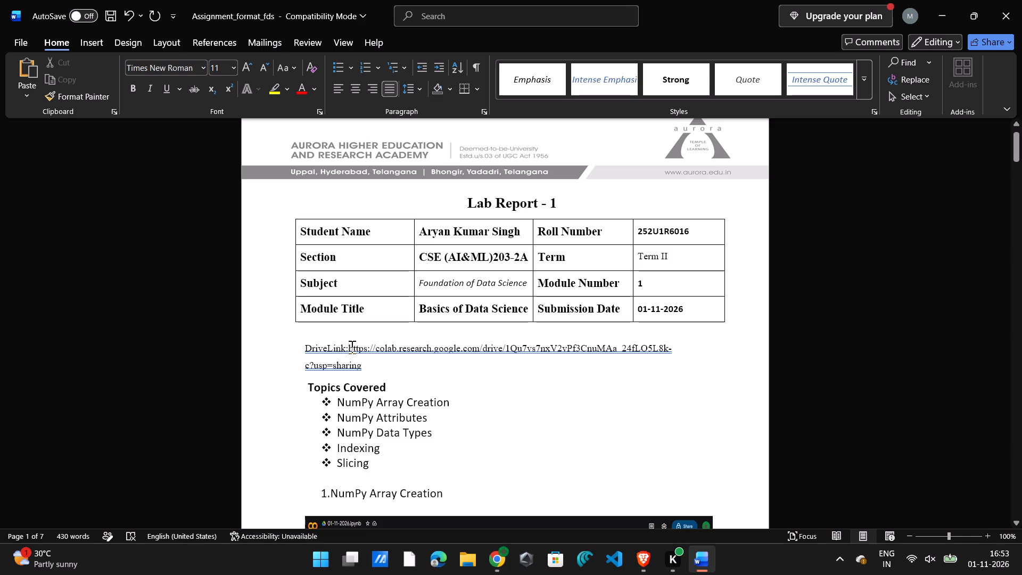
{"action": "left_click_drag", "start_coordinate": [349, 345], "coordinate": [371, 367]}
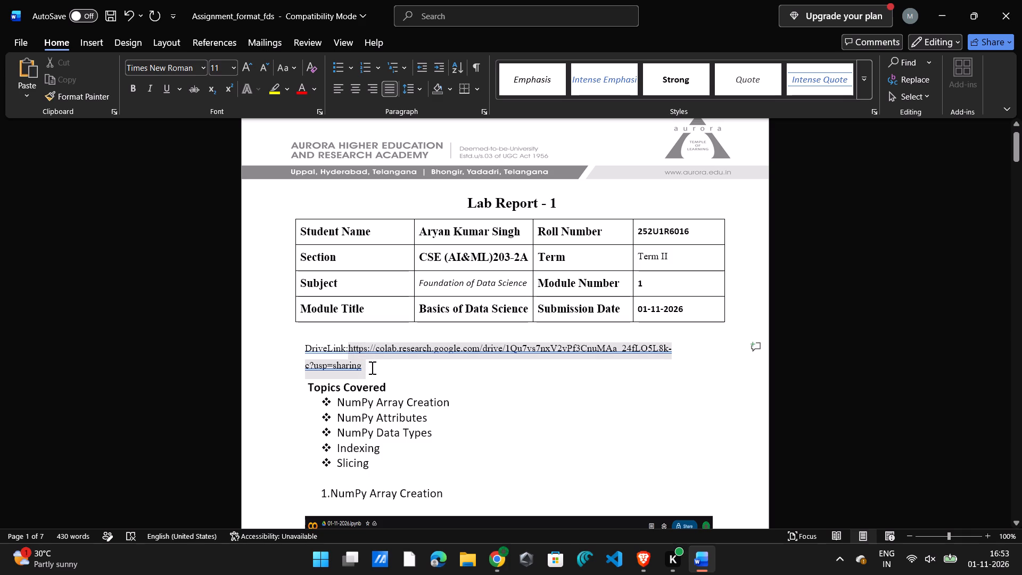
{"action": "left_click_drag", "start_coordinate": [371, 367], "coordinate": [372, 367]}
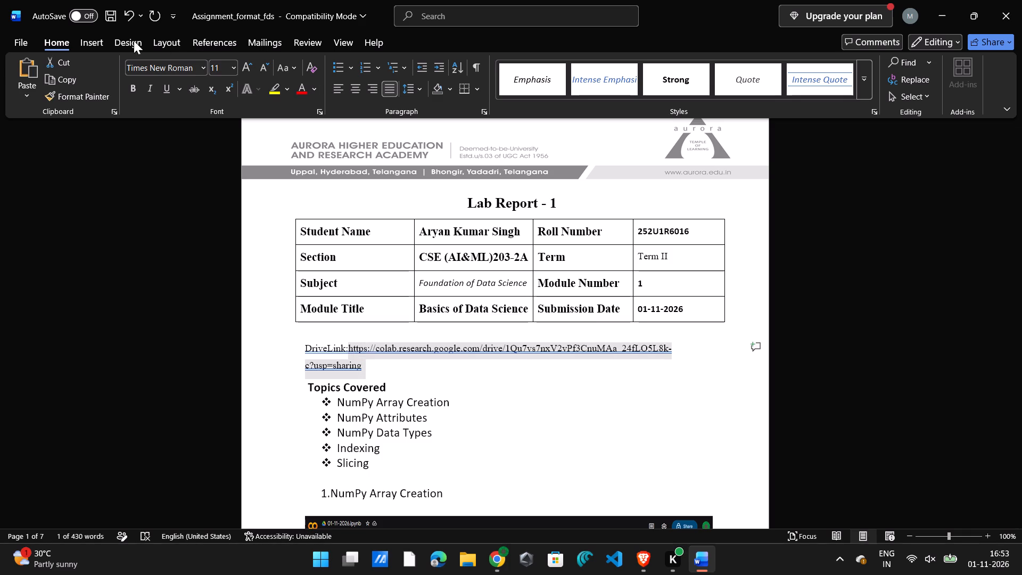
{"action": "left_click", "coordinate": [87, 45]}
{"action": "left_click", "coordinate": [441, 64]}
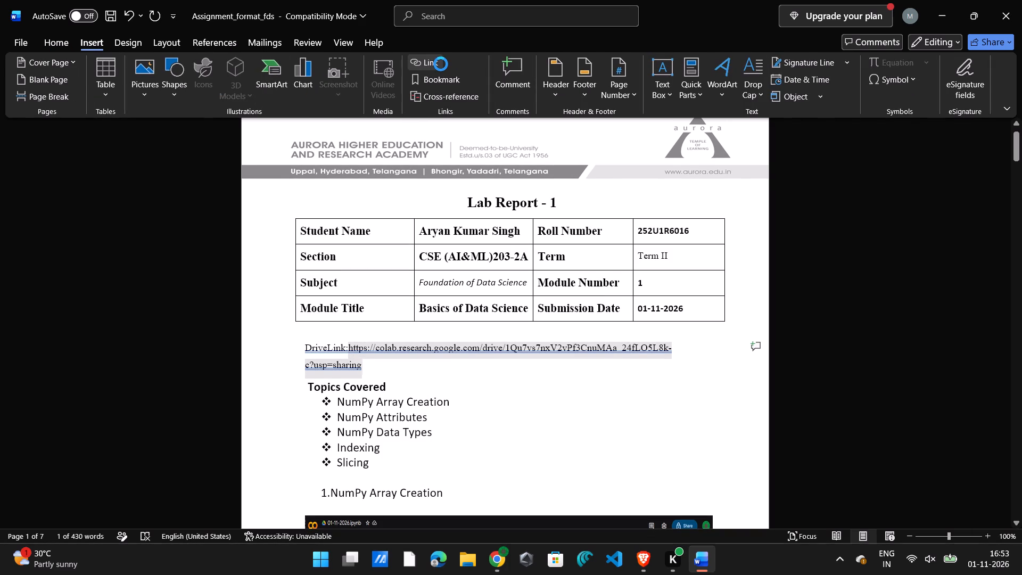
{"action": "left_click", "coordinate": [672, 365]}
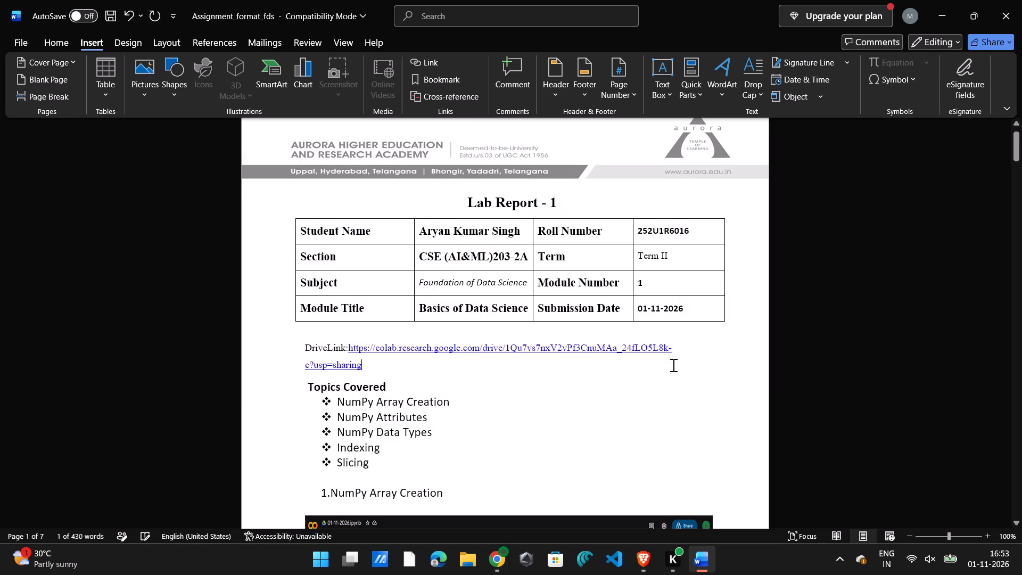
Follow the new hyperlink to check the notebook it opens down to the Slicing section, then close that browser tab.
{"action": "left_click", "coordinate": [601, 347], "text": "ctrl"}
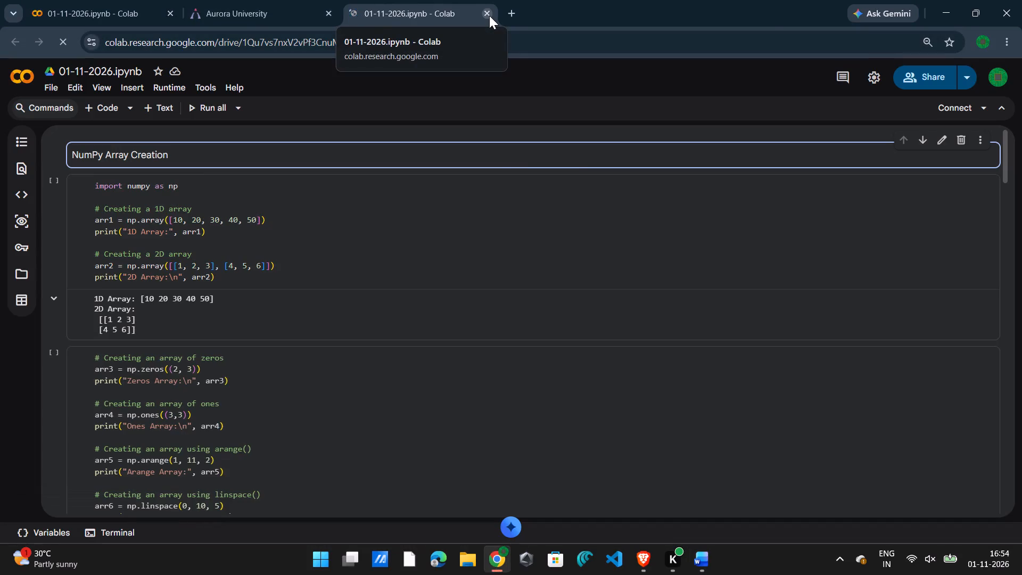
{"action": "scroll", "coordinate": [523, 325], "scroll_direction": "down", "scroll_amount": 13}
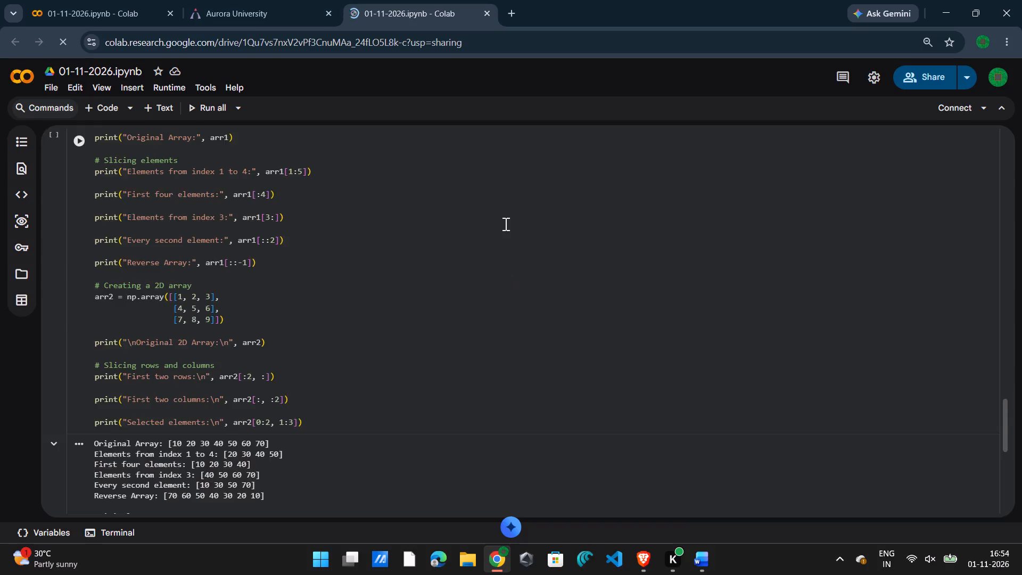
{"action": "scroll", "coordinate": [505, 224], "scroll_direction": "down", "scroll_amount": 7}
{"action": "left_click", "coordinate": [486, 15]}
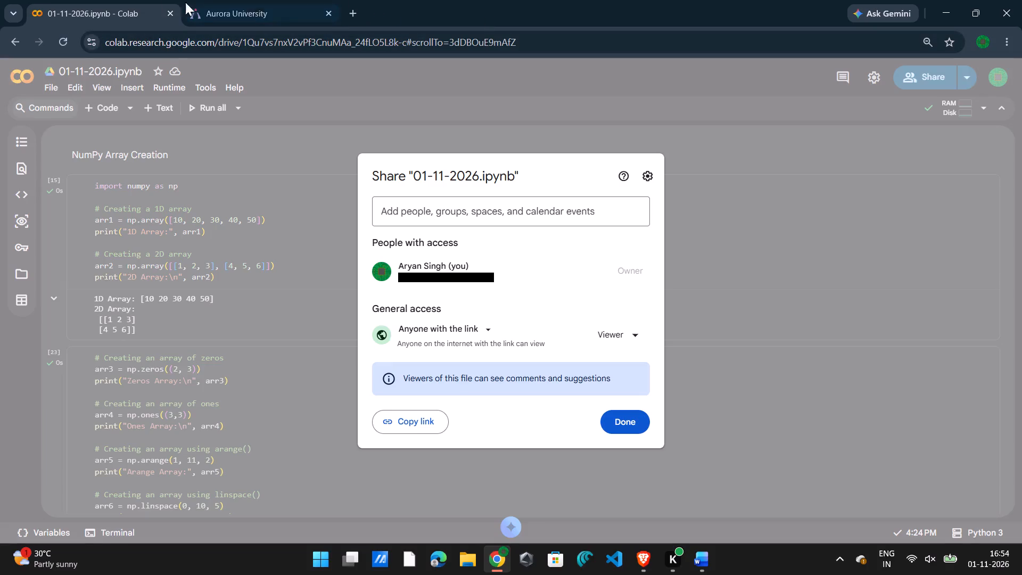
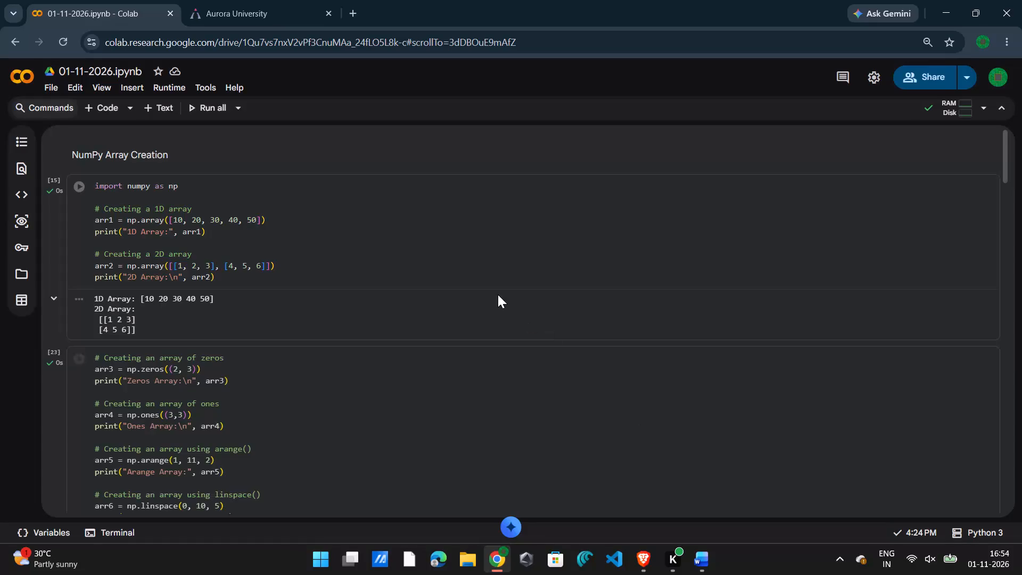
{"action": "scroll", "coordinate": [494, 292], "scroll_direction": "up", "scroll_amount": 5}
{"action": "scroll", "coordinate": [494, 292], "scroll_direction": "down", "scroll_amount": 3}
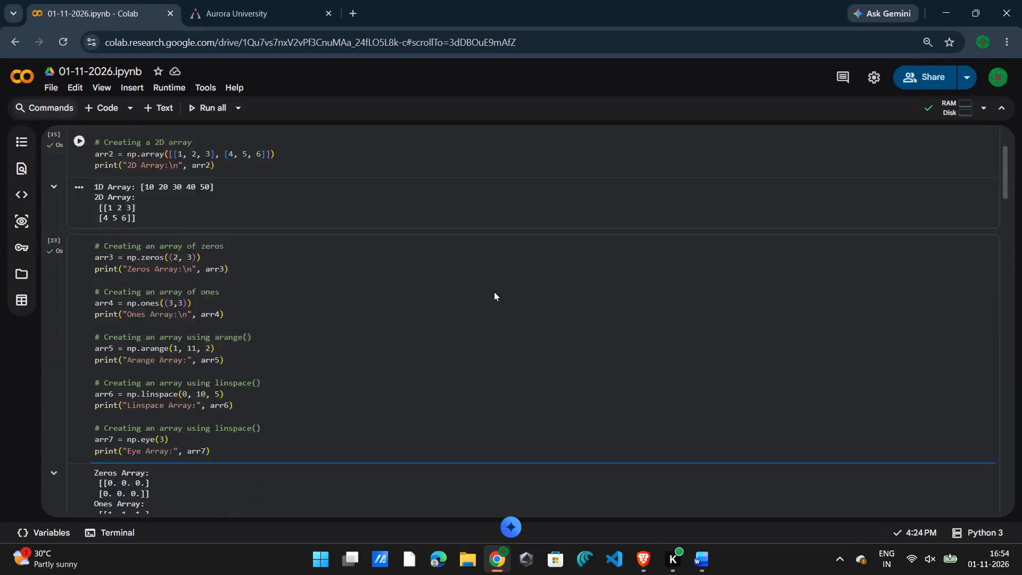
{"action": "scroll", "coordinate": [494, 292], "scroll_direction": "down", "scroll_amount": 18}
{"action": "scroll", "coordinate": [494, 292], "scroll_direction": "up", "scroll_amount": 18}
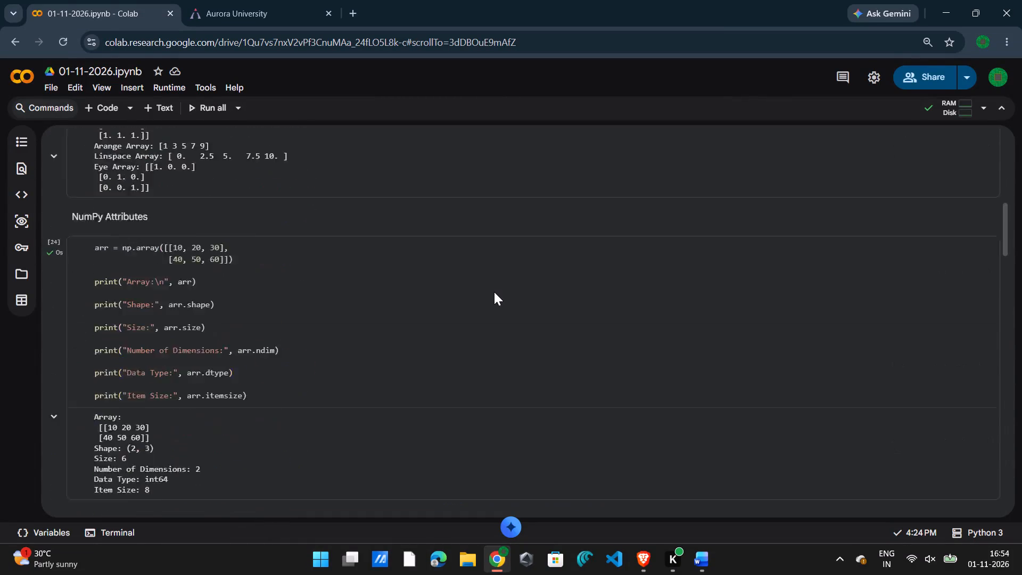
Switch to the Word lab report and look through all its sections, from Topics Covered to Slicing and back to the first page.
{"action": "left_click", "coordinate": [695, 557]}
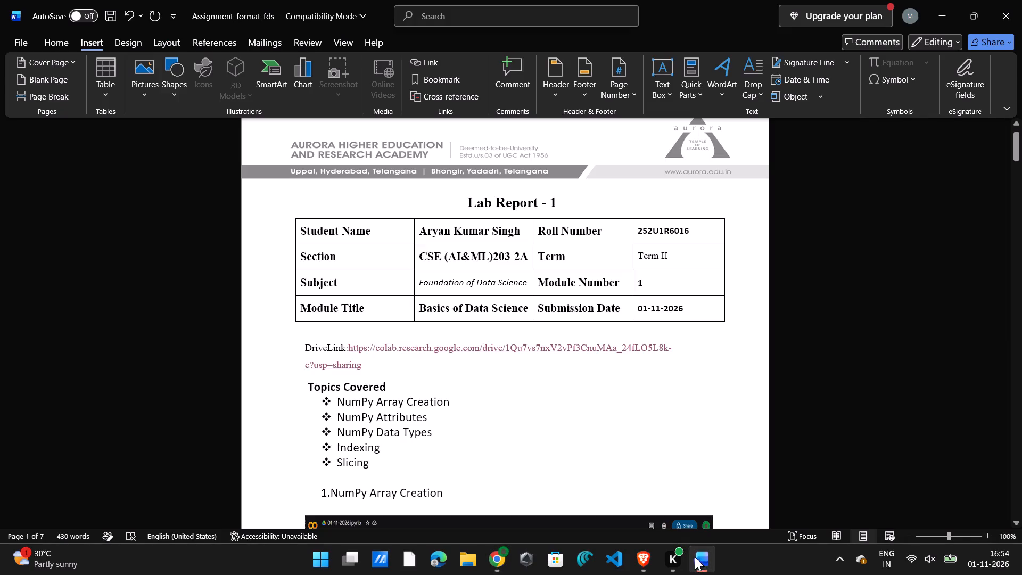
{"action": "left_click", "coordinate": [557, 403]}
{"action": "scroll", "coordinate": [450, 432], "scroll_direction": "down", "scroll_amount": 20}
{"action": "scroll", "coordinate": [450, 432], "scroll_direction": "down", "scroll_amount": 8}
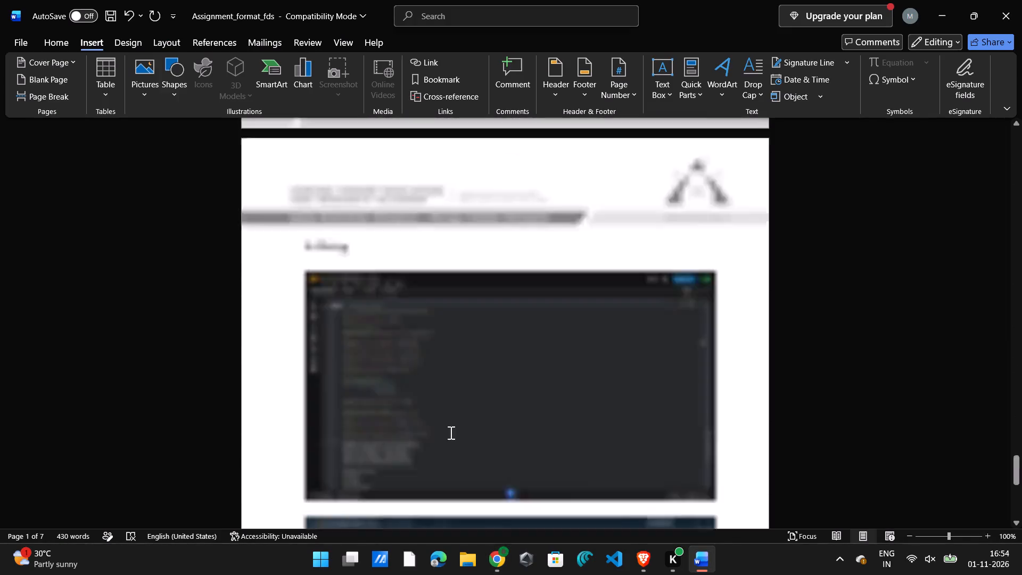
{"action": "scroll", "coordinate": [450, 432], "scroll_direction": "down", "scroll_amount": 3}
{"action": "scroll", "coordinate": [450, 432], "scroll_direction": "up", "scroll_amount": 9}
{"action": "scroll", "coordinate": [438, 574], "scroll_direction": "up", "scroll_amount": 9}
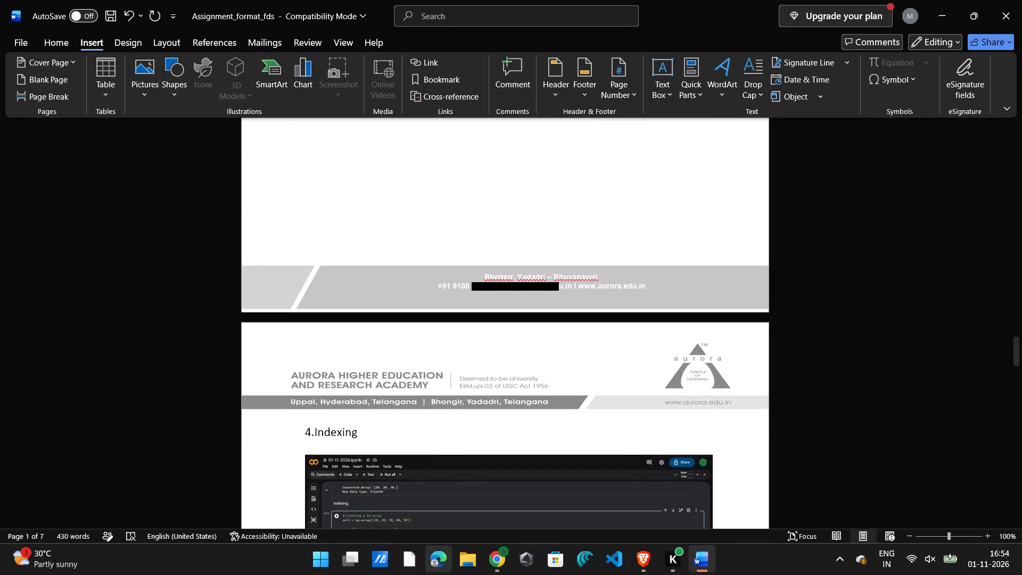
{"action": "scroll", "coordinate": [639, 431], "scroll_direction": "up", "scroll_amount": 14}
{"action": "scroll", "coordinate": [639, 431], "scroll_direction": "up", "scroll_amount": 8}
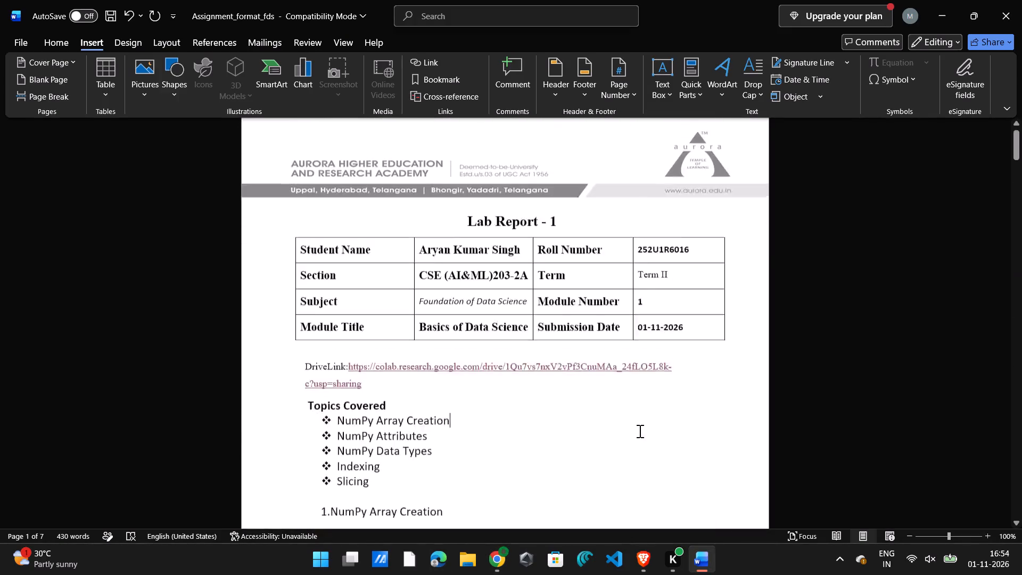
Upload a copy of the lab report document to OneDrive - Personal so it can be renamed.
{"action": "left_click", "coordinate": [260, 0]}
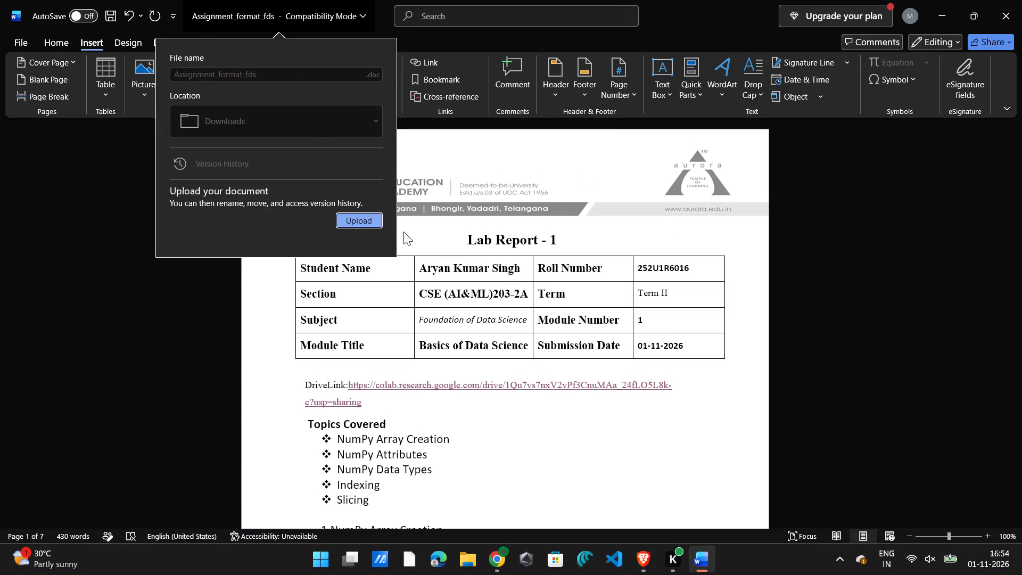
{"action": "left_click", "coordinate": [370, 219]}
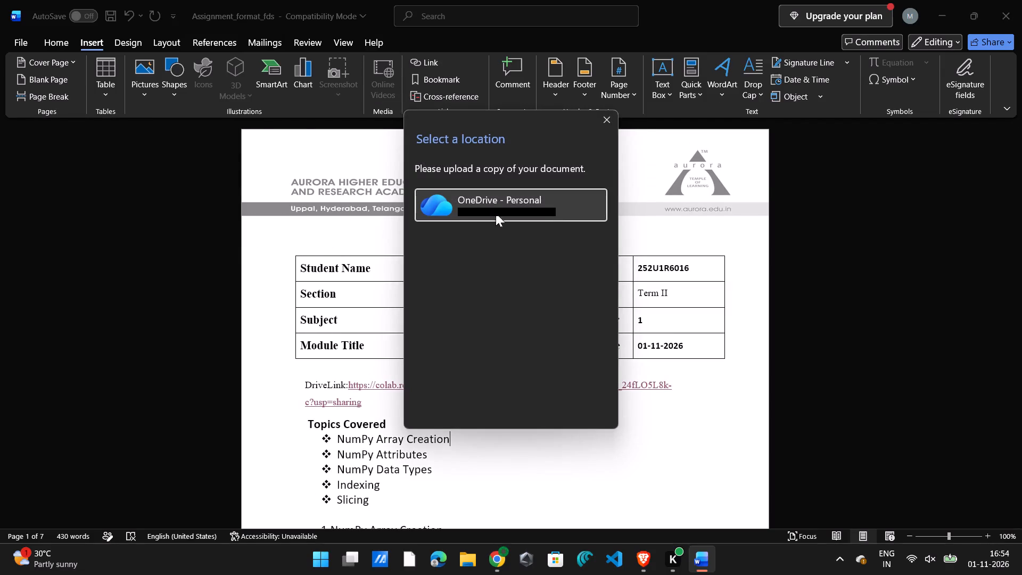
{"action": "left_click", "coordinate": [501, 209]}
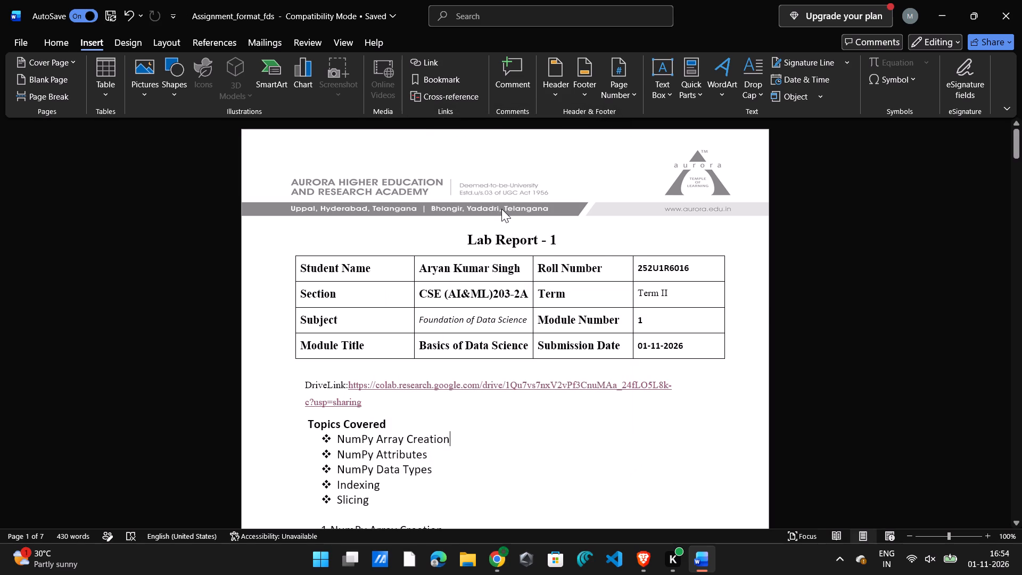
Rename the uploaded document as LAB_1_FDS.
{"action": "left_click", "coordinate": [292, 10]}
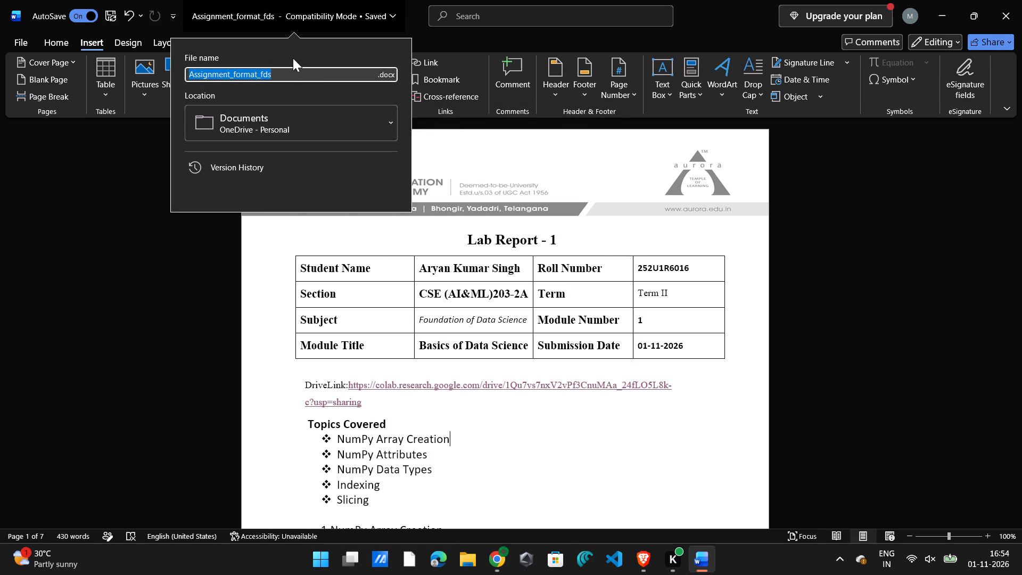
{"action": "left_click", "coordinate": [297, 75]}
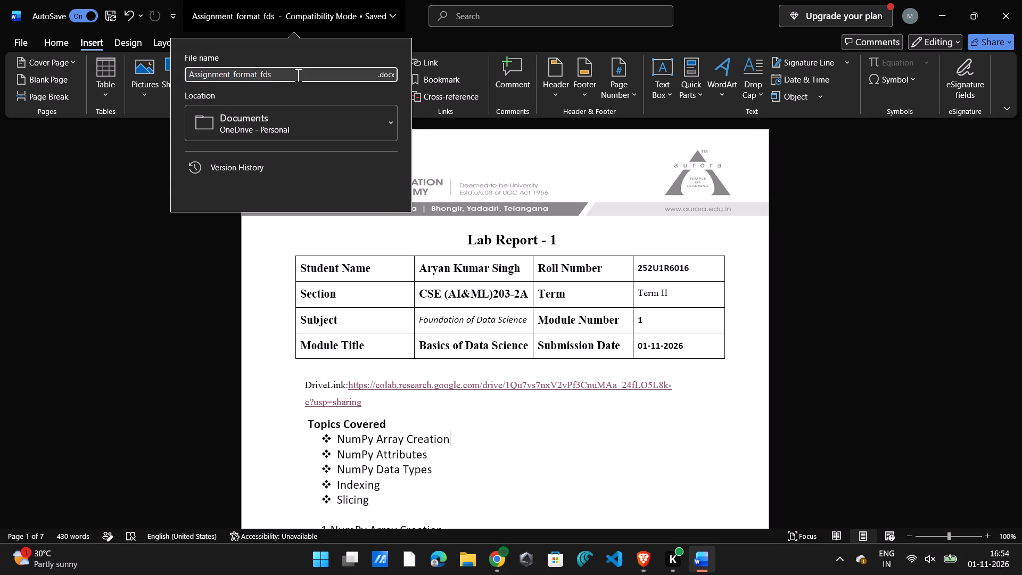
{"action": "key", "text": "ctrl+a"}
{"action": "key", "text": "ctrl+BackSpace"}
{"action": "key", "text": "backslash"}
{"action": "key", "text": "BackSpace"}
{"action": "key", "text": "shift+l"}
{"action": "type", "text": "AB"}
{"action": "key", "text": "shift+underscore"}
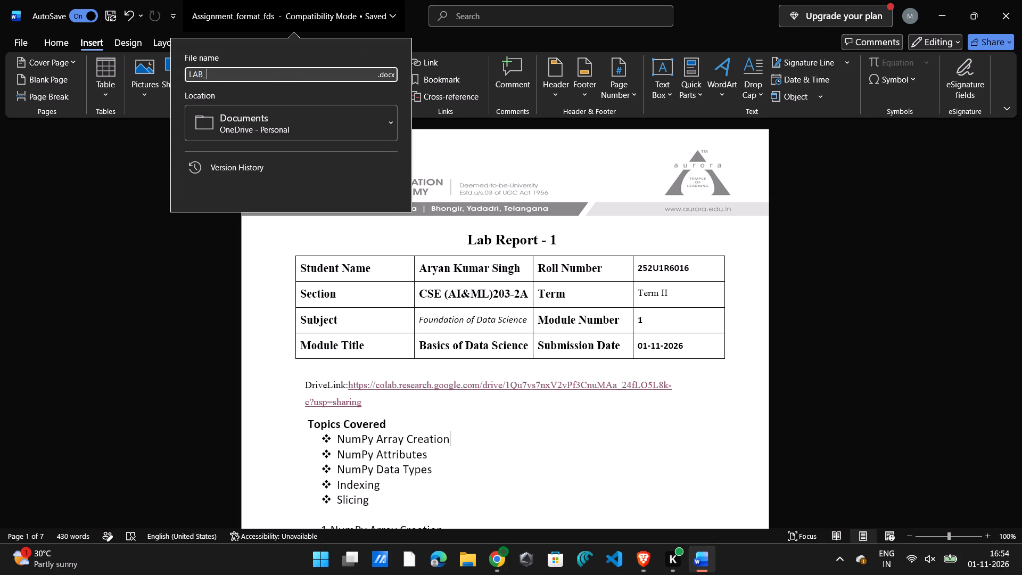
{"action": "type", "text": "ONE"}
{"action": "key", "text": "shift+underscore"}
{"action": "type", "text": "FDS"}
{"action": "key", "text": "Left"}
{"action": "key", "text": "Left"}
{"action": "key", "text": "Left"}
{"action": "key", "text": "Left"}
{"action": "key", "text": "BackSpace"}
{"action": "key", "text": "BackSpace"}
{"action": "key", "text": "BackSpace"}
{"action": "key", "text": "1"}
{"action": "left_click", "coordinate": [82, 266]}
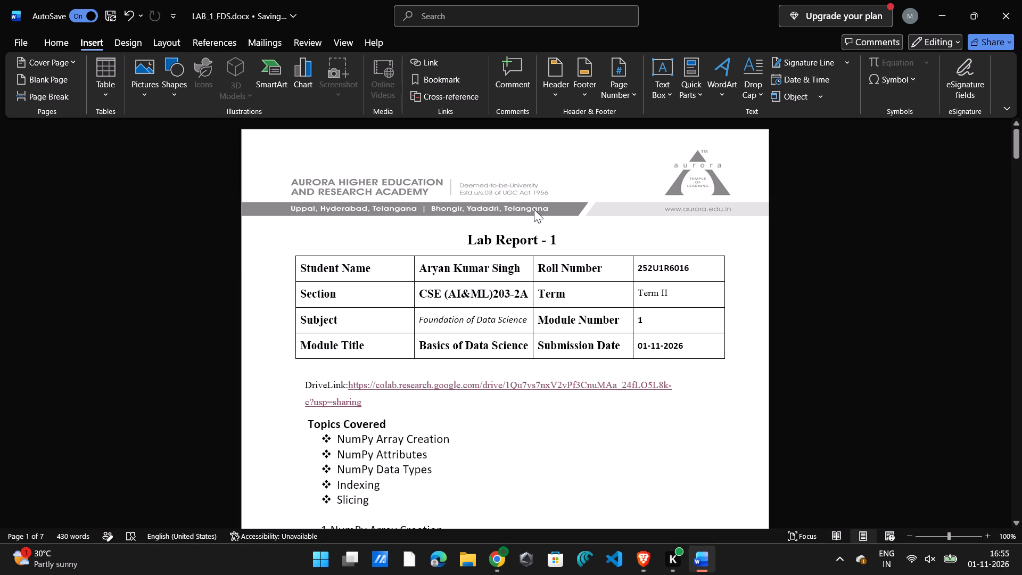
Minimize the Word window and the Colab browser window behind it.
{"action": "left_click", "coordinate": [943, 3]}
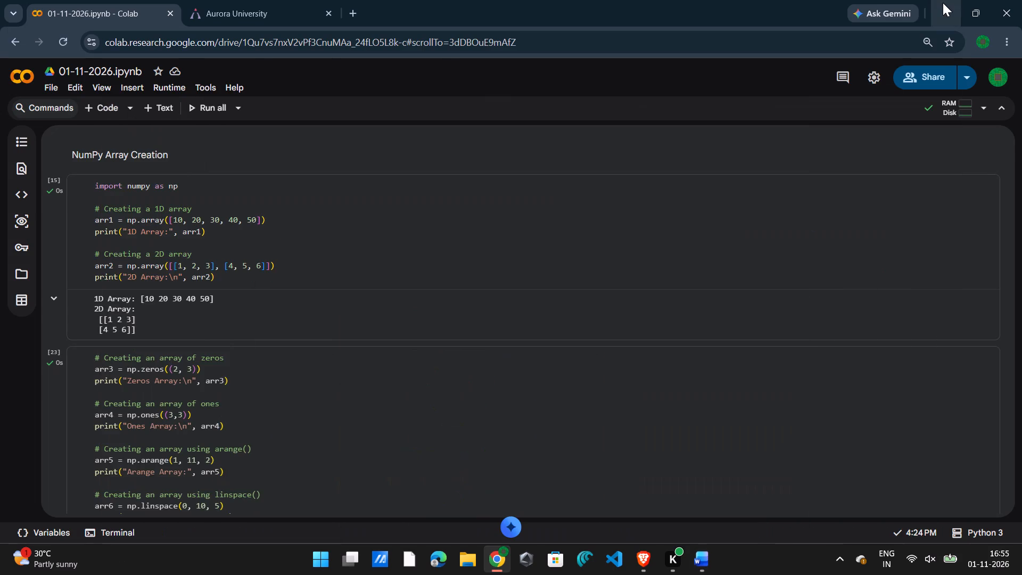
{"action": "left_click", "coordinate": [943, 3]}
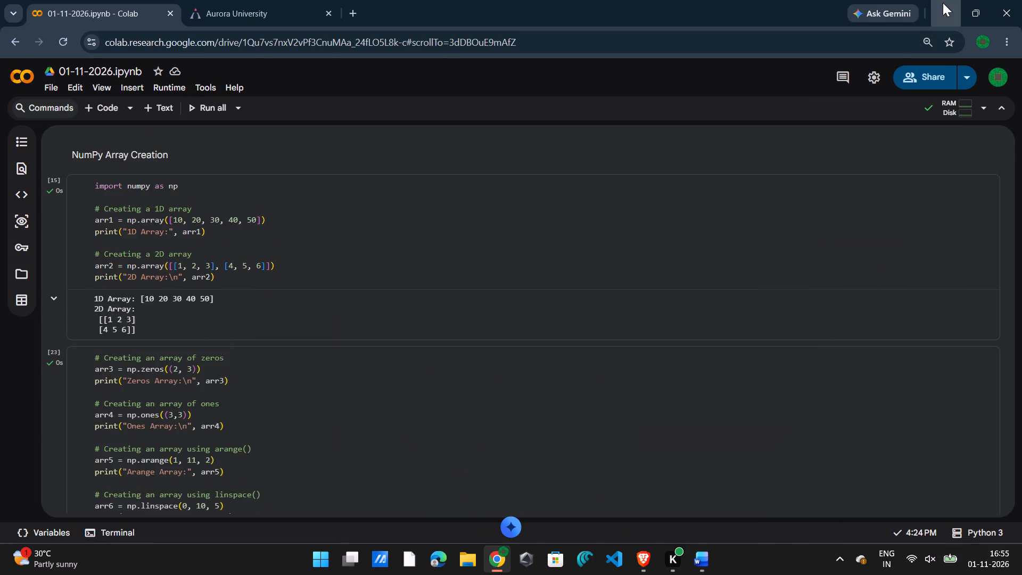
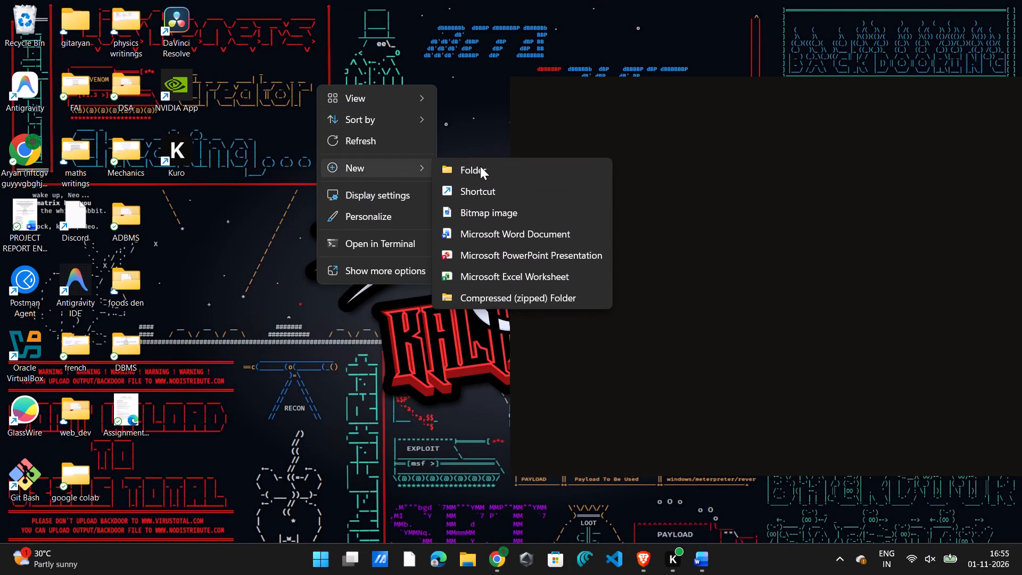
Create a new folder on the desktop and name it FDS.
{"action": "left_click", "coordinate": [480, 166]}
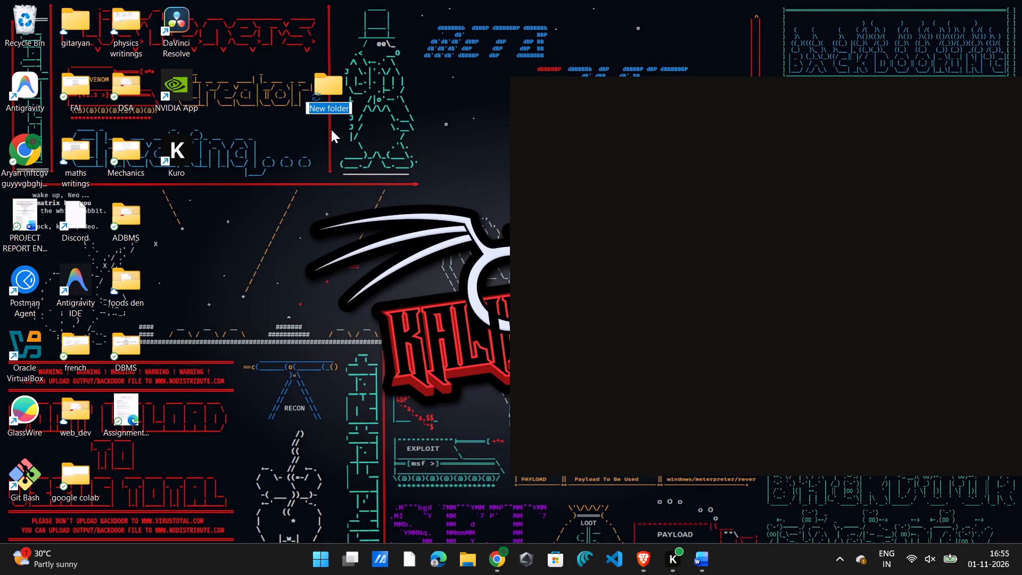
{"action": "key", "text": "BackSpace"}
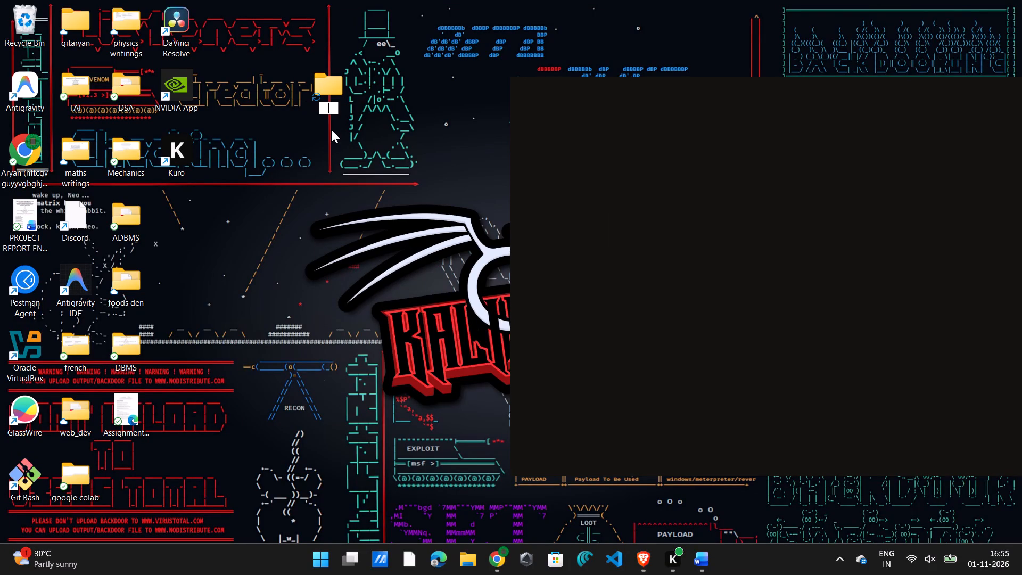
{"action": "type", "text": "FDS"}
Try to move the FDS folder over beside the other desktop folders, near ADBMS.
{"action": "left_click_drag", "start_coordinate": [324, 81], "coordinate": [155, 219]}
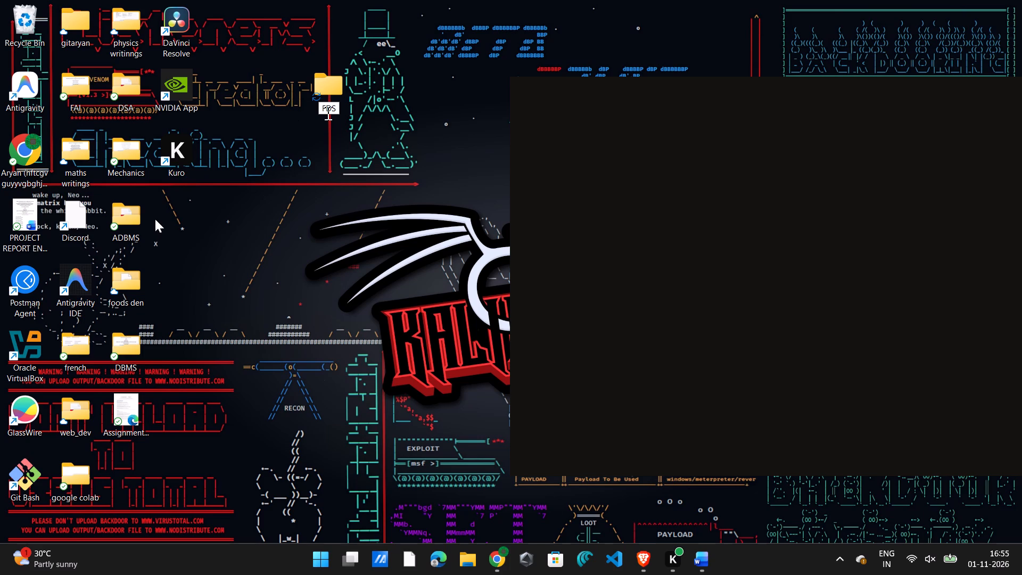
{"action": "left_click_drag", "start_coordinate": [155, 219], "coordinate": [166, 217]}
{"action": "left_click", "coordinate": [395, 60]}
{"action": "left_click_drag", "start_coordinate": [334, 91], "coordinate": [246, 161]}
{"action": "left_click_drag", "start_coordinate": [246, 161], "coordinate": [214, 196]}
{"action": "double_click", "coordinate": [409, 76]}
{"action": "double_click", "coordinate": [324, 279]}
Switch back to the Chrome window with the 01-11-2026.ipynb Colab notebook.
{"action": "left_click", "coordinate": [505, 560]}
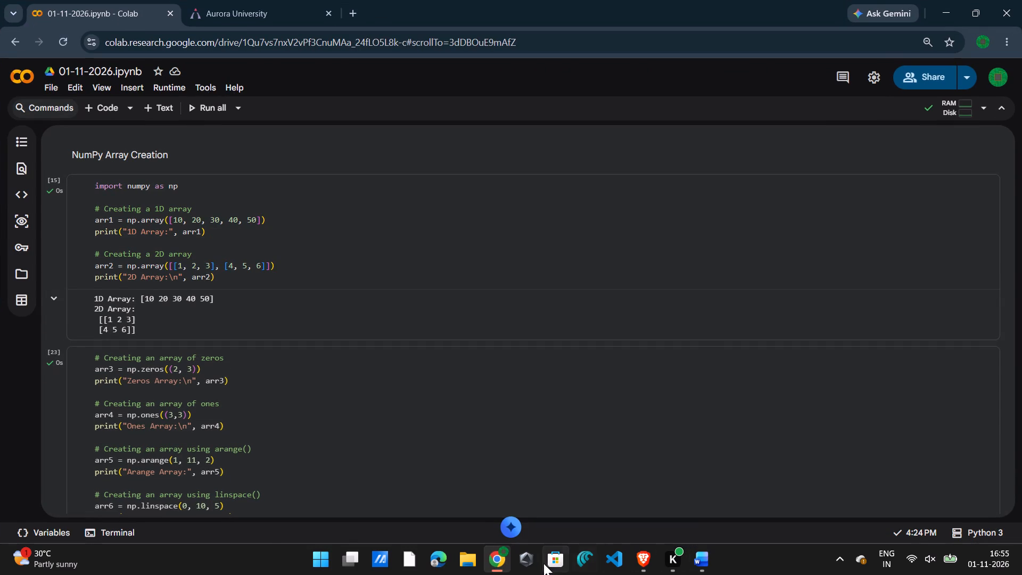
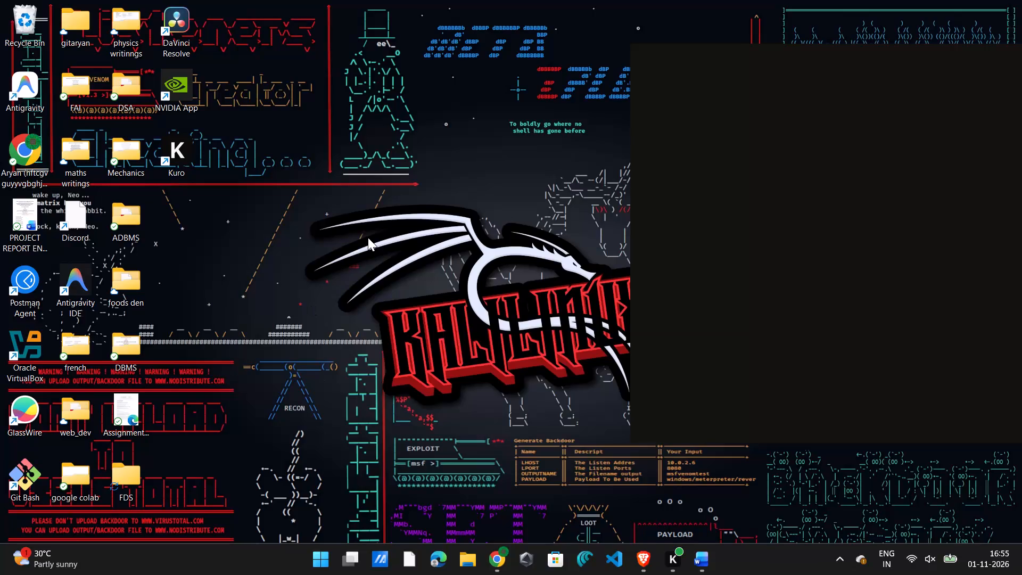
Open the newly created FDS folder from the desktop in File Explorer.
{"action": "left_click", "coordinate": [368, 237]}
{"action": "double_click", "coordinate": [128, 487]}
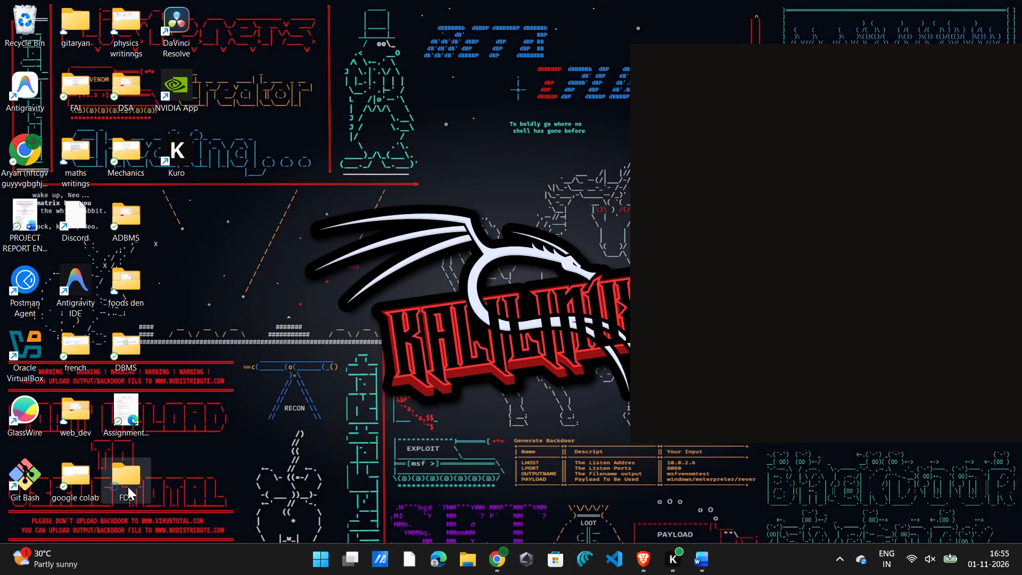
{"action": "left_click", "coordinate": [128, 487]}
{"action": "scroll", "coordinate": [248, 341], "scroll_direction": "up", "scroll_amount": 4}
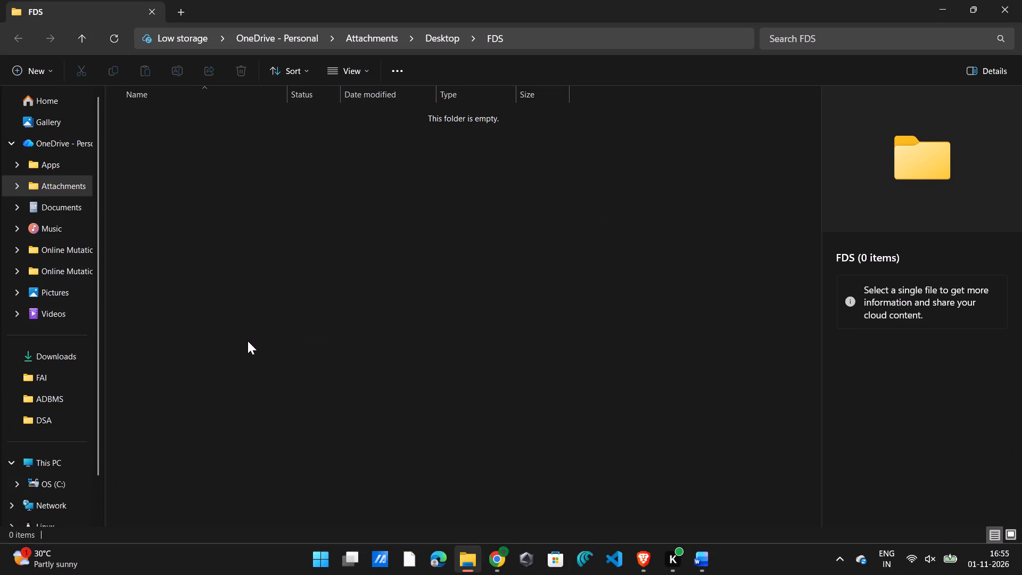
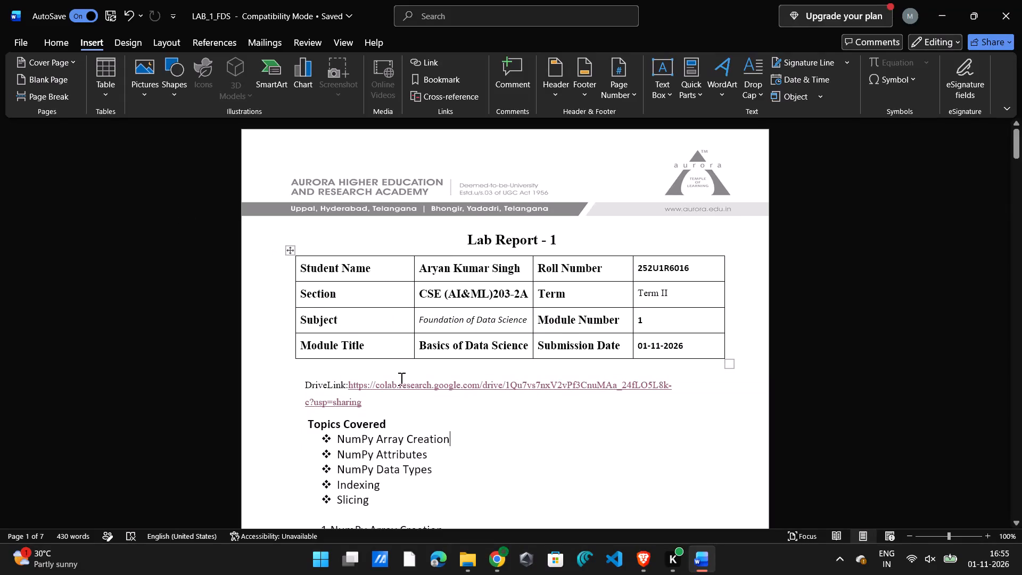
Save a copy of the lab report as a PDF named LAB_1_FDS in the desktop FDS folder.
{"action": "scroll", "coordinate": [529, 369], "scroll_direction": "down", "scroll_amount": 2}
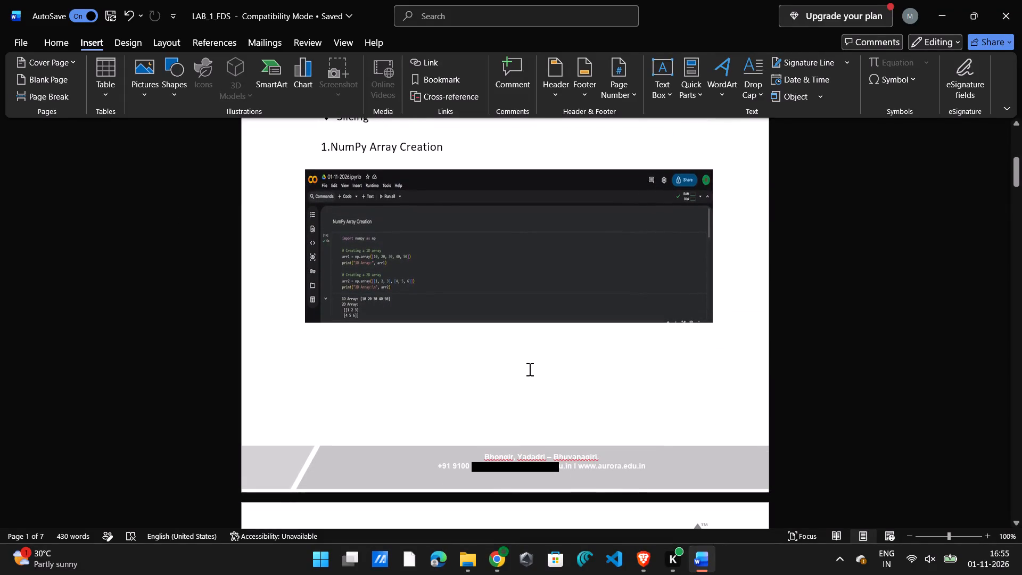
{"action": "left_click", "coordinate": [18, 48]}
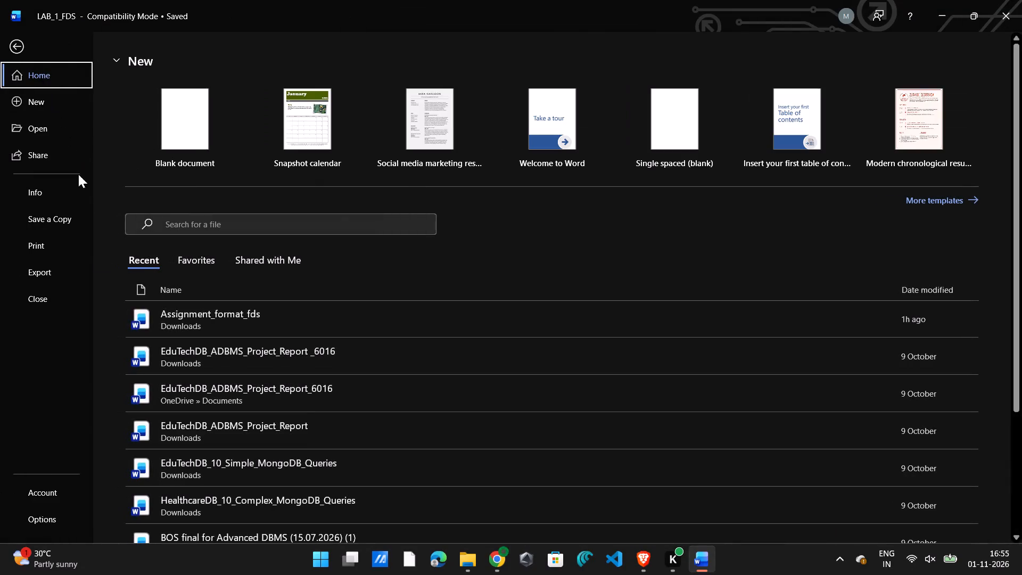
{"action": "left_click", "coordinate": [61, 231]}
{"action": "left_click", "coordinate": [196, 275]}
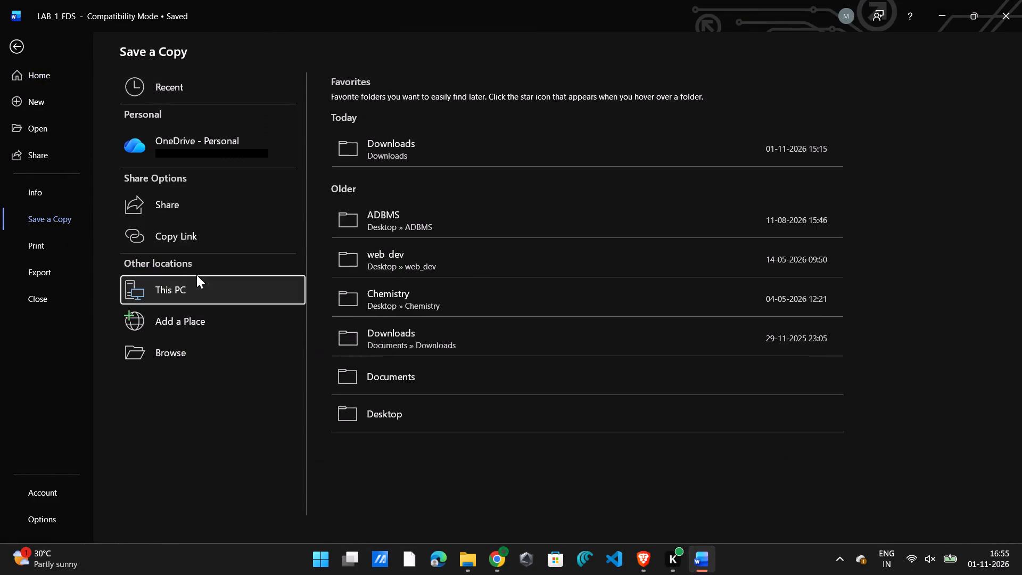
{"action": "left_click", "coordinate": [408, 407]}
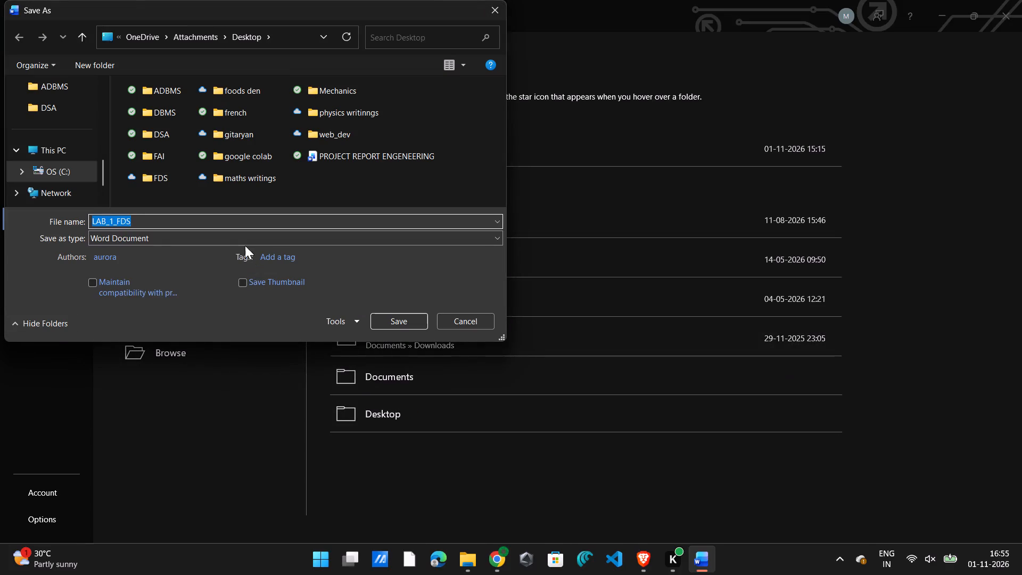
{"action": "left_click", "coordinate": [244, 240]}
{"action": "left_click", "coordinate": [103, 314]}
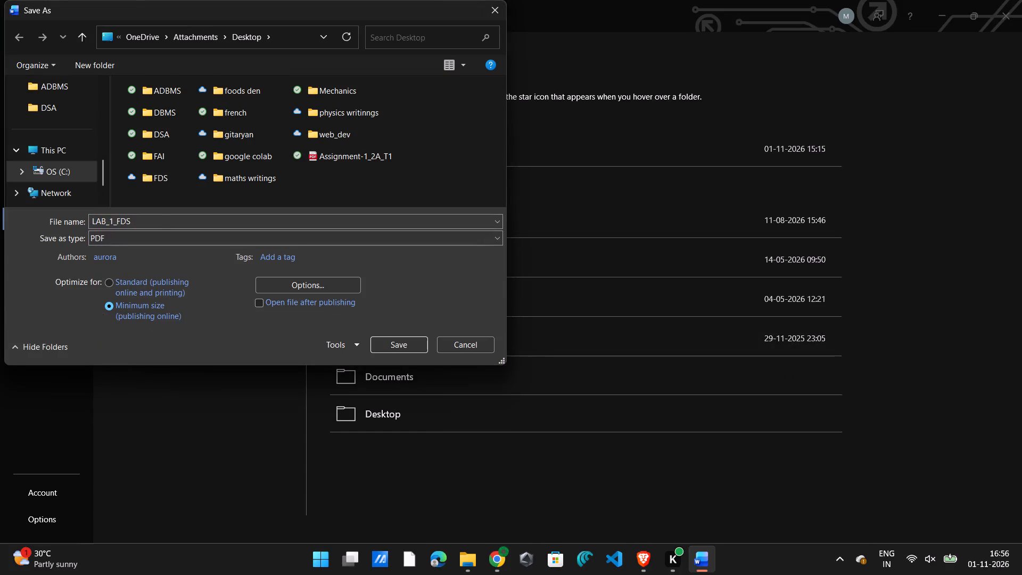
{"action": "left_click", "coordinate": [180, 175]}
{"action": "left_click", "coordinate": [394, 338]}
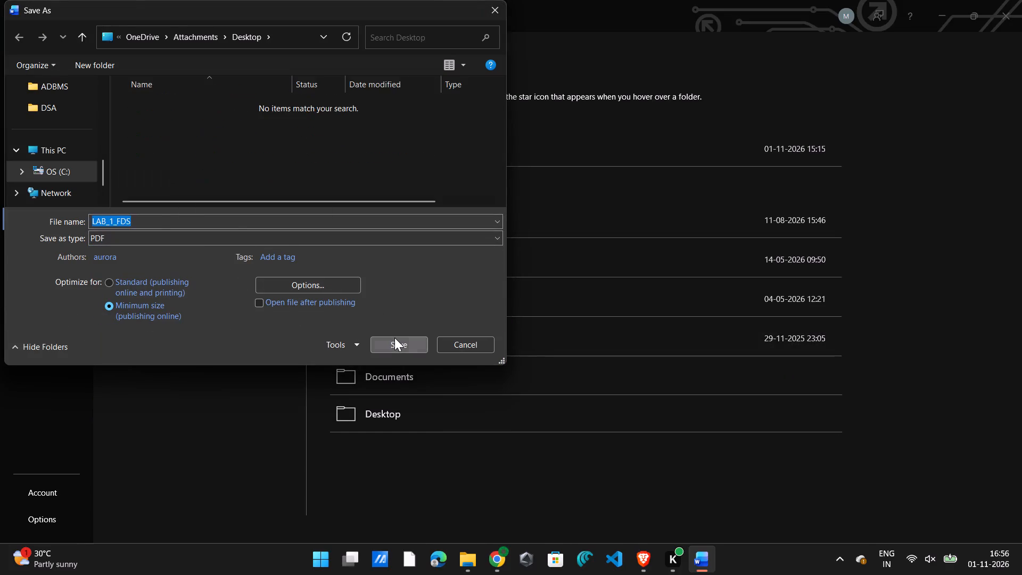
{"action": "left_click", "coordinate": [394, 338]}
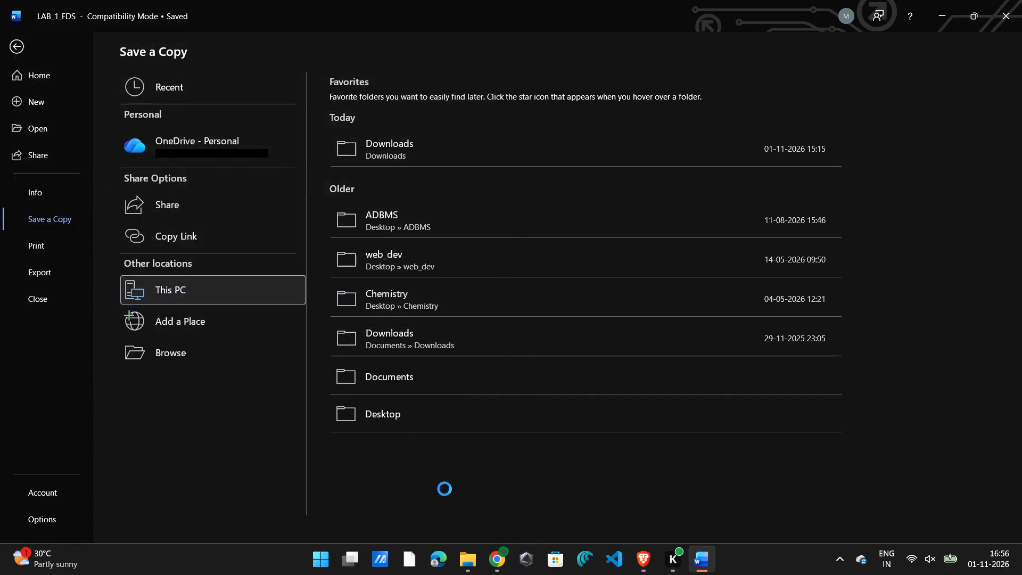
Switch to File Explorer and open the LAB_1_FDS PDF from the desktop FDS folder.
{"action": "left_click", "coordinate": [489, 566]}
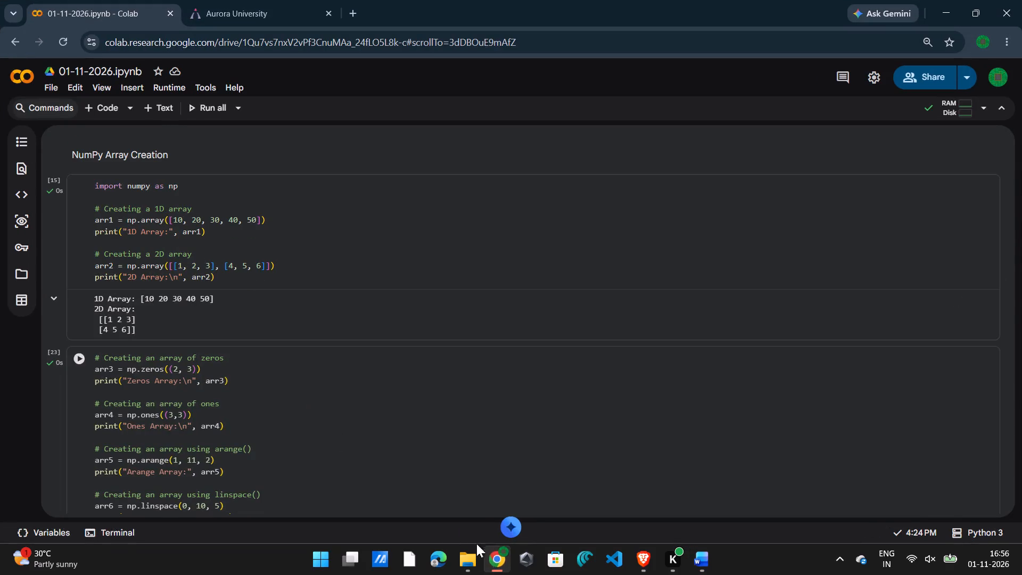
{"action": "left_click", "coordinate": [479, 561]}
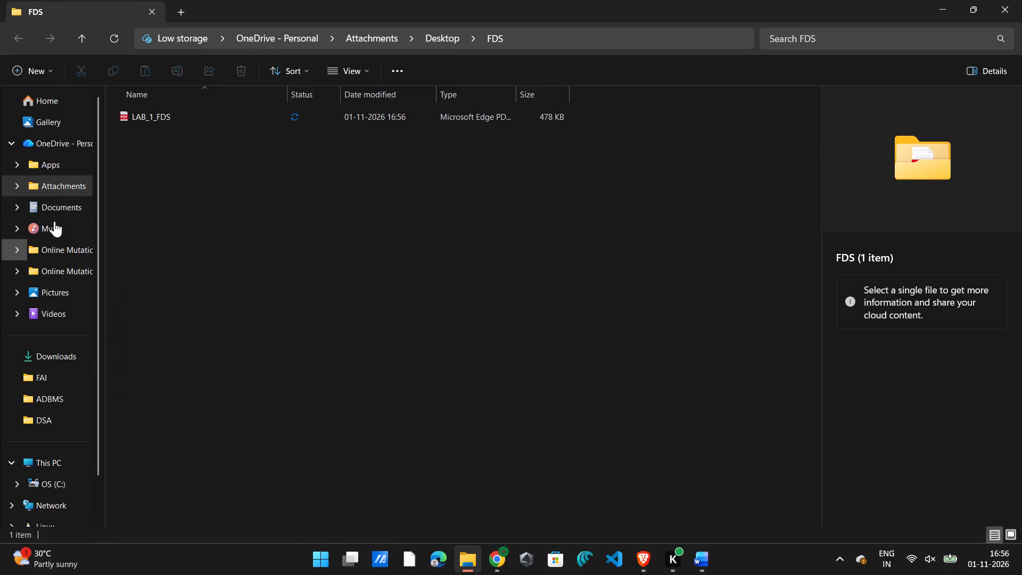
{"action": "left_click", "coordinate": [54, 201]}
{"action": "left_click", "coordinate": [54, 187]}
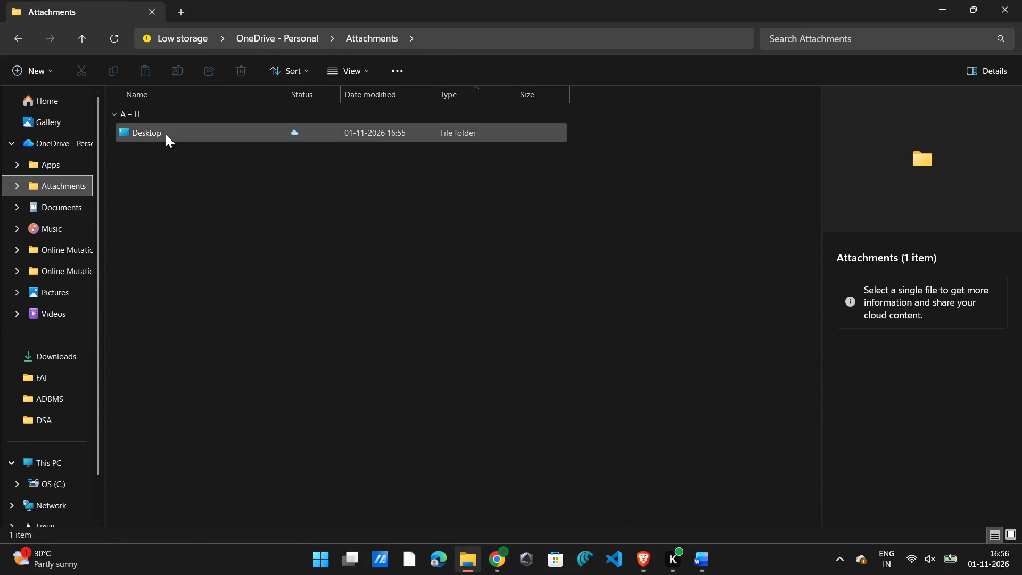
{"action": "double_click", "coordinate": [166, 134]}
{"action": "double_click", "coordinate": [219, 199]}
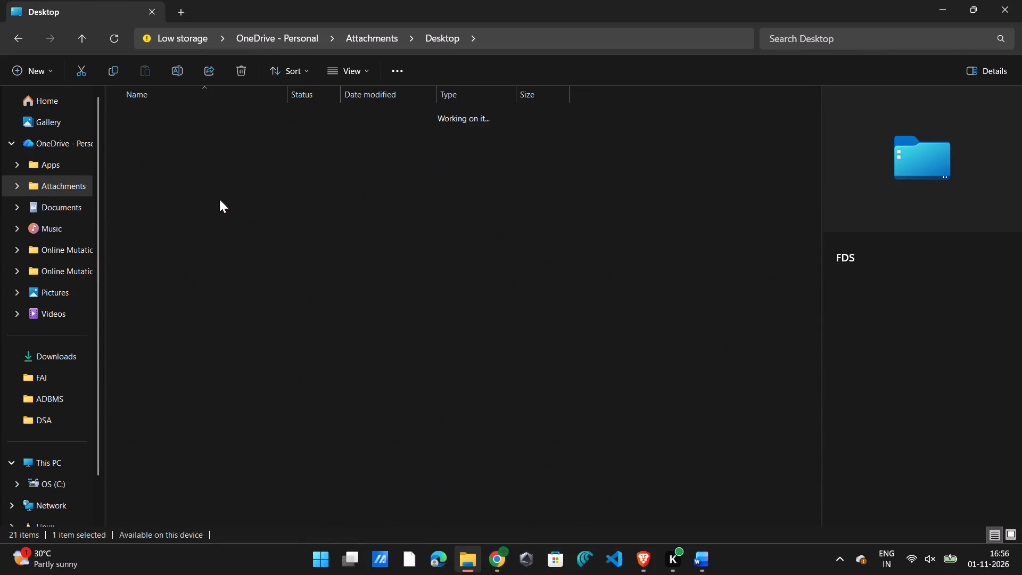
{"action": "double_click", "coordinate": [286, 113]}
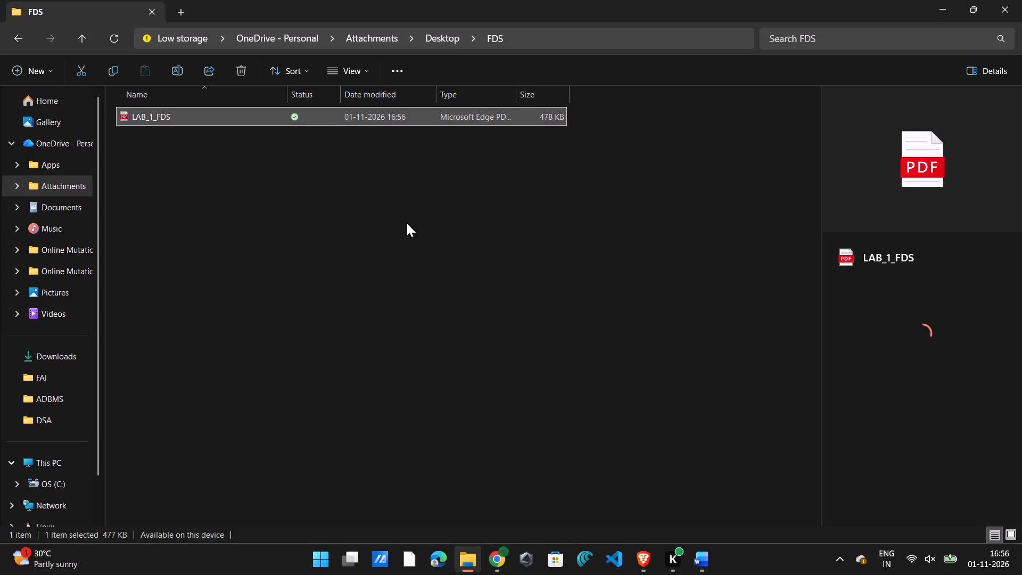
{"action": "double_click", "coordinate": [474, 120]}
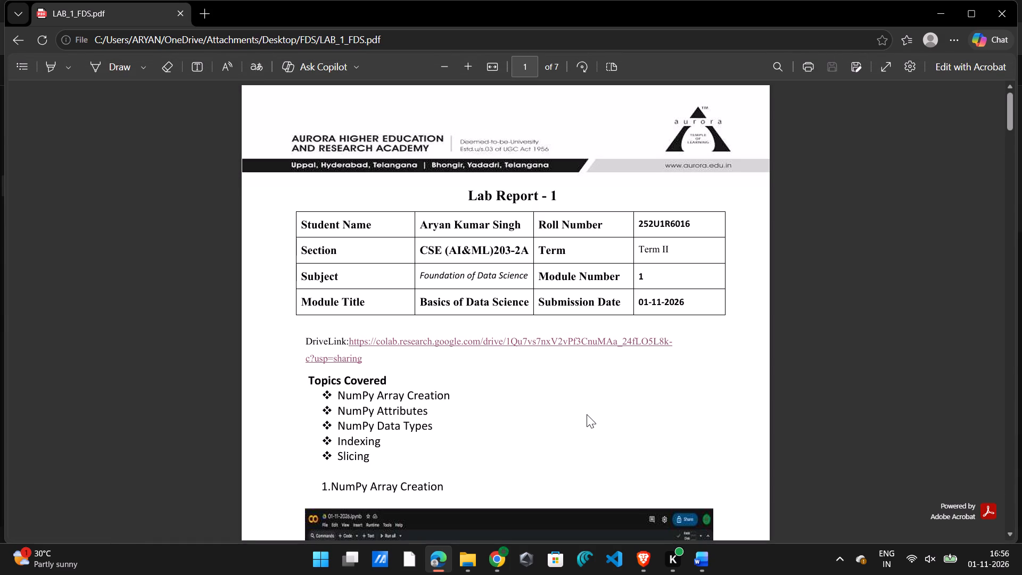
Test the Colab drive link on the PDF's first page, closing the page it opens.
{"action": "scroll", "coordinate": [634, 406], "scroll_direction": "up", "scroll_amount": 1}
{"action": "scroll", "coordinate": [634, 406], "scroll_direction": "down", "scroll_amount": 1}
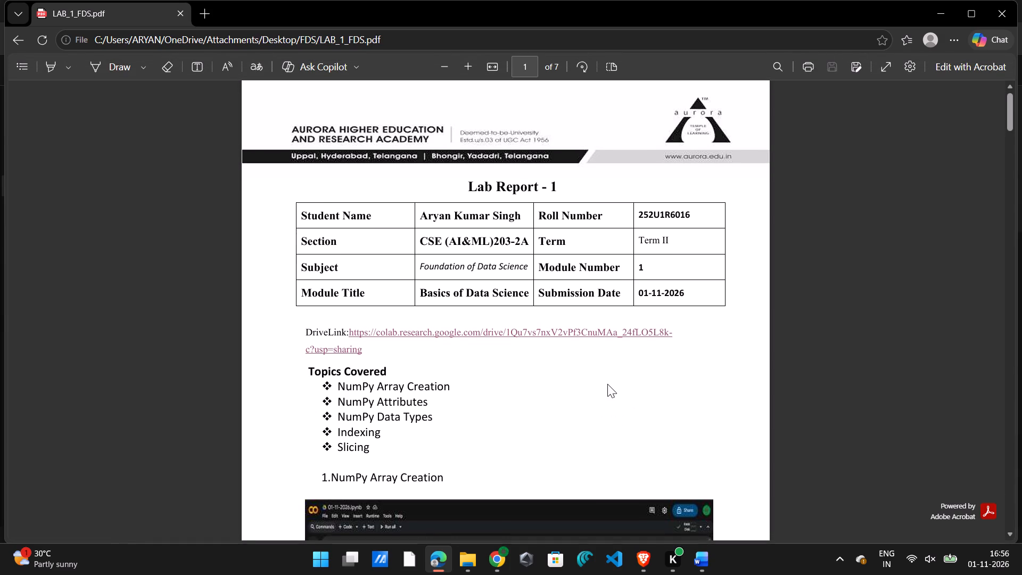
{"action": "left_click", "coordinate": [570, 332]}
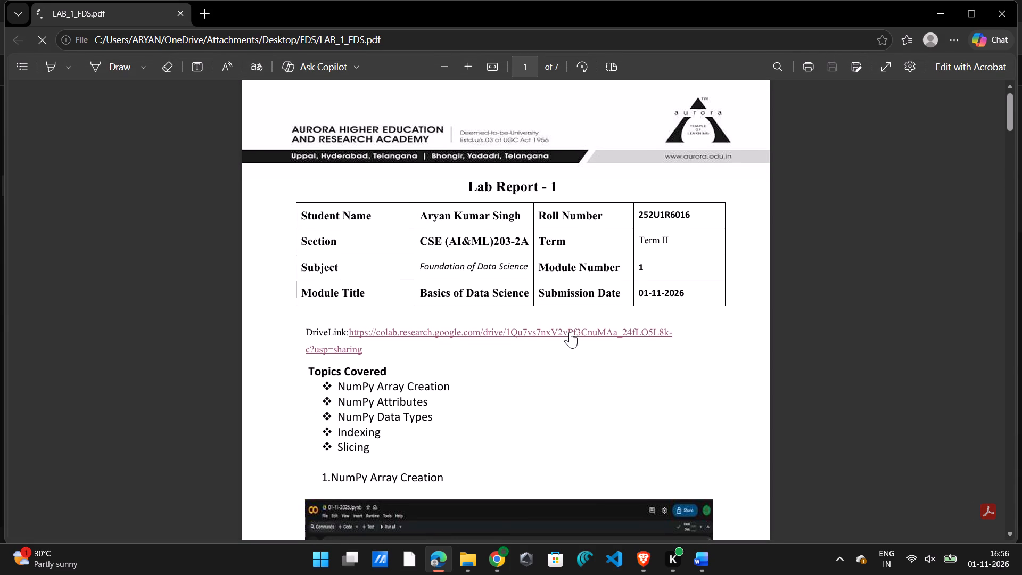
{"action": "left_click", "coordinate": [183, 13]}
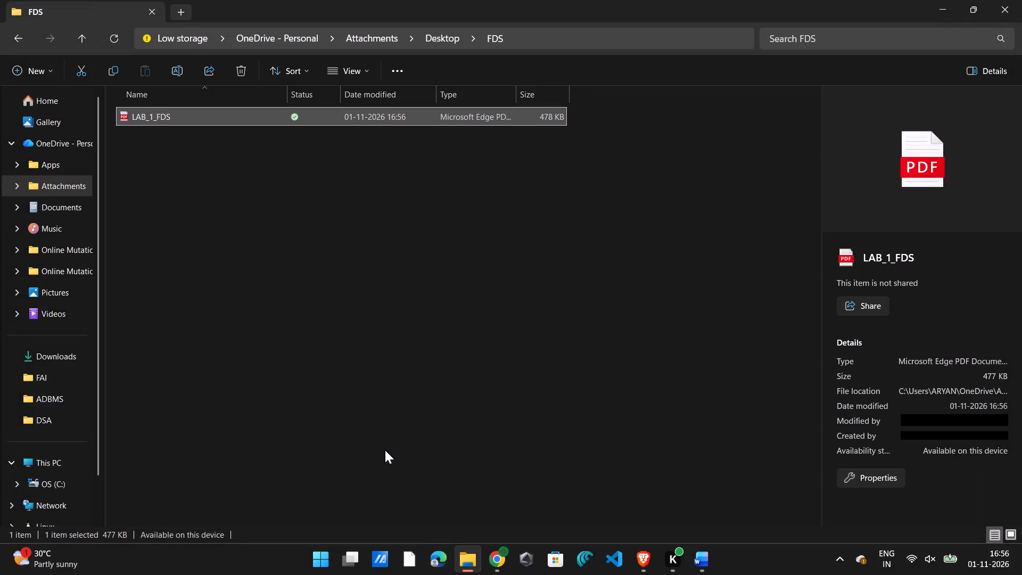
Reopen the LAB_1_FDS PDF and review the report details, topics list and NumPy Array Creation section with its explanation.
{"action": "double_click", "coordinate": [238, 114]}
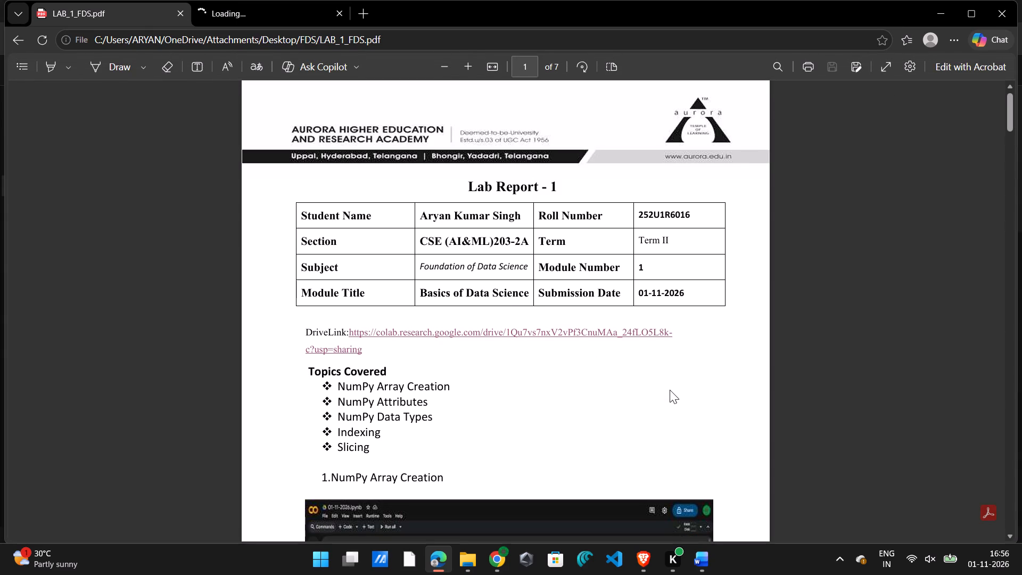
{"action": "scroll", "coordinate": [670, 390], "scroll_direction": "down", "scroll_amount": 1}
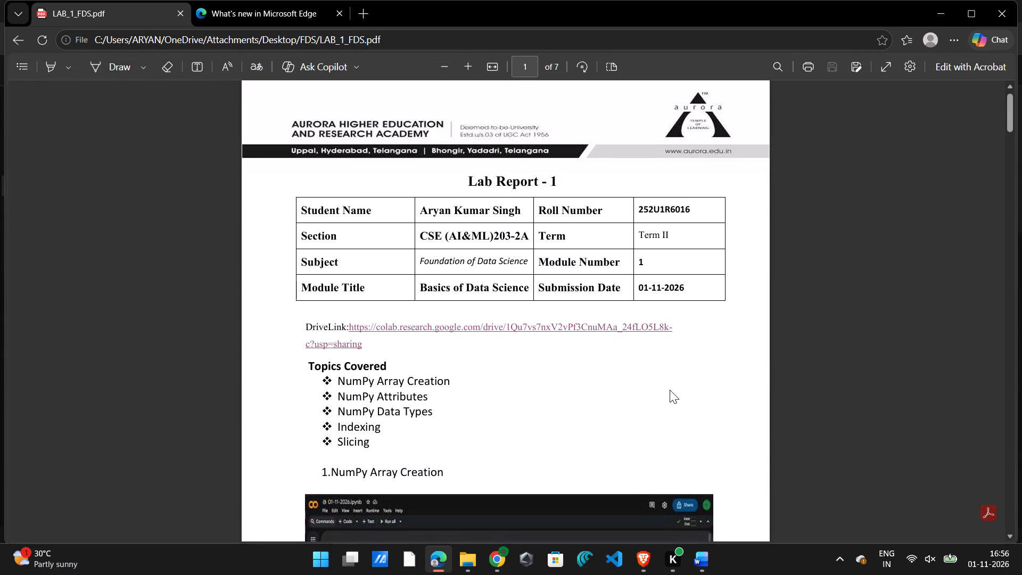
{"action": "scroll", "coordinate": [670, 390], "scroll_direction": "down", "scroll_amount": 1}
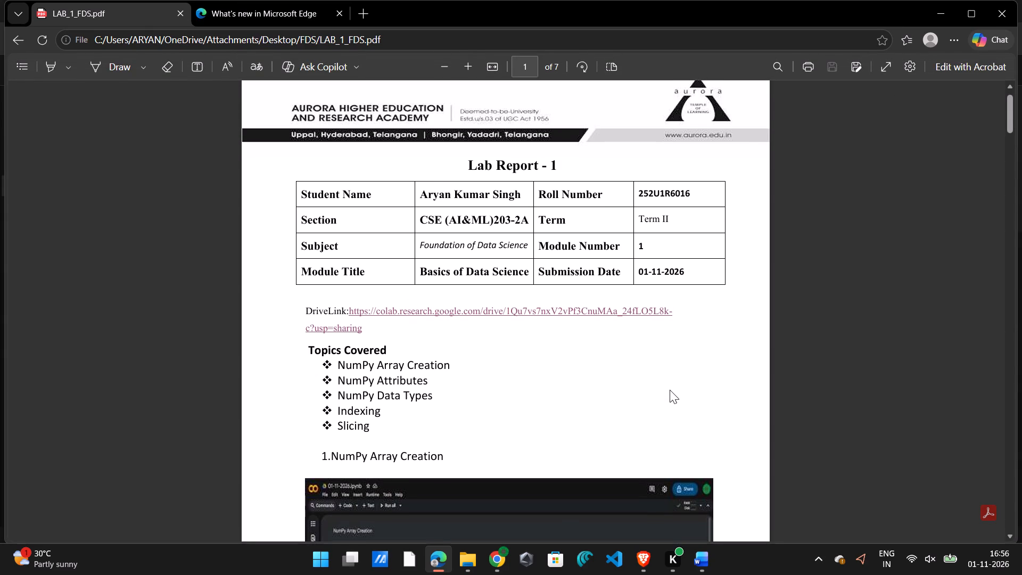
{"action": "scroll", "coordinate": [670, 390], "scroll_direction": "down", "scroll_amount": 2}
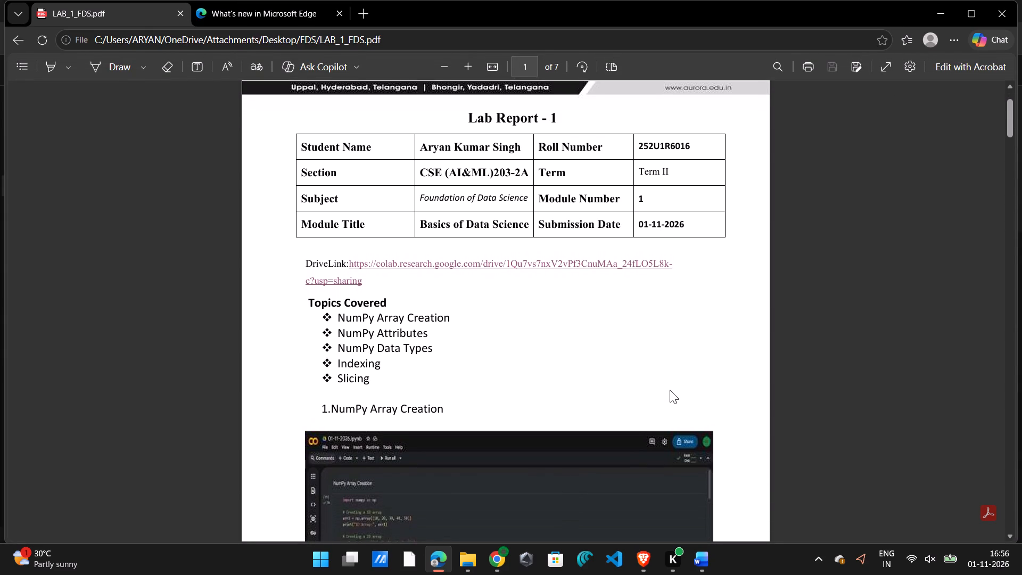
{"action": "scroll", "coordinate": [670, 390], "scroll_direction": "down", "scroll_amount": 3}
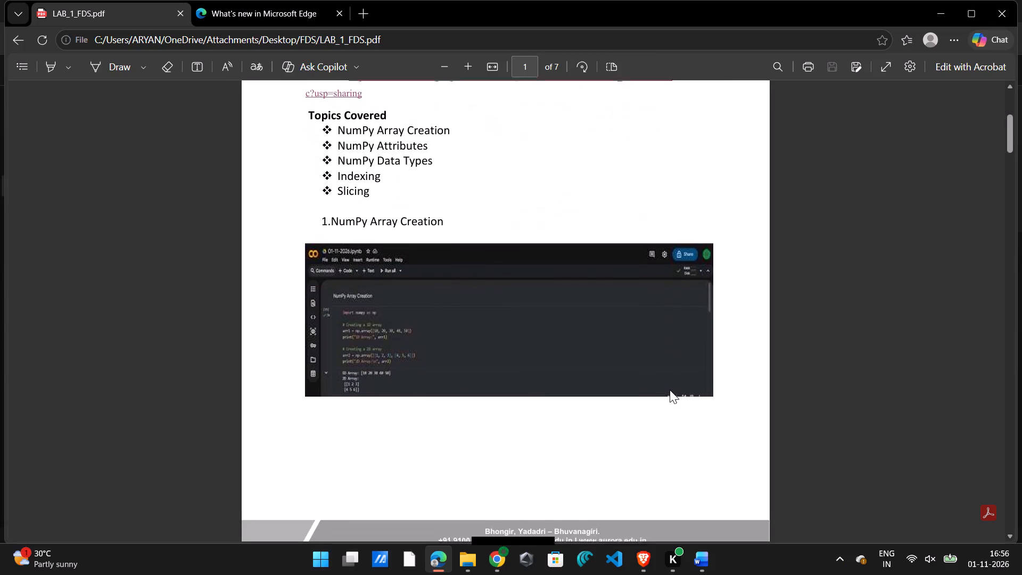
{"action": "scroll", "coordinate": [670, 390], "scroll_direction": "down", "scroll_amount": 3}
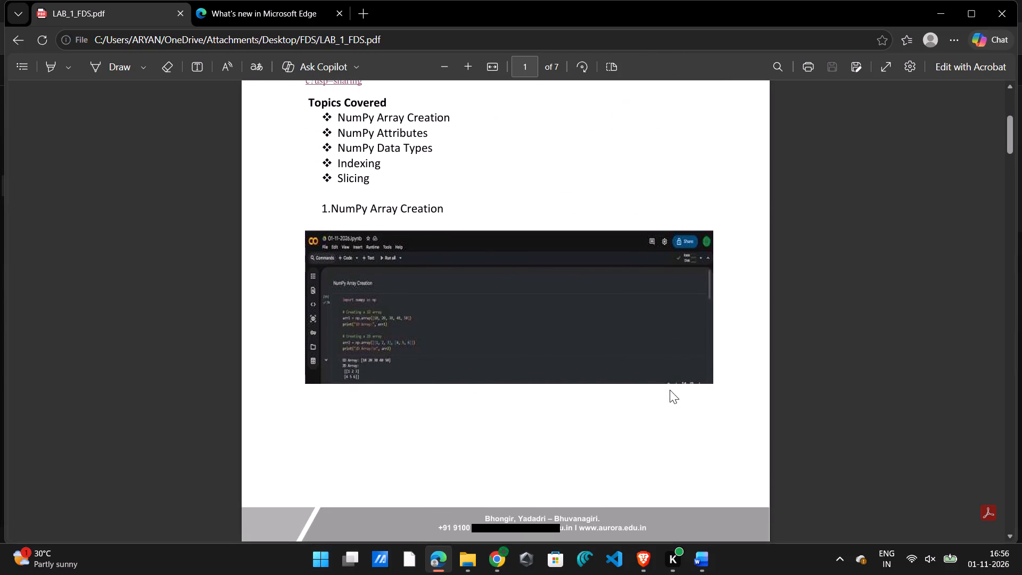
{"action": "scroll", "coordinate": [670, 390], "scroll_direction": "down", "scroll_amount": 4}
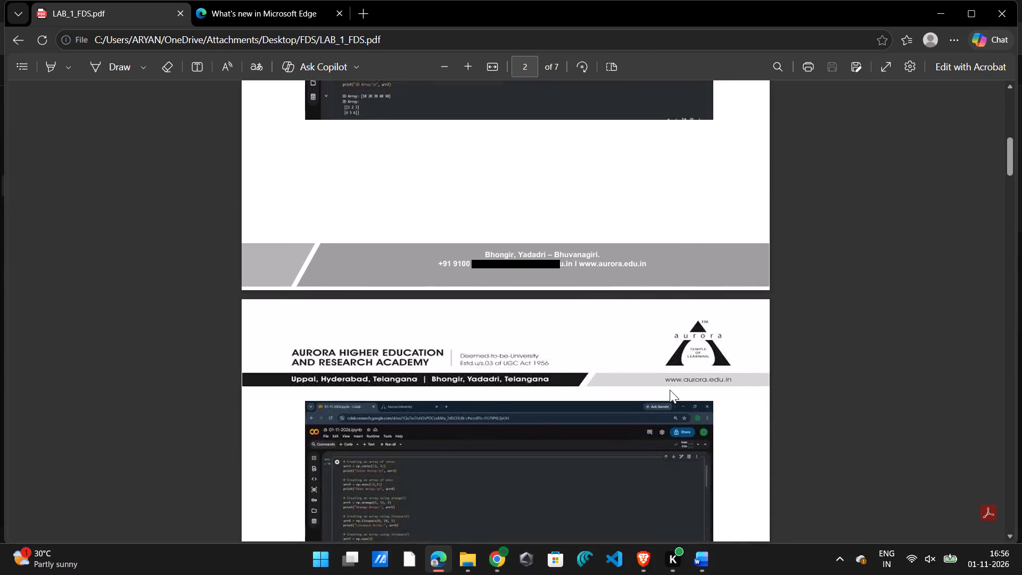
{"action": "scroll", "coordinate": [670, 390], "scroll_direction": "down", "scroll_amount": 1}
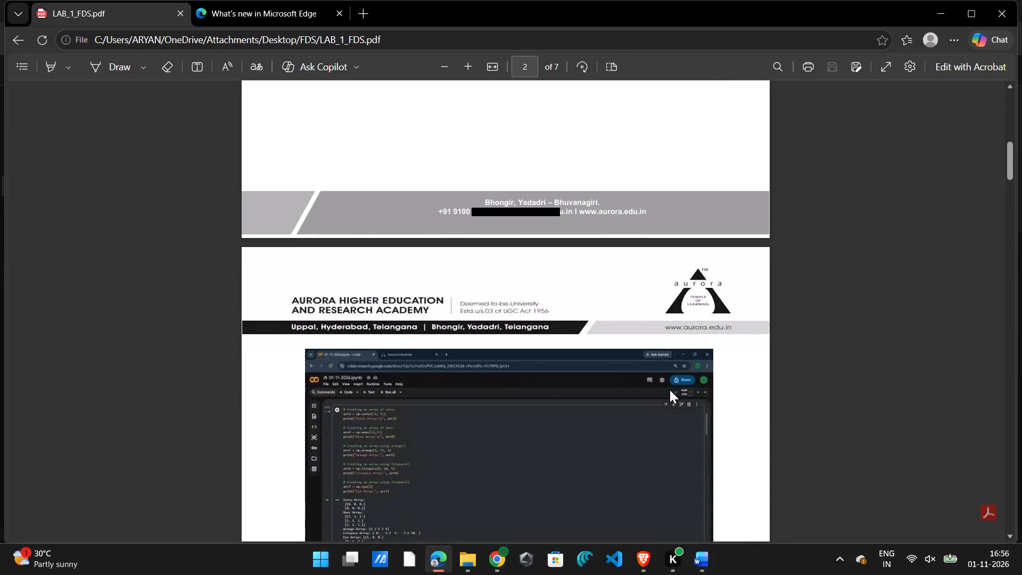
{"action": "scroll", "coordinate": [752, 375], "scroll_direction": "down", "scroll_amount": 1}
{"action": "scroll", "coordinate": [602, 380], "scroll_direction": "down", "scroll_amount": 1}
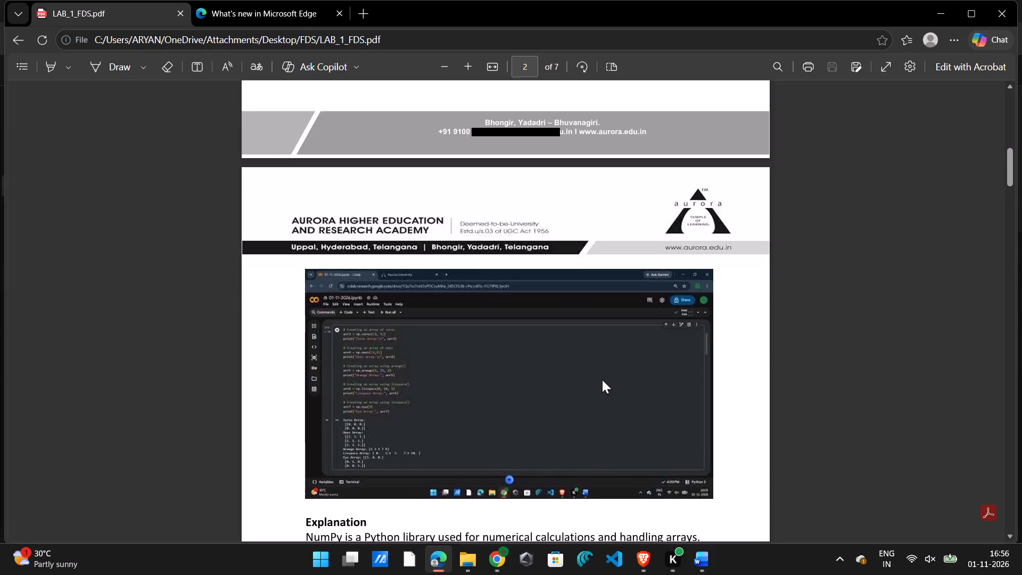
{"action": "scroll", "coordinate": [602, 380], "scroll_direction": "down", "scroll_amount": 1}
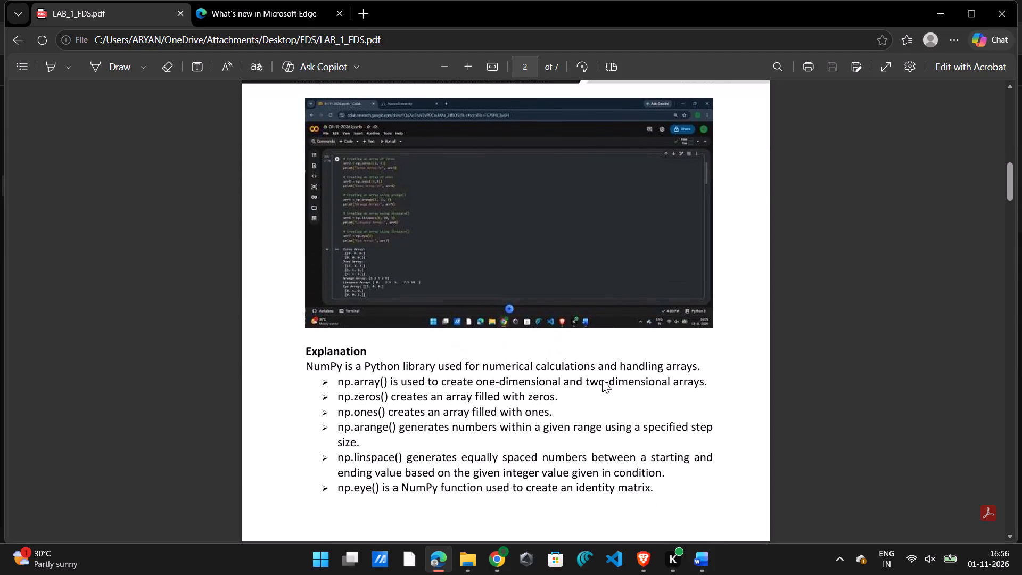
{"action": "scroll", "coordinate": [602, 380], "scroll_direction": "up", "scroll_amount": 5}
{"action": "scroll", "coordinate": [602, 380], "scroll_direction": "down", "scroll_amount": 2}
{"action": "scroll", "coordinate": [602, 380], "scroll_direction": "up", "scroll_amount": 1}
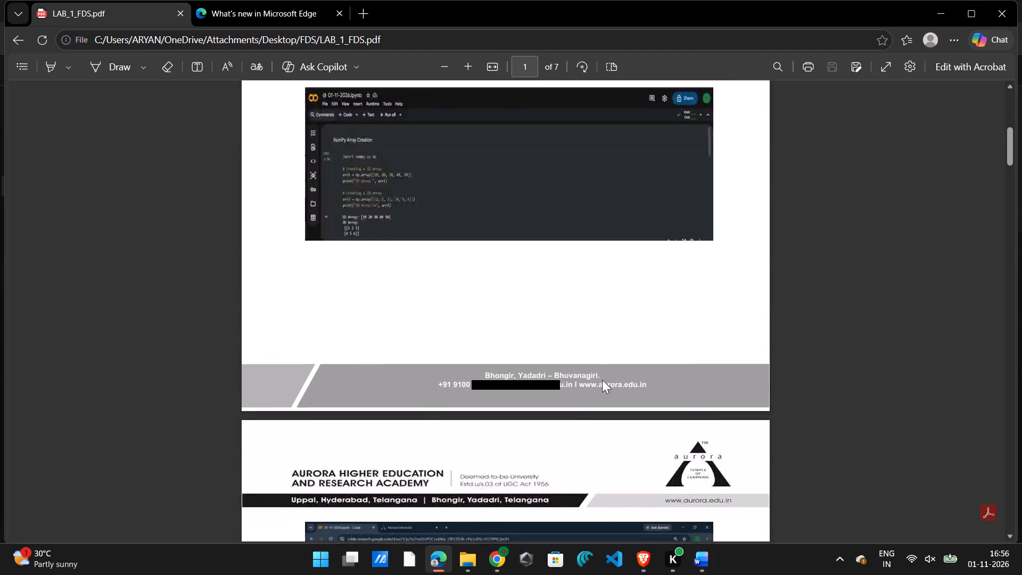
{"action": "scroll", "coordinate": [602, 380], "scroll_direction": "up", "scroll_amount": 1}
{"action": "scroll", "coordinate": [602, 380], "scroll_direction": "down", "scroll_amount": 8}
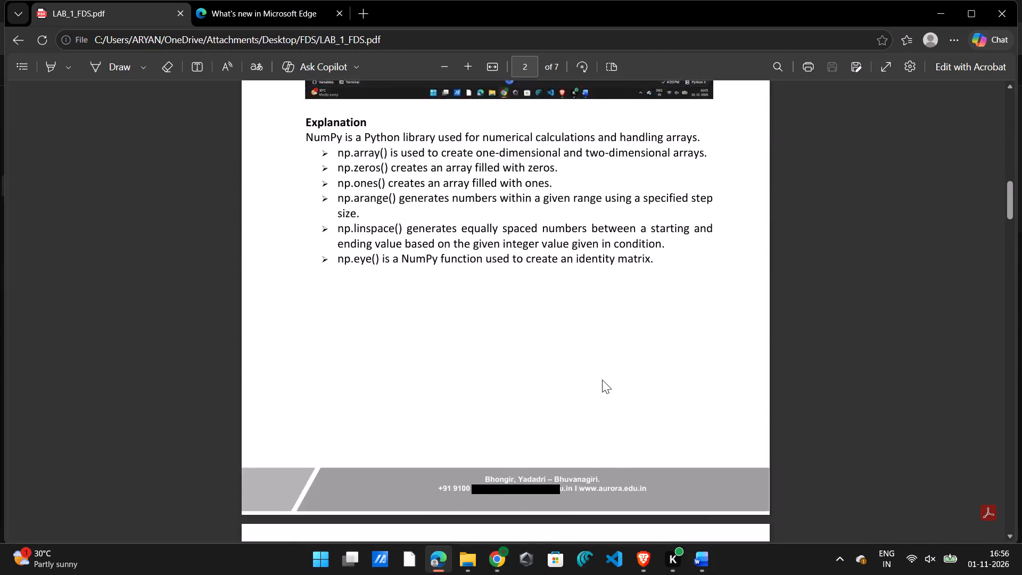
Review the NumPy Attributes and NumPy Data Types sections of the PDF, including their code screenshots and explanations.
{"action": "scroll", "coordinate": [602, 380], "scroll_direction": "down", "scroll_amount": 6}
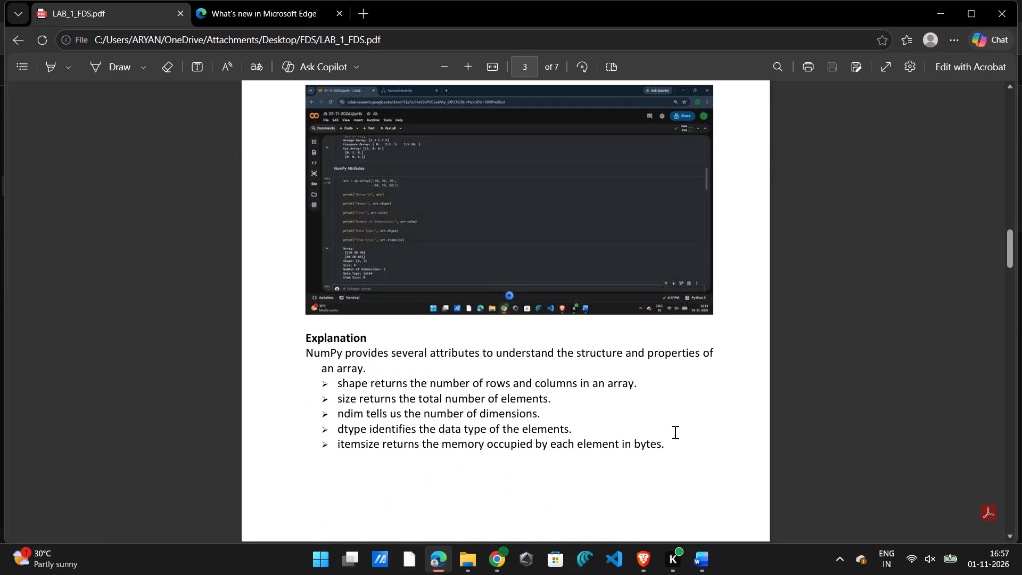
{"action": "scroll", "coordinate": [708, 439], "scroll_direction": "down", "scroll_amount": 1}
{"action": "scroll", "coordinate": [600, 441], "scroll_direction": "down", "scroll_amount": 2}
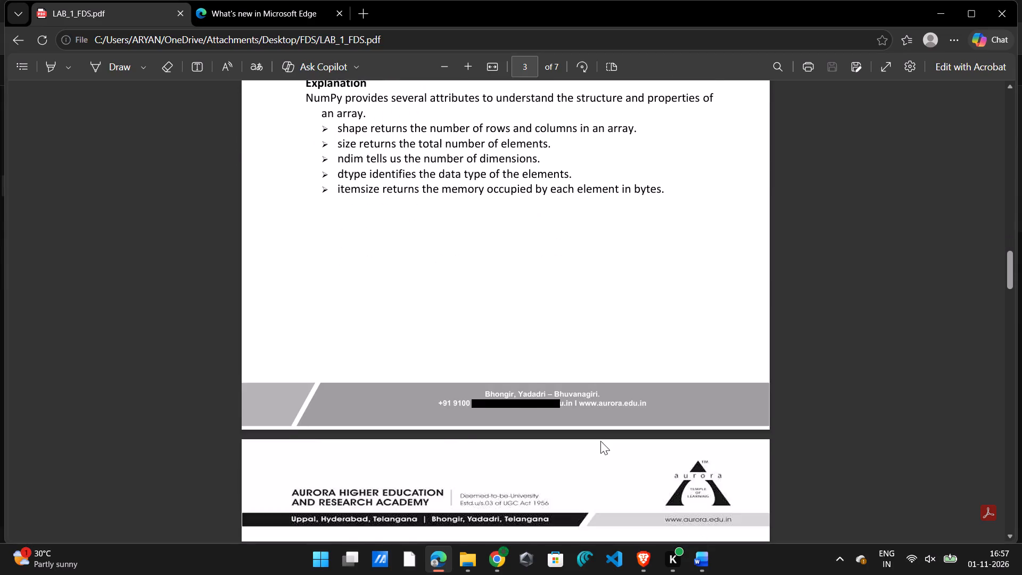
{"action": "scroll", "coordinate": [600, 441], "scroll_direction": "down", "scroll_amount": 1}
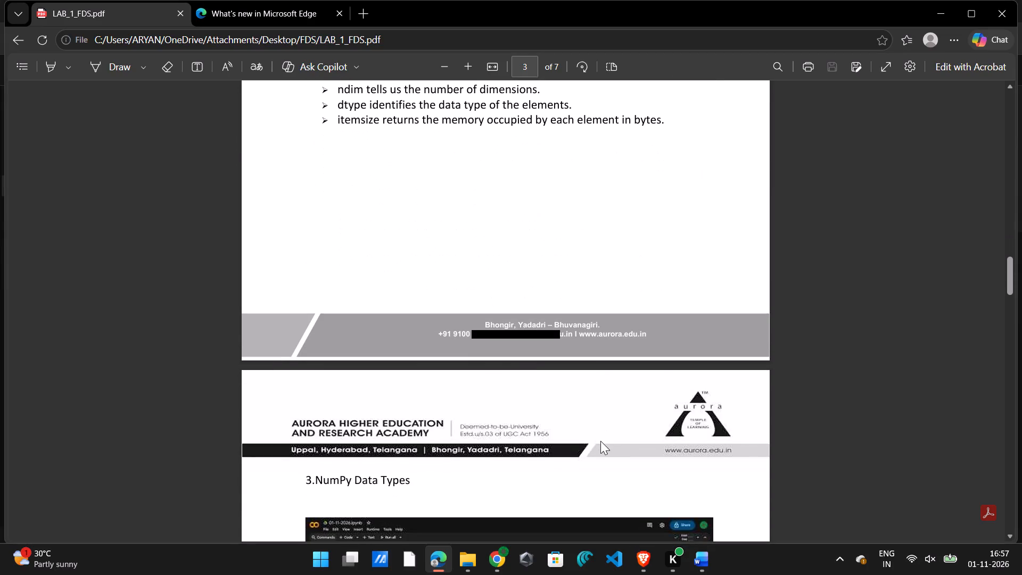
{"action": "scroll", "coordinate": [600, 441], "scroll_direction": "down", "scroll_amount": 3}
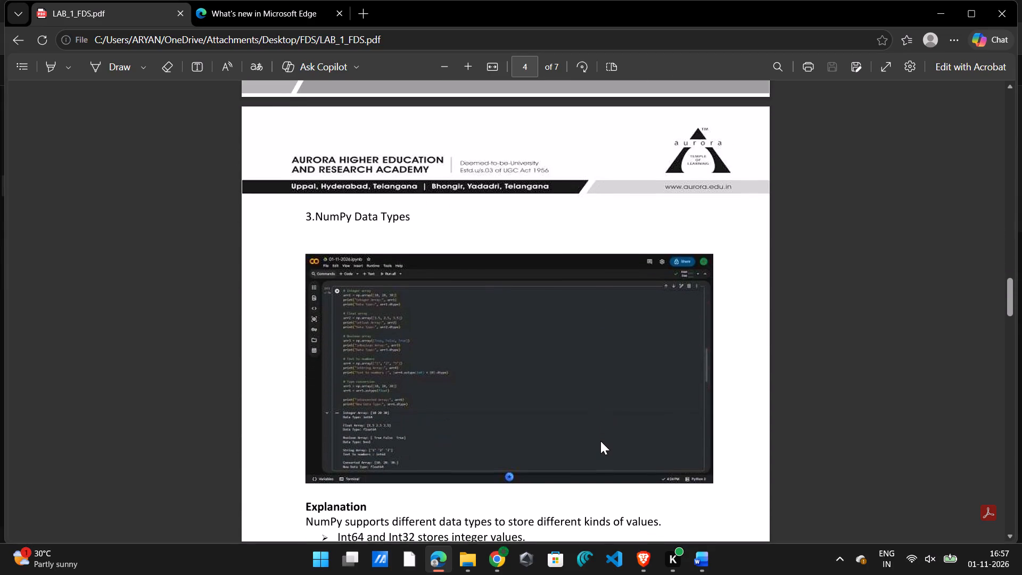
{"action": "scroll", "coordinate": [600, 441], "scroll_direction": "down", "scroll_amount": 4}
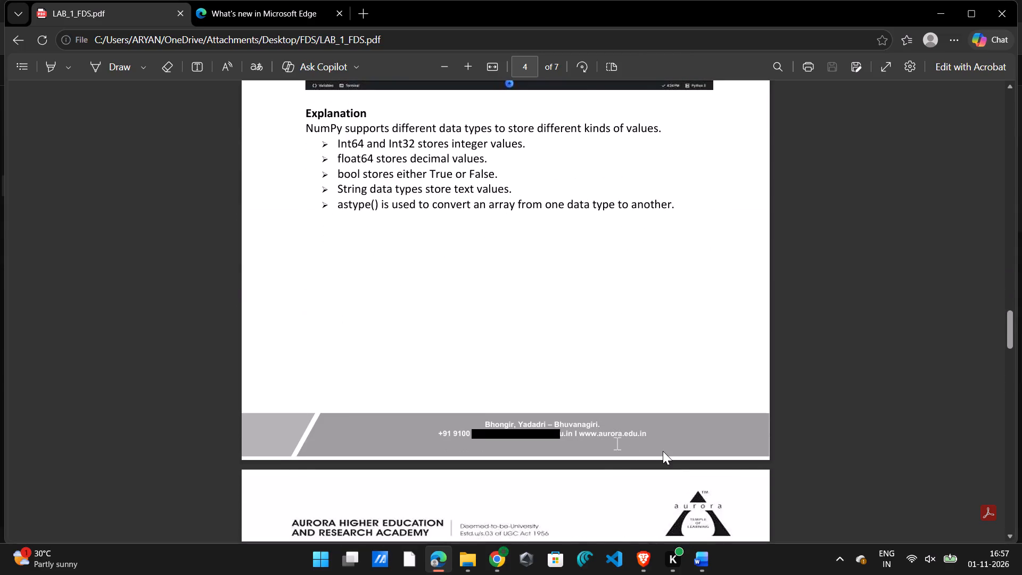
{"action": "scroll", "coordinate": [663, 451], "scroll_direction": "up", "scroll_amount": 2}
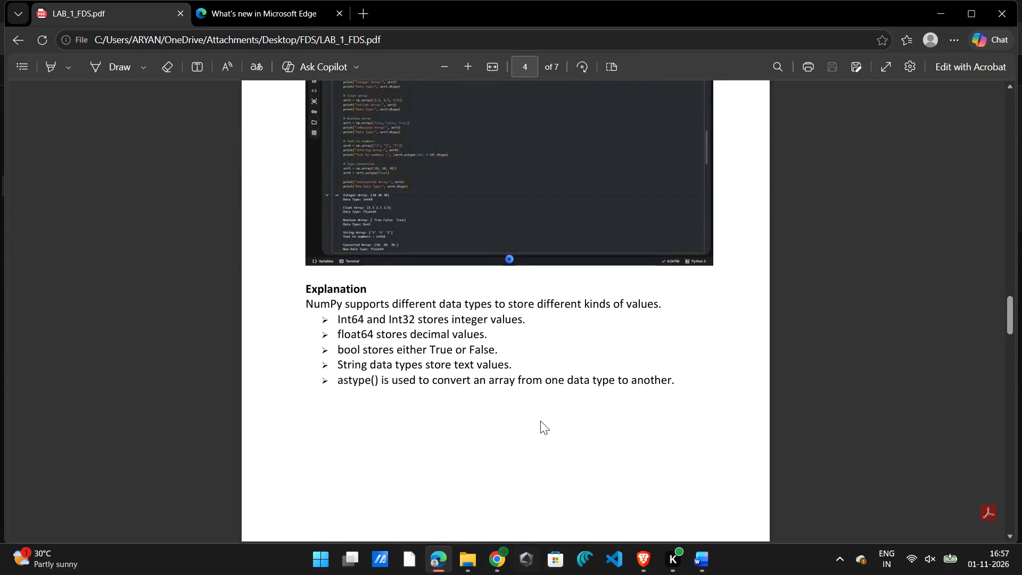
{"action": "scroll", "coordinate": [538, 454], "scroll_direction": "down", "scroll_amount": 2}
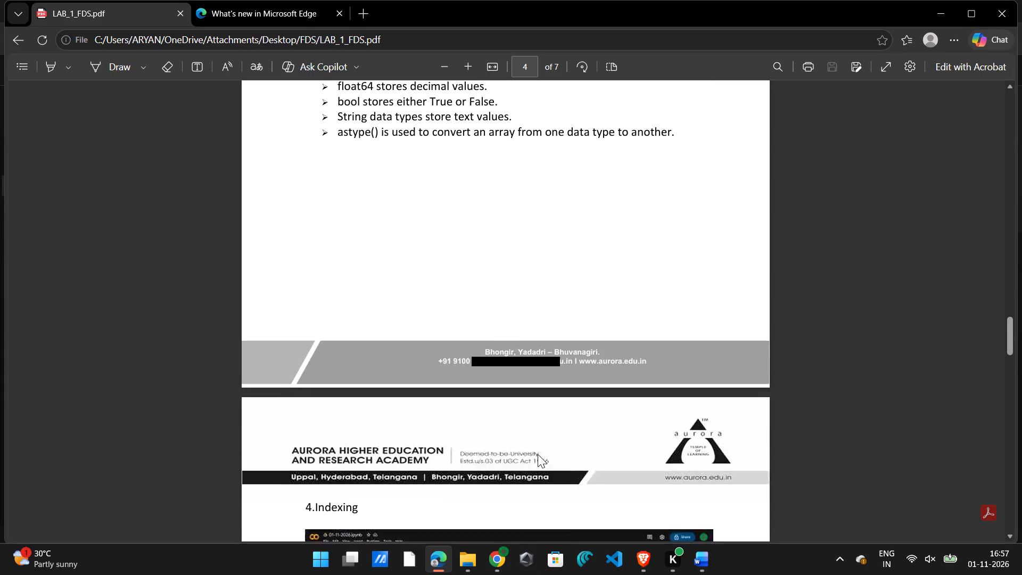
Review the Indexing and Slicing sections through the last page of the PDF, and return to the first page.
{"action": "scroll", "coordinate": [538, 454], "scroll_direction": "down", "scroll_amount": 3}
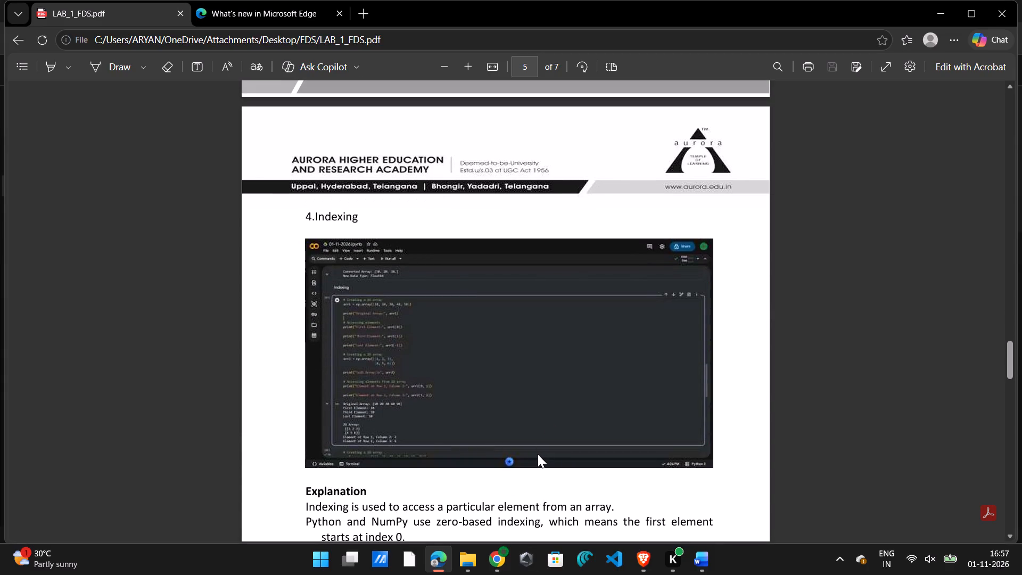
{"action": "scroll", "coordinate": [538, 454], "scroll_direction": "down", "scroll_amount": 2}
{"action": "scroll", "coordinate": [636, 433], "scroll_direction": "down", "scroll_amount": 3}
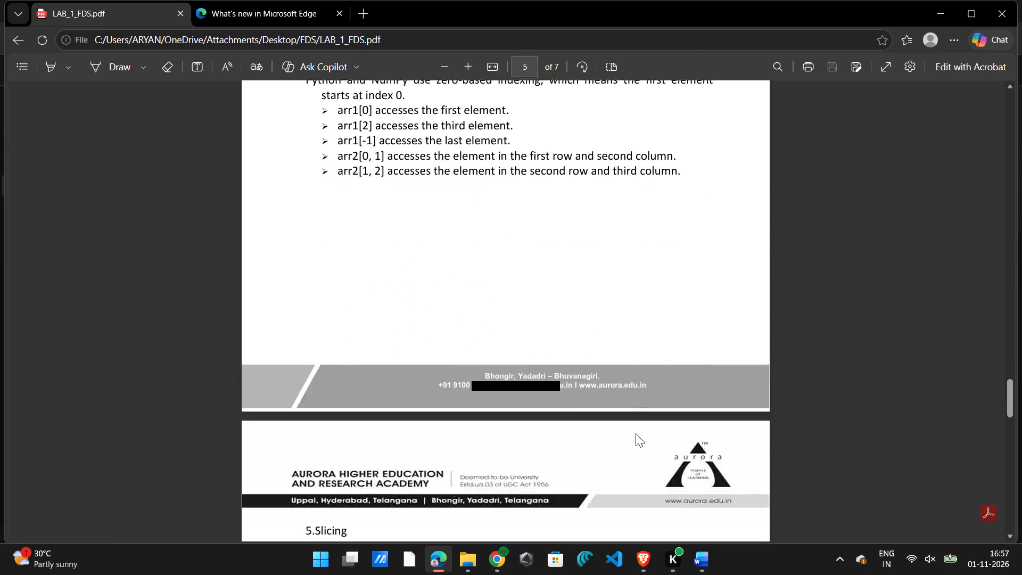
{"action": "scroll", "coordinate": [636, 433], "scroll_direction": "down", "scroll_amount": 4}
{"action": "scroll", "coordinate": [636, 433], "scroll_direction": "up", "scroll_amount": 3}
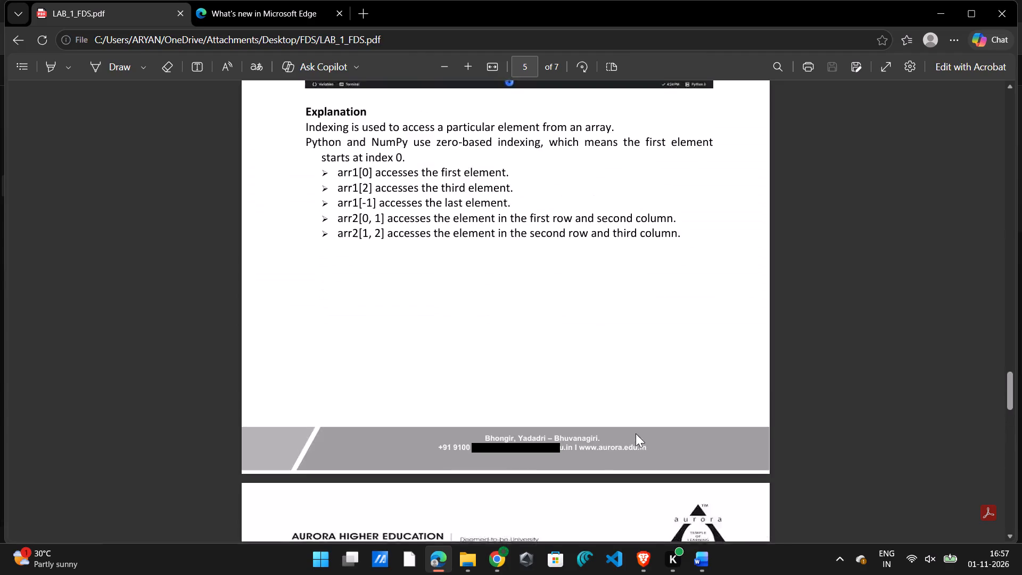
{"action": "scroll", "coordinate": [636, 433], "scroll_direction": "up", "scroll_amount": 1}
{"action": "scroll", "coordinate": [636, 433], "scroll_direction": "down", "scroll_amount": 6}
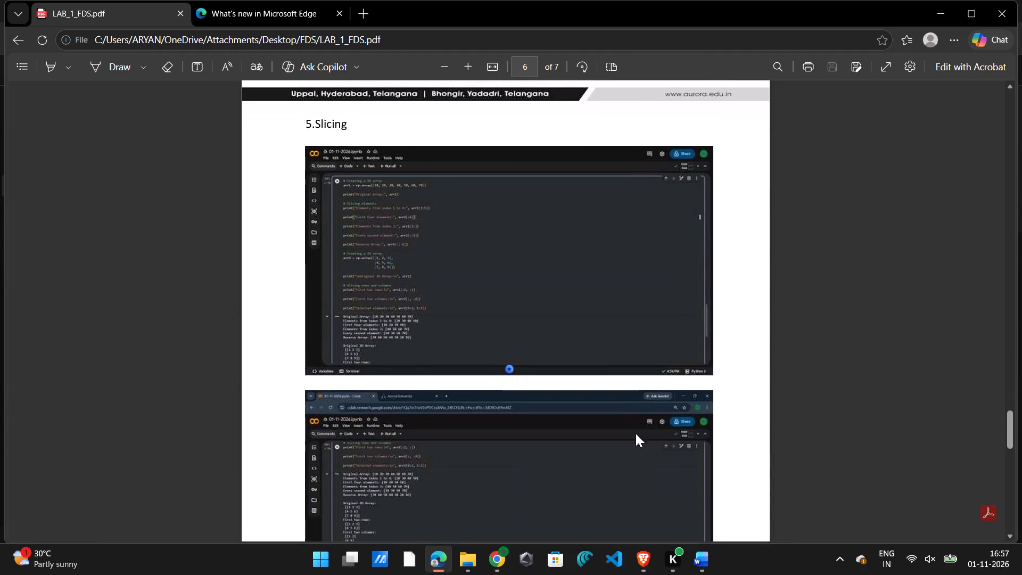
{"action": "scroll", "coordinate": [636, 433], "scroll_direction": "down", "scroll_amount": 3}
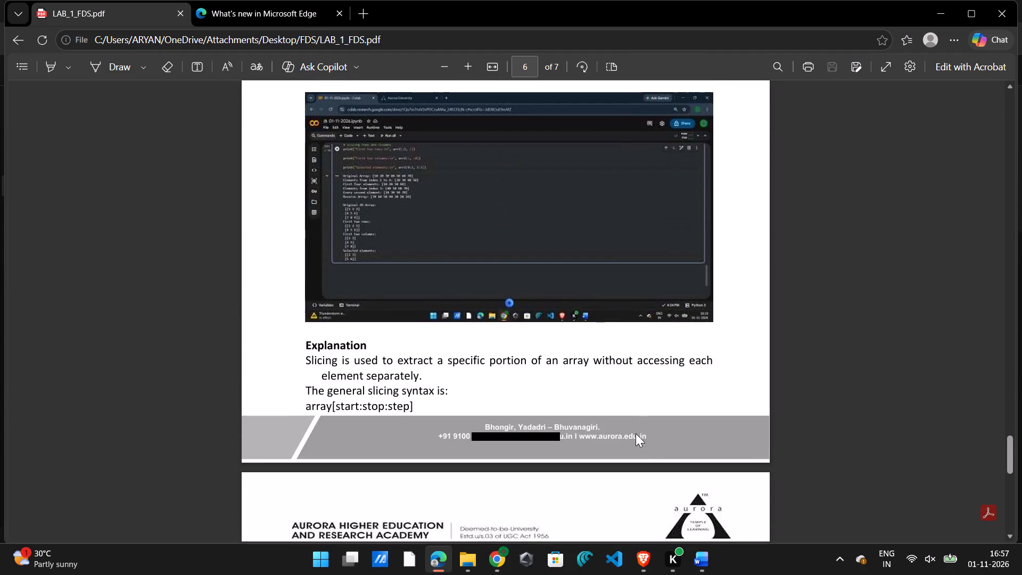
{"action": "scroll", "coordinate": [636, 433], "scroll_direction": "down", "scroll_amount": 1}
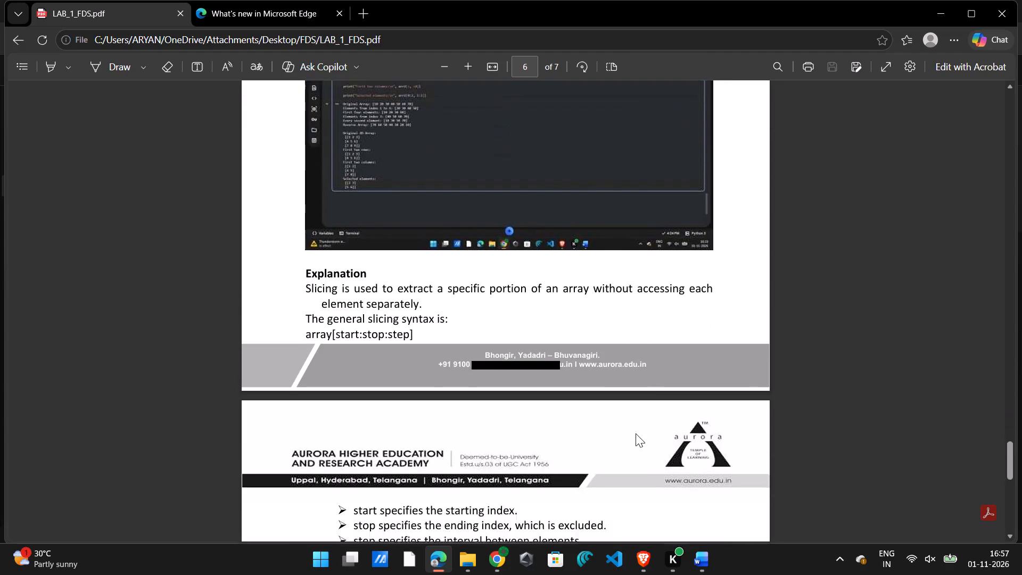
{"action": "scroll", "coordinate": [636, 433], "scroll_direction": "down", "scroll_amount": 7}
{"action": "scroll", "coordinate": [636, 433], "scroll_direction": "up", "scroll_amount": 10}
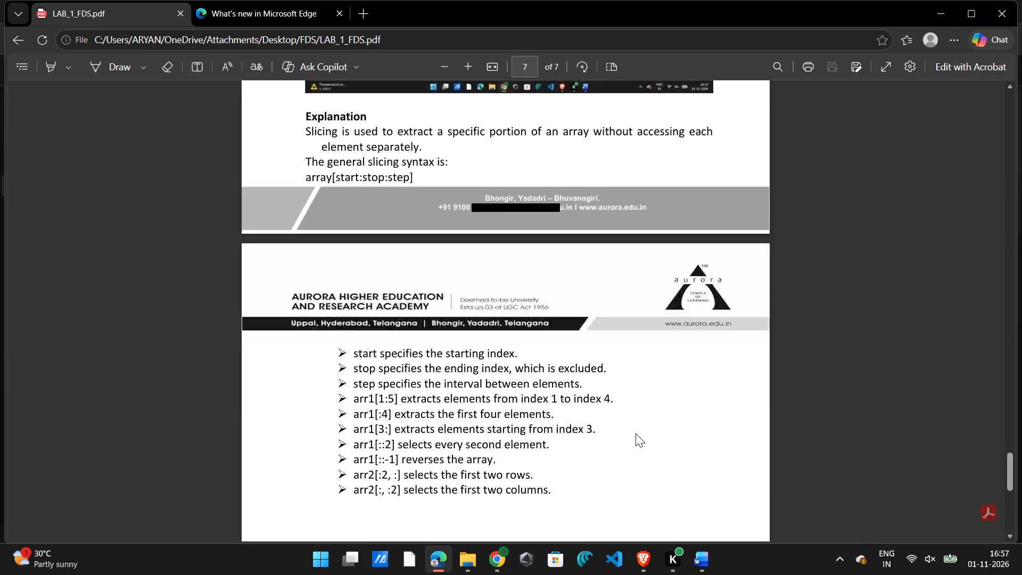
{"action": "scroll", "coordinate": [636, 433], "scroll_direction": "up", "scroll_amount": 20}
{"action": "scroll", "coordinate": [636, 433], "scroll_direction": "up", "scroll_amount": 5}
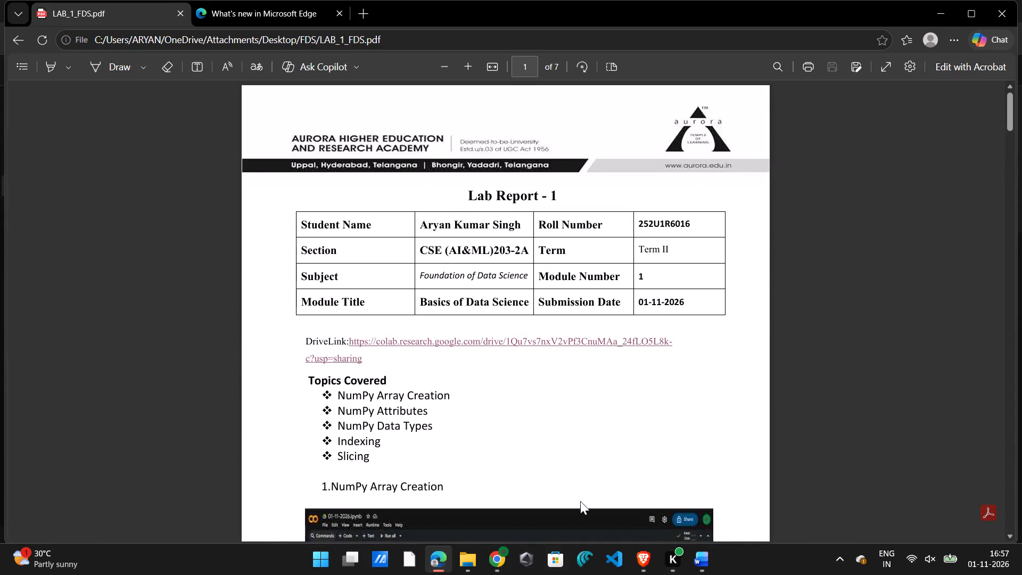
Switch to Chrome with the 01-11-2026.ipynb Colab notebook.
{"action": "left_click", "coordinate": [507, 571]}
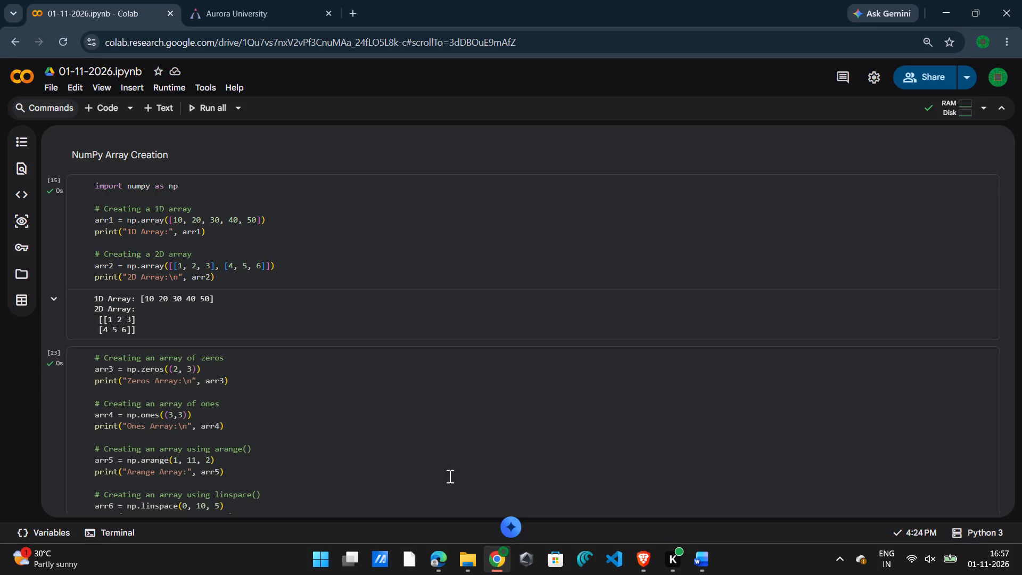
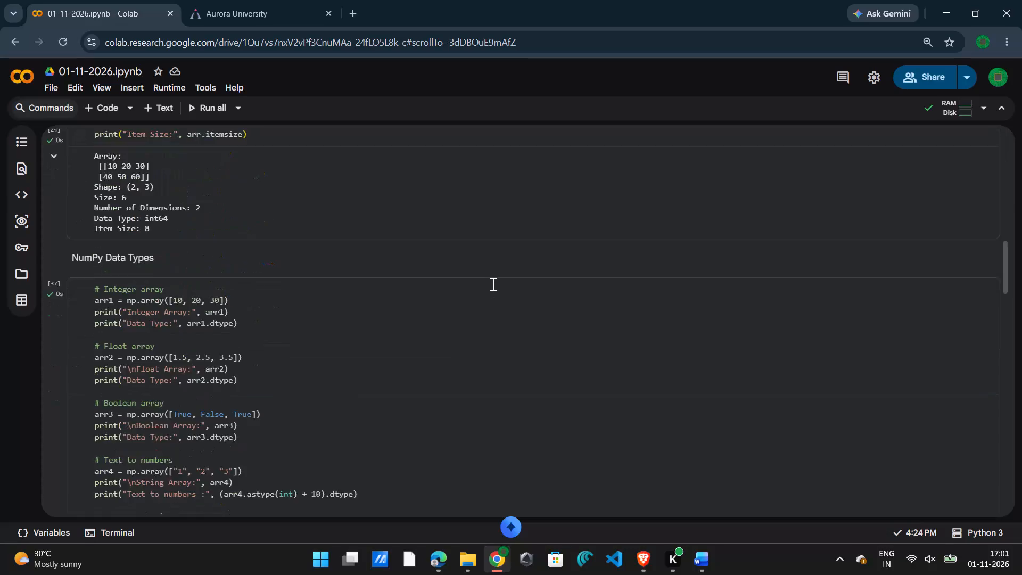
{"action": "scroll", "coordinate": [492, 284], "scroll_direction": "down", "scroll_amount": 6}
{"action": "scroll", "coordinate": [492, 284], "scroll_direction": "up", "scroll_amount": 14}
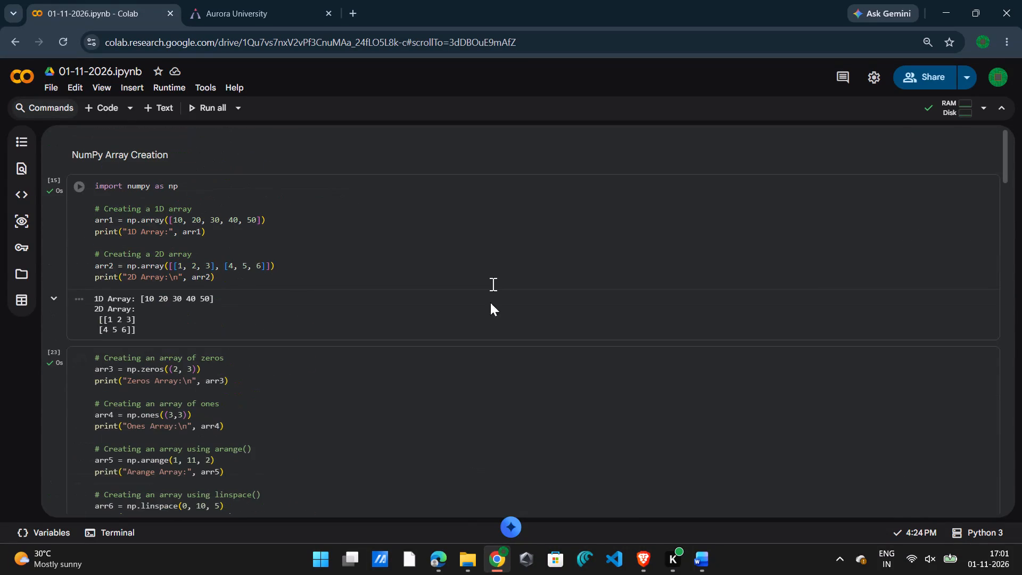
Switch to File Explorer and check the LAB_1_FDS PDF in the desktop FDS folder.
{"action": "left_click", "coordinate": [463, 566]}
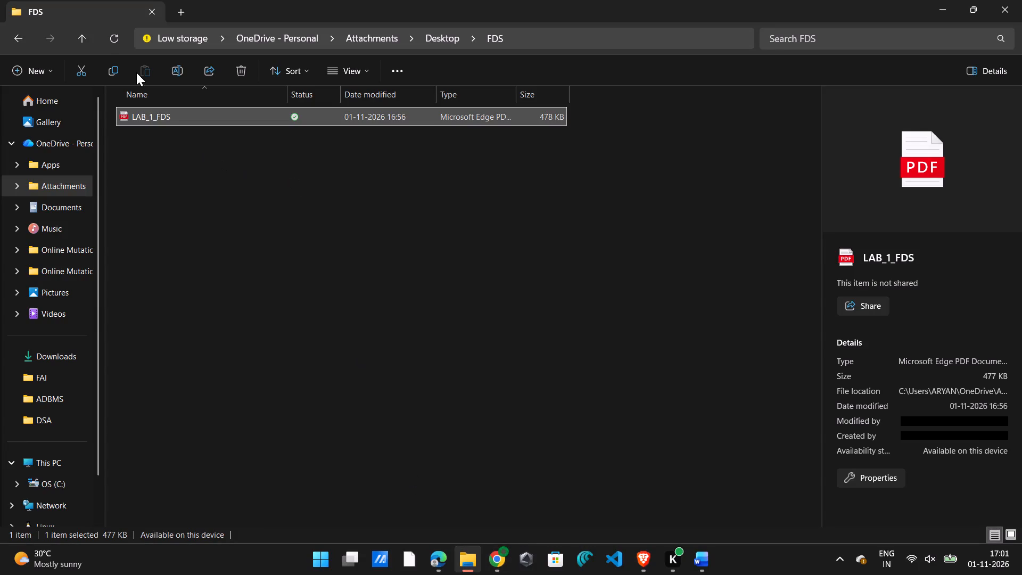
{"action": "left_click", "coordinate": [114, 46]}
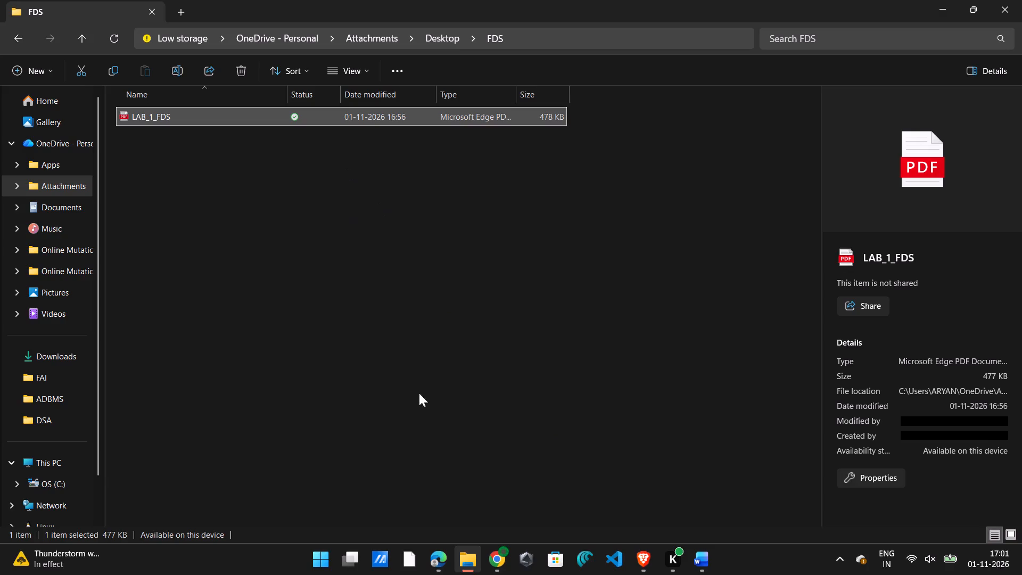
Switch back to Chrome and bring up the Aurora University Assessments page.
{"action": "left_click", "coordinate": [506, 565]}
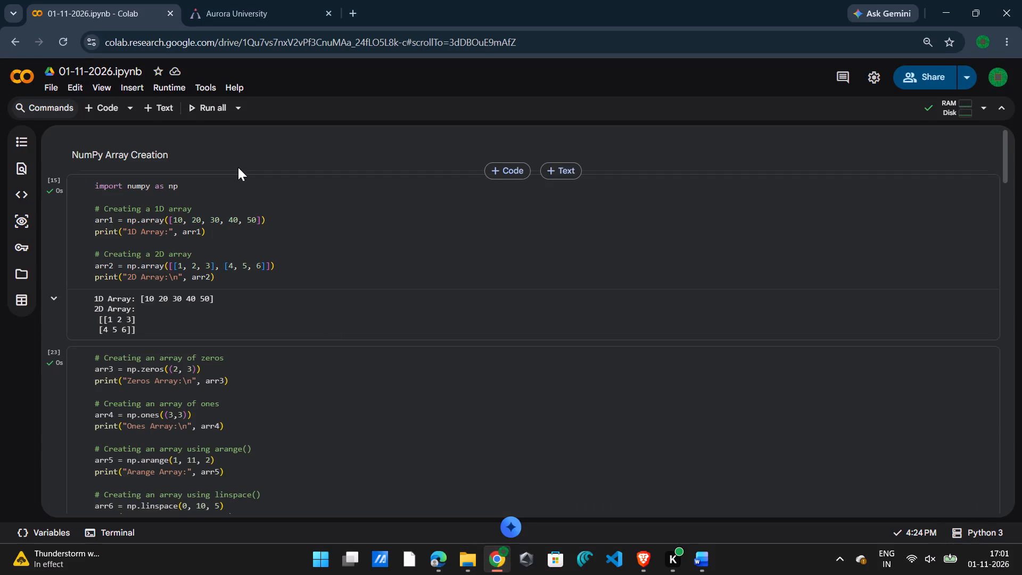
{"action": "left_click", "coordinate": [239, 0]}
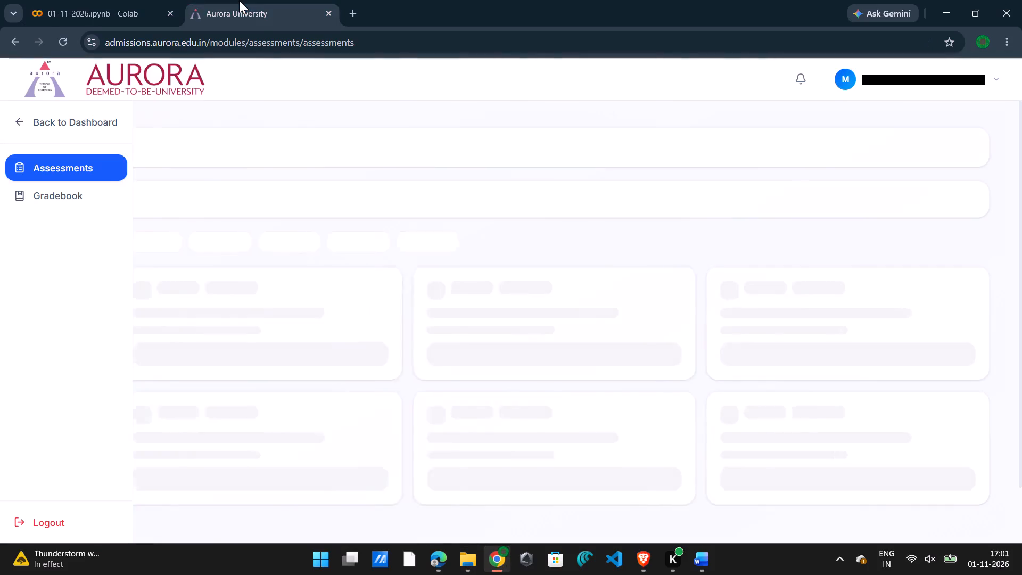
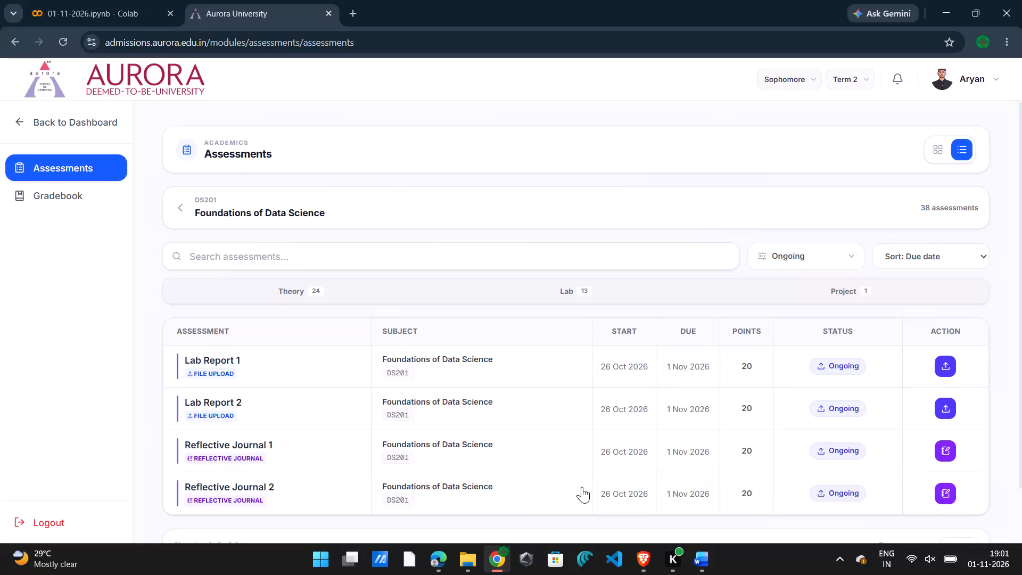
Switch to Edge and skim the whole LAB_1_FDS PDF to check its page layout and sections.
{"action": "left_click", "coordinate": [442, 565]}
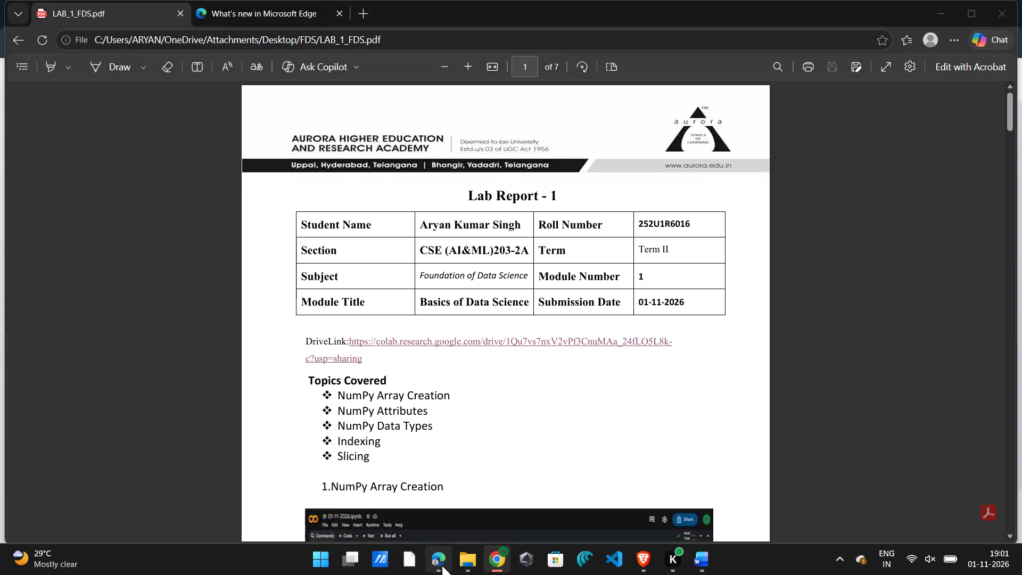
{"action": "scroll", "coordinate": [667, 311], "scroll_direction": "down", "scroll_amount": 1}
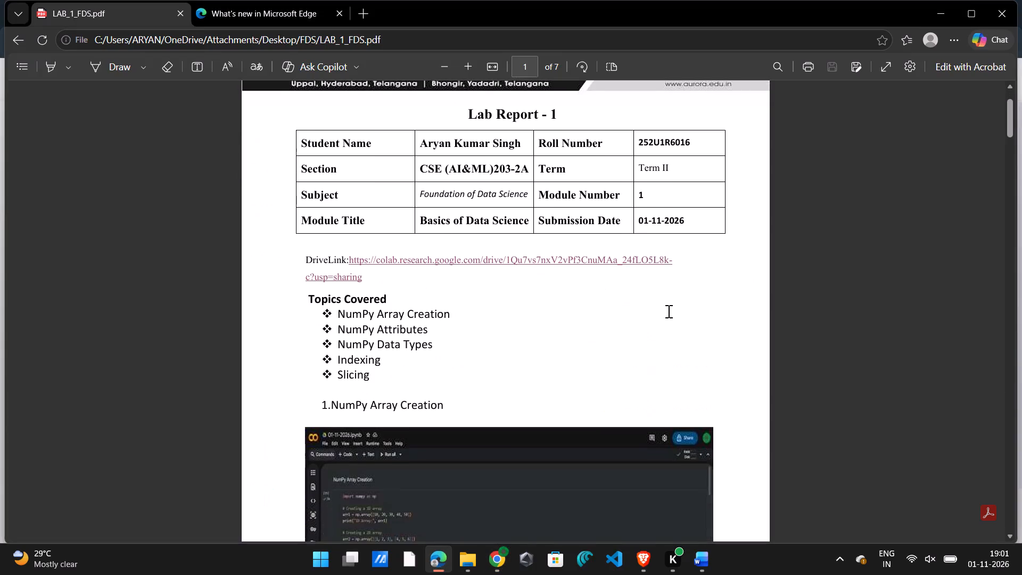
{"action": "scroll", "coordinate": [705, 331], "scroll_direction": "down", "scroll_amount": 8}
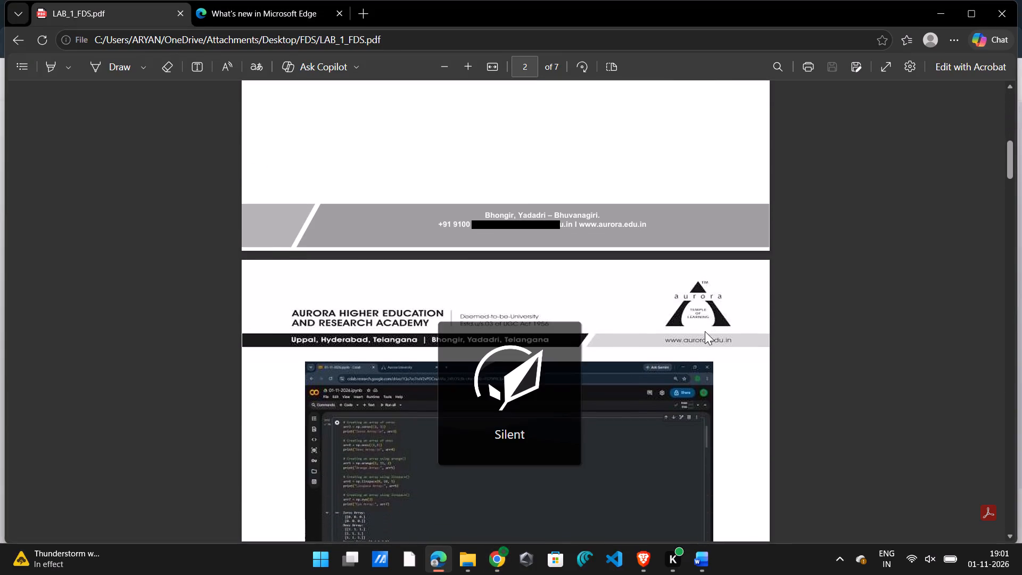
{"action": "scroll", "coordinate": [625, 269], "scroll_direction": "down", "scroll_amount": 3}
{"action": "scroll", "coordinate": [625, 269], "scroll_direction": "down", "scroll_amount": 20}
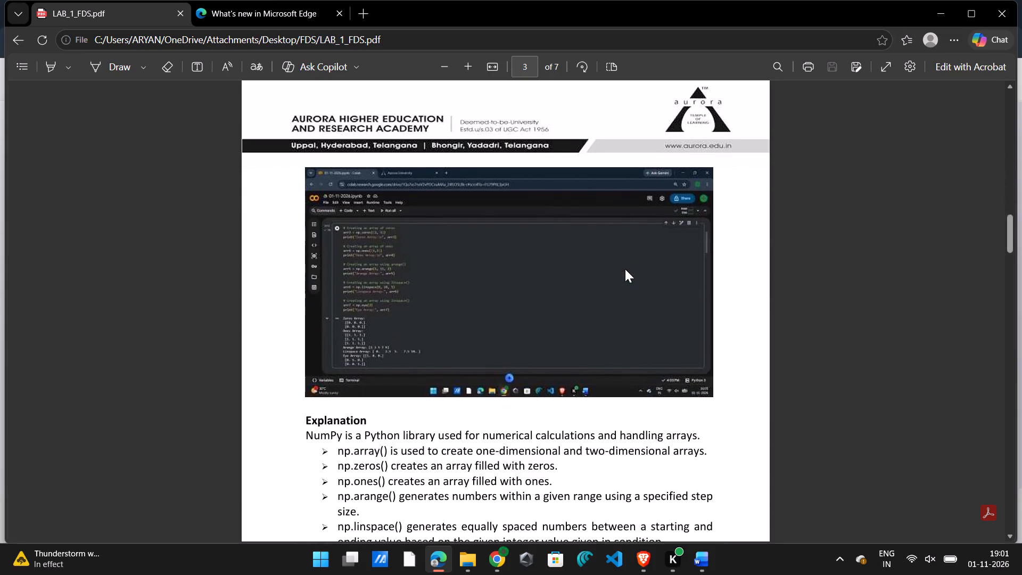
{"action": "scroll", "coordinate": [625, 269], "scroll_direction": "down", "scroll_amount": 20}
{"action": "scroll", "coordinate": [625, 269], "scroll_direction": "down", "scroll_amount": 5}
{"action": "scroll", "coordinate": [546, 458], "scroll_direction": "up", "scroll_amount": 5}
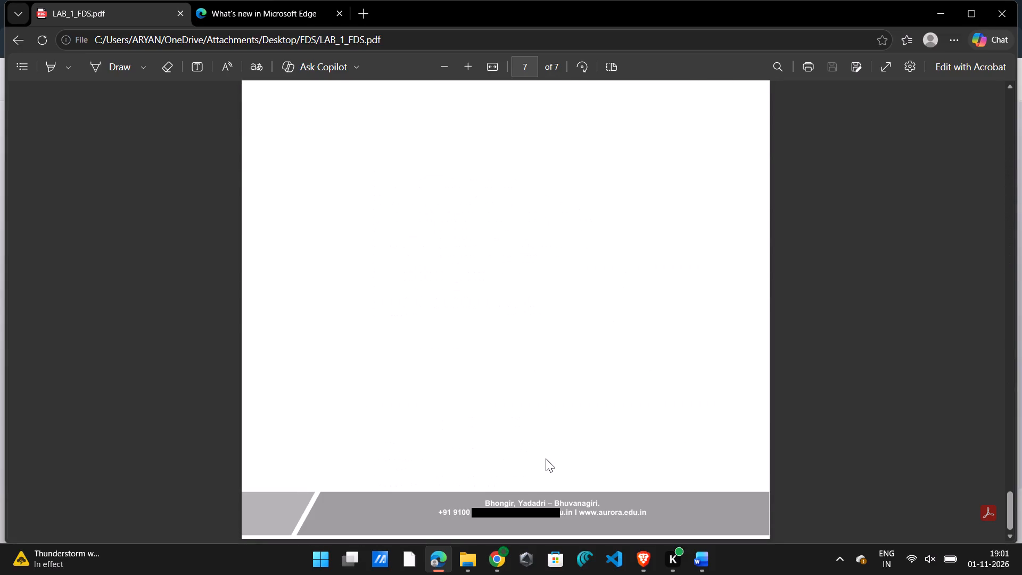
{"action": "scroll", "coordinate": [546, 458], "scroll_direction": "up", "scroll_amount": 15}
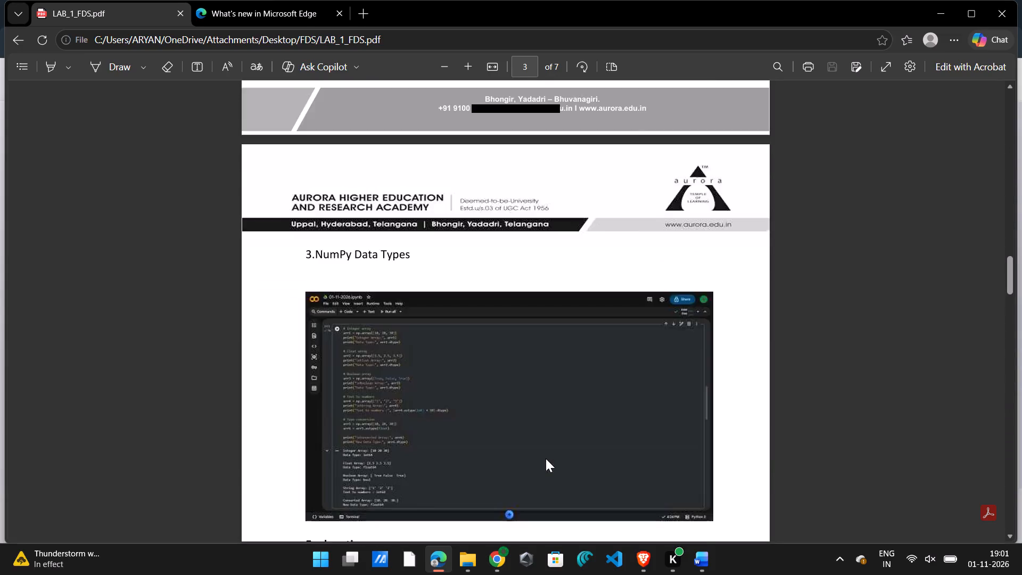
{"action": "scroll", "coordinate": [546, 458], "scroll_direction": "up", "scroll_amount": 16}
{"action": "scroll", "coordinate": [546, 458], "scroll_direction": "up", "scroll_amount": 6}
{"action": "scroll", "coordinate": [546, 458], "scroll_direction": "down", "scroll_amount": 16}
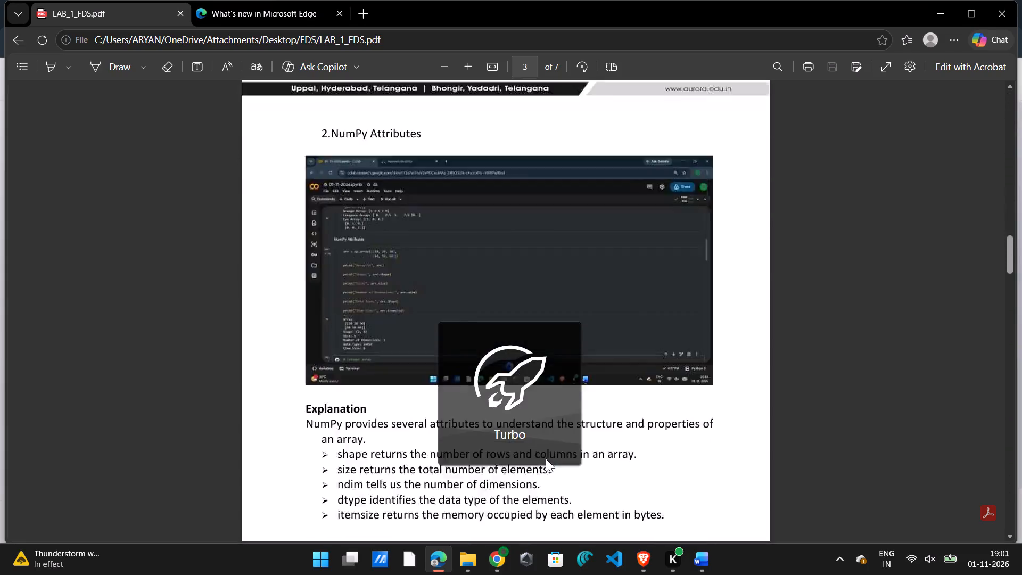
{"action": "scroll", "coordinate": [546, 458], "scroll_direction": "down", "scroll_amount": 6}
{"action": "scroll", "coordinate": [546, 458], "scroll_direction": "up", "scroll_amount": 20}
{"action": "scroll", "coordinate": [546, 458], "scroll_direction": "up", "scroll_amount": 10}
Review the LAB_1_FDS PDF section by section, from NumPy Array Creation through Slicing, and close it.
{"action": "scroll", "coordinate": [672, 424], "scroll_direction": "down", "scroll_amount": 3}
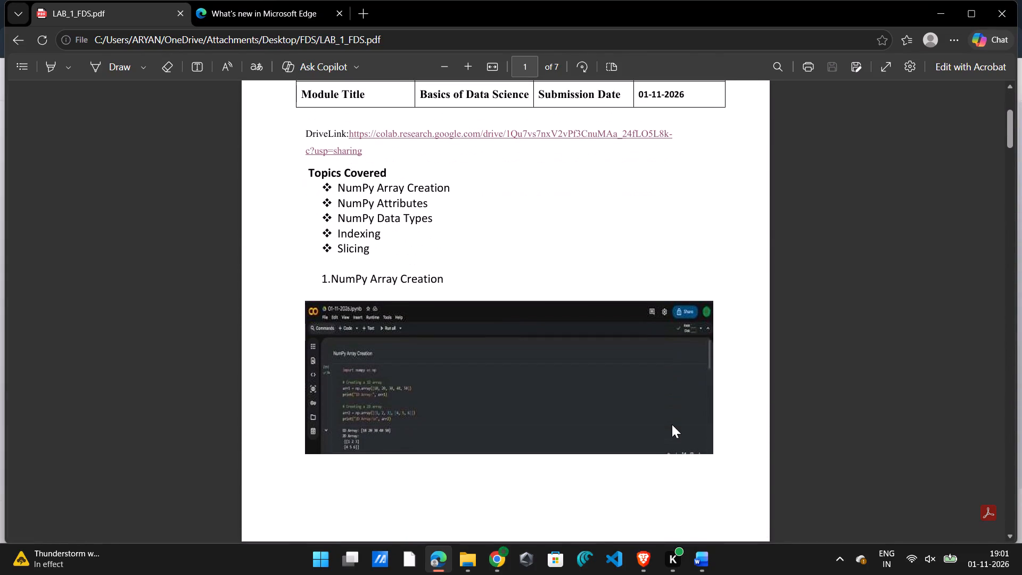
{"action": "scroll", "coordinate": [718, 424], "scroll_direction": "down", "scroll_amount": 3}
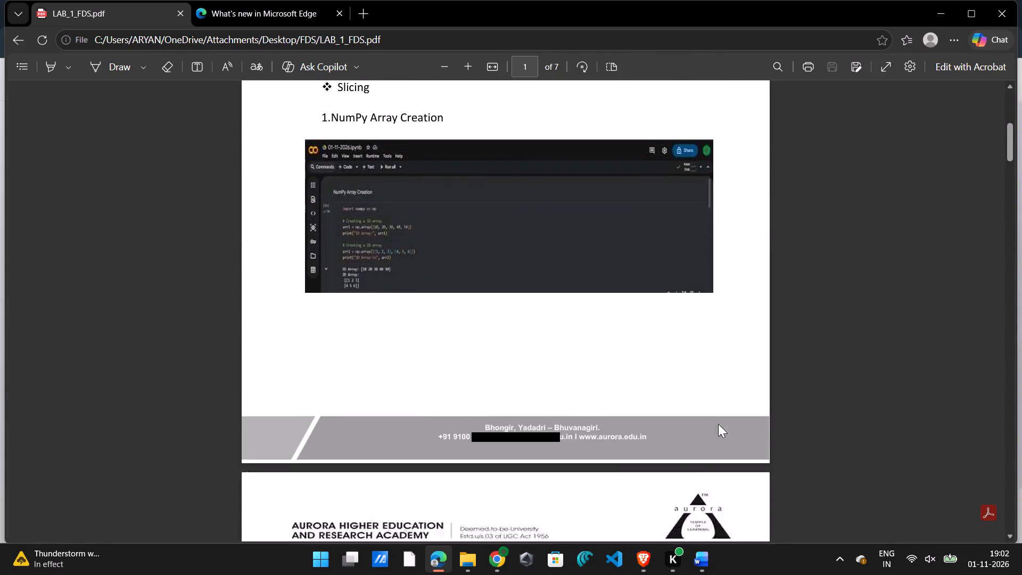
{"action": "scroll", "coordinate": [718, 424], "scroll_direction": "down", "scroll_amount": 7}
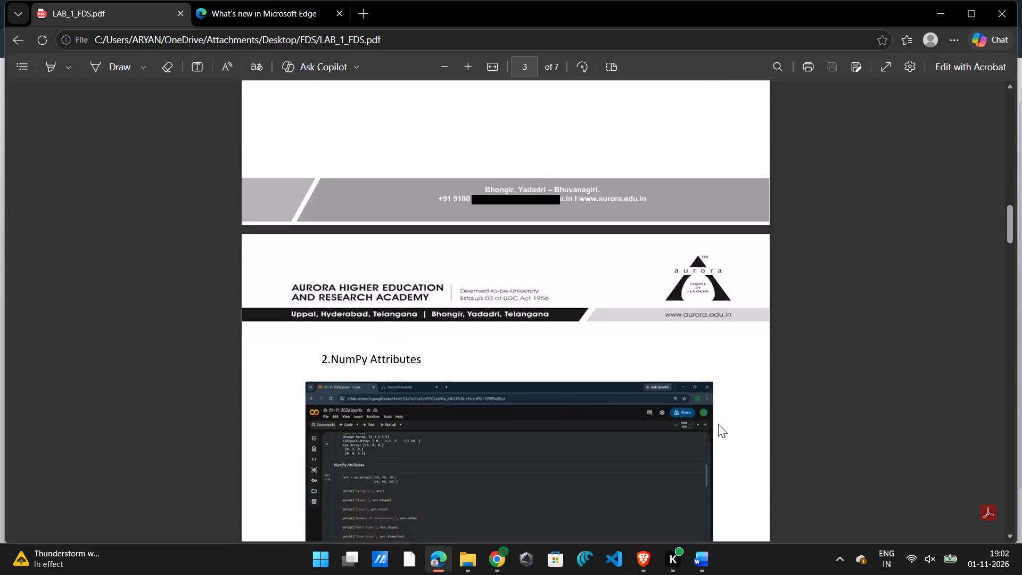
{"action": "scroll", "coordinate": [718, 424], "scroll_direction": "down", "scroll_amount": 6}
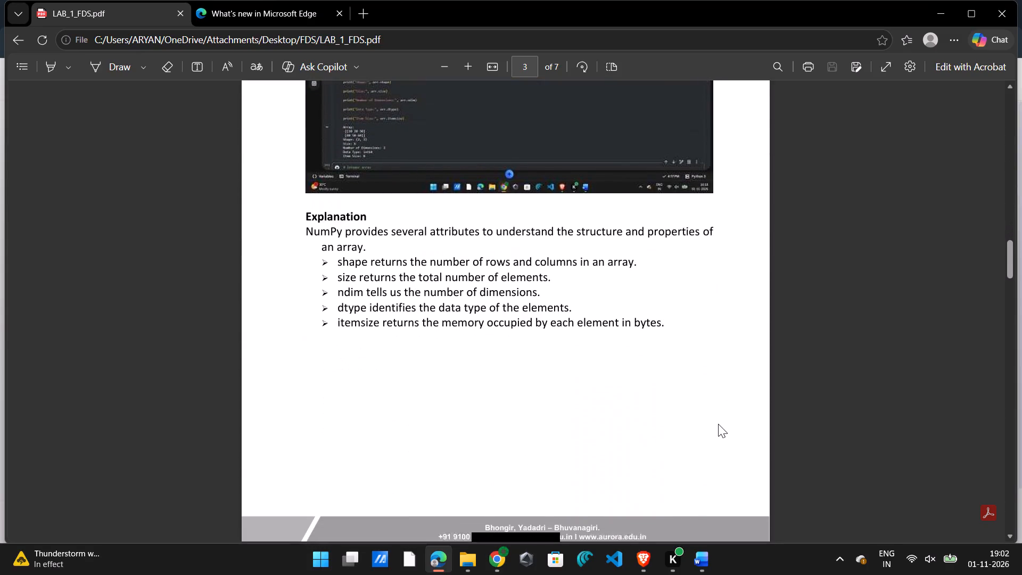
{"action": "scroll", "coordinate": [718, 424], "scroll_direction": "down", "scroll_amount": 3}
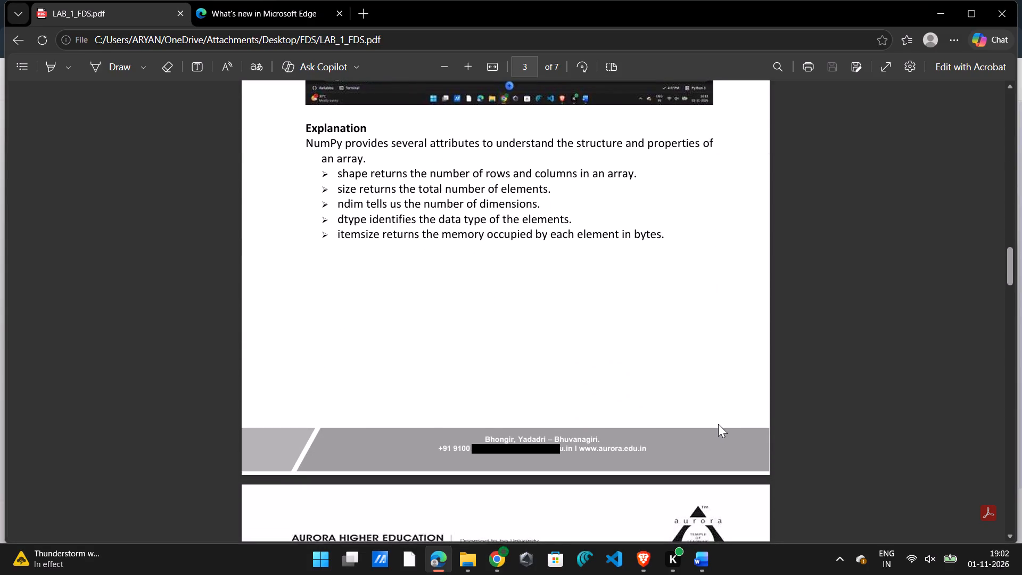
{"action": "scroll", "coordinate": [718, 424], "scroll_direction": "down", "scroll_amount": 4}
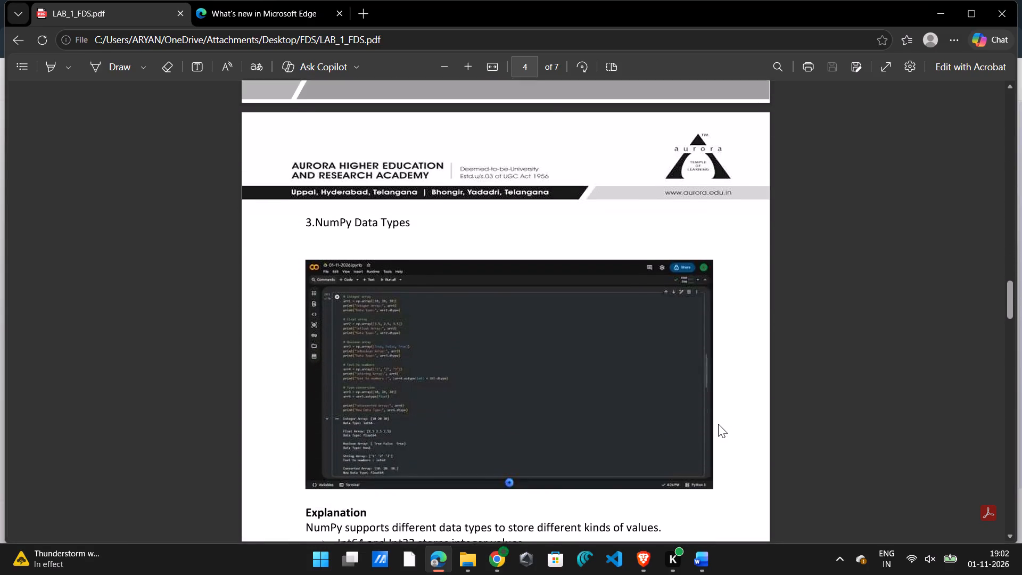
{"action": "scroll", "coordinate": [718, 424], "scroll_direction": "down", "scroll_amount": 2}
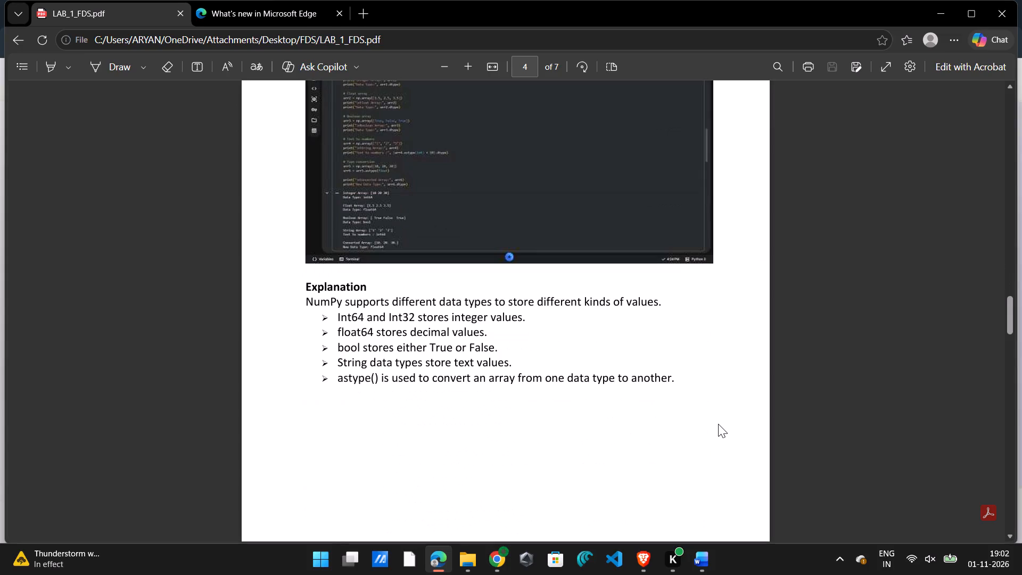
{"action": "scroll", "coordinate": [718, 424], "scroll_direction": "down", "scroll_amount": 1}
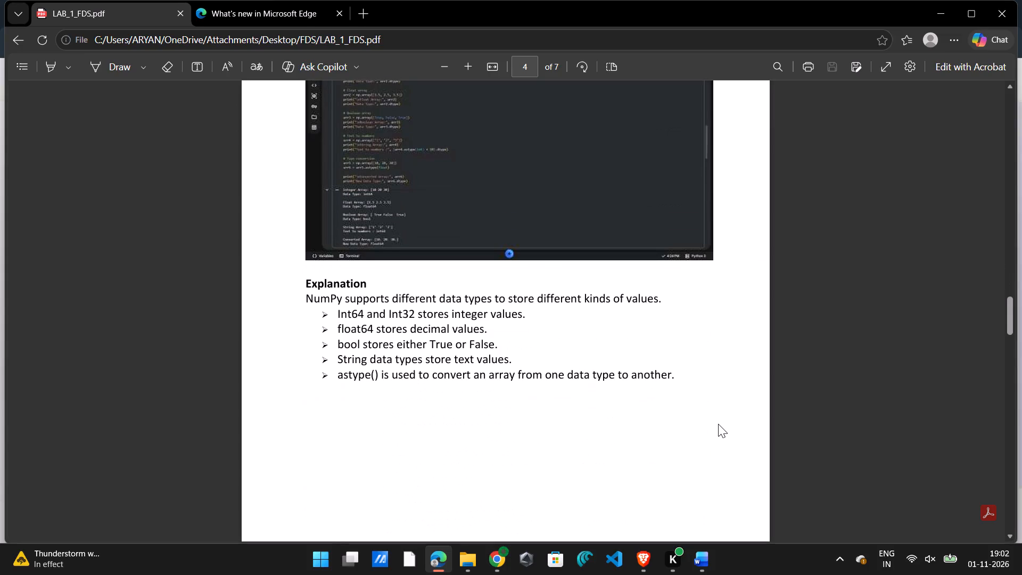
{"action": "scroll", "coordinate": [718, 424], "scroll_direction": "down", "scroll_amount": 4}
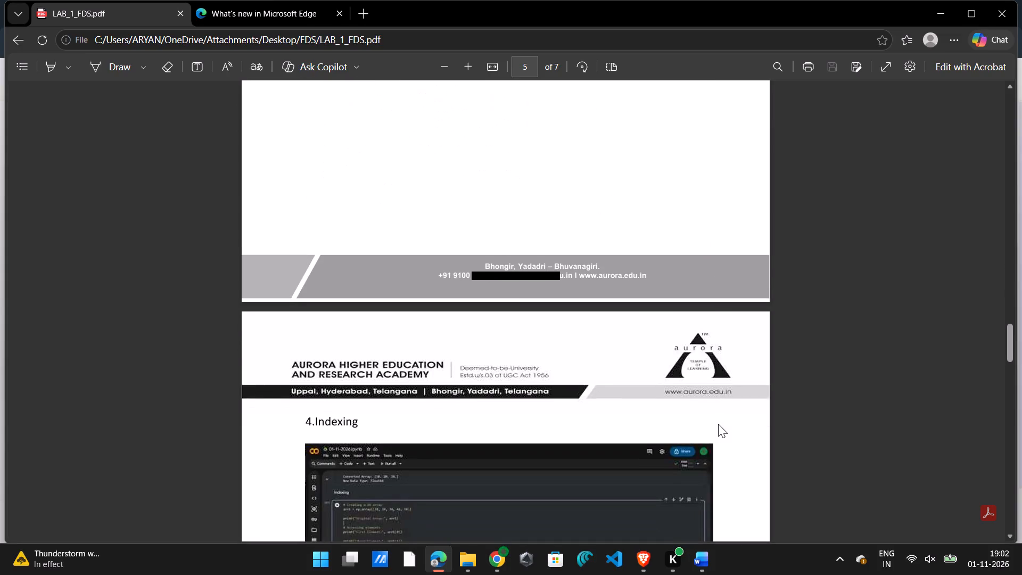
{"action": "scroll", "coordinate": [718, 424], "scroll_direction": "down", "scroll_amount": 5}
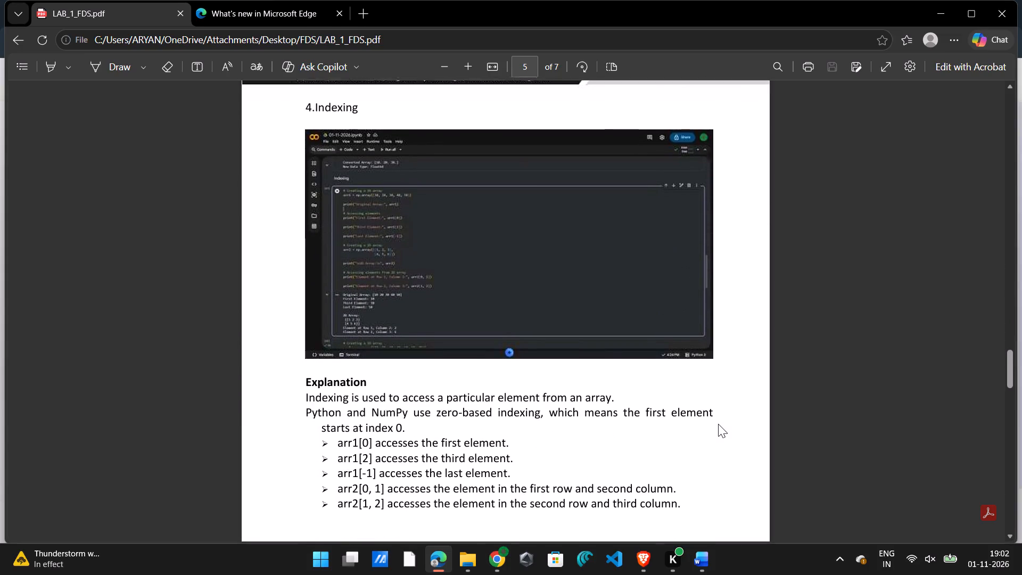
{"action": "scroll", "coordinate": [718, 424], "scroll_direction": "down", "scroll_amount": 2}
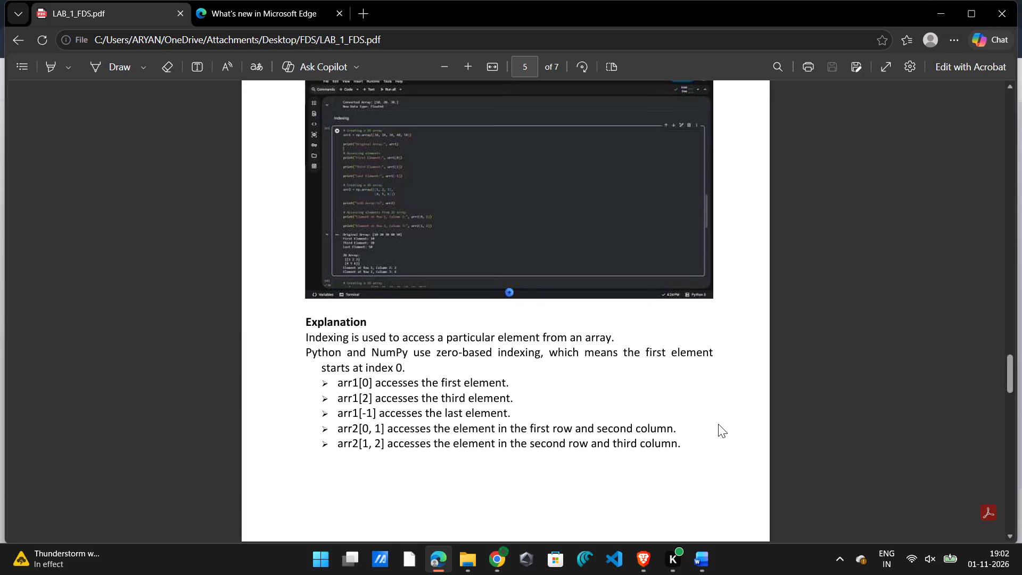
{"action": "scroll", "coordinate": [718, 424], "scroll_direction": "down", "scroll_amount": 2}
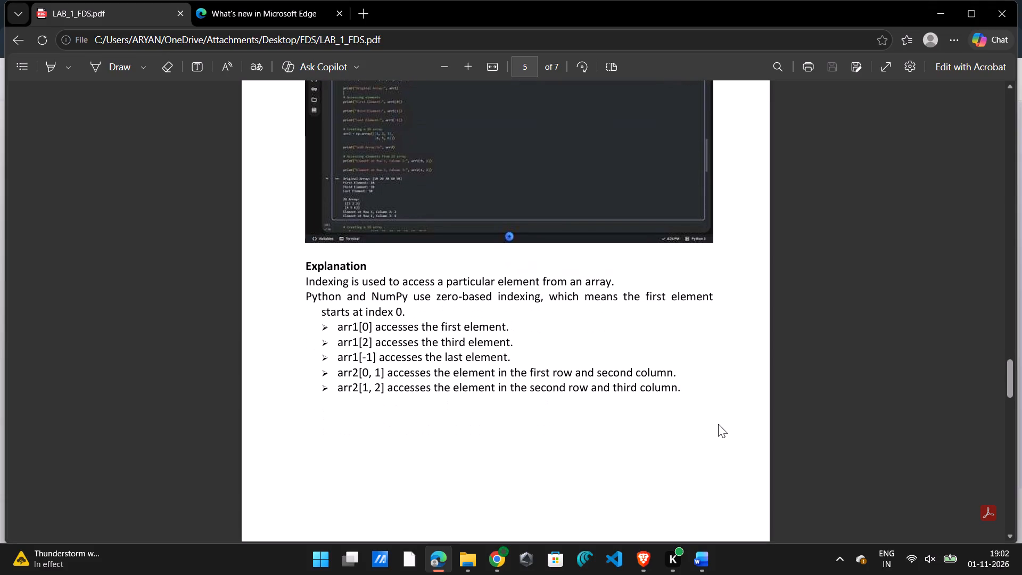
{"action": "scroll", "coordinate": [718, 424], "scroll_direction": "down", "scroll_amount": 1}
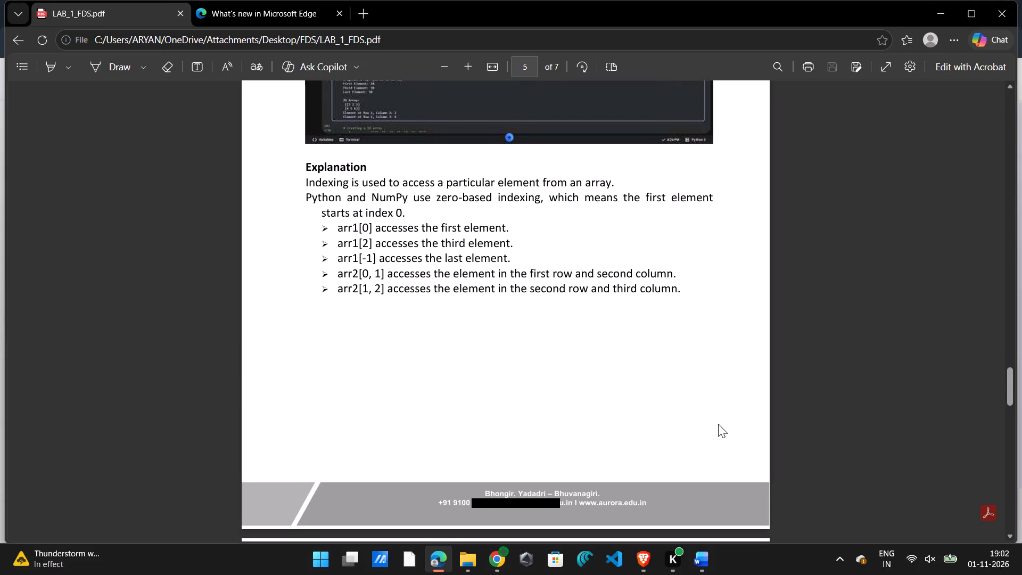
{"action": "scroll", "coordinate": [718, 424], "scroll_direction": "down", "scroll_amount": 6}
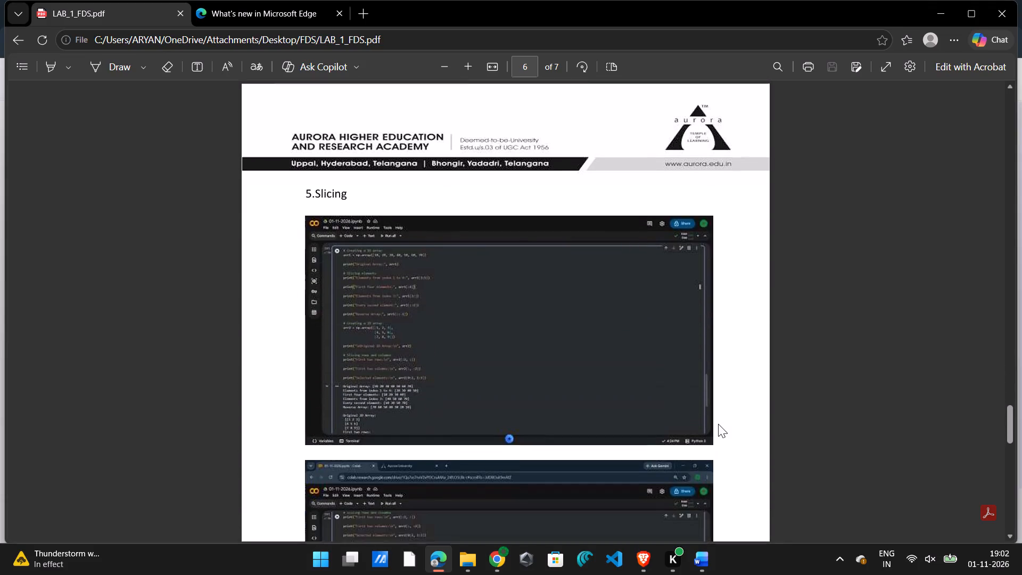
{"action": "scroll", "coordinate": [718, 424], "scroll_direction": "down", "scroll_amount": 7}
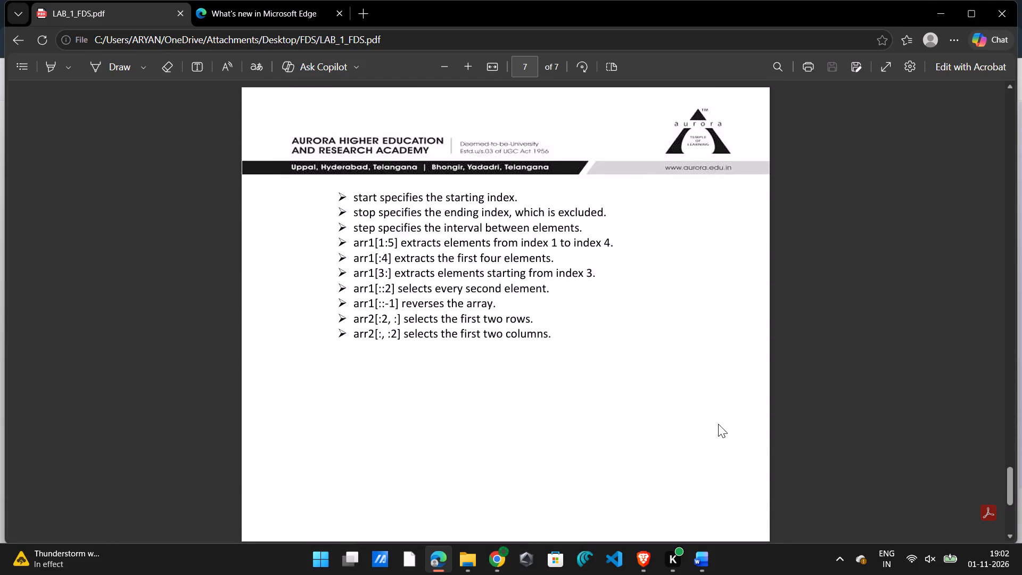
{"action": "scroll", "coordinate": [718, 424], "scroll_direction": "down", "scroll_amount": 3}
{"action": "scroll", "coordinate": [718, 424], "scroll_direction": "up", "scroll_amount": 8}
{"action": "scroll", "coordinate": [718, 424], "scroll_direction": "up", "scroll_amount": 20}
{"action": "scroll", "coordinate": [718, 424], "scroll_direction": "up", "scroll_amount": 5}
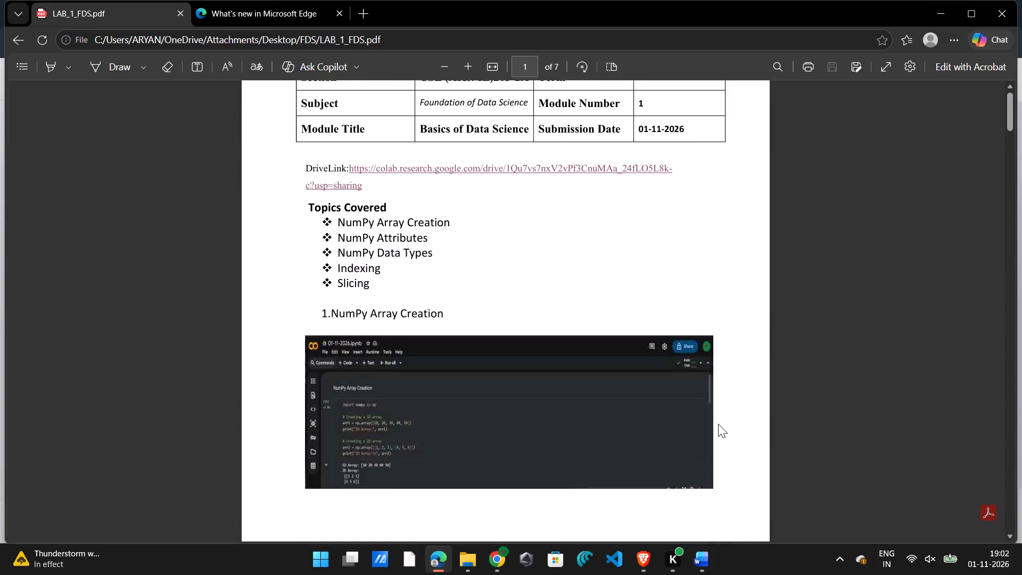
{"action": "scroll", "coordinate": [718, 424], "scroll_direction": "up", "scroll_amount": 3}
{"action": "left_click", "coordinate": [176, 10]}
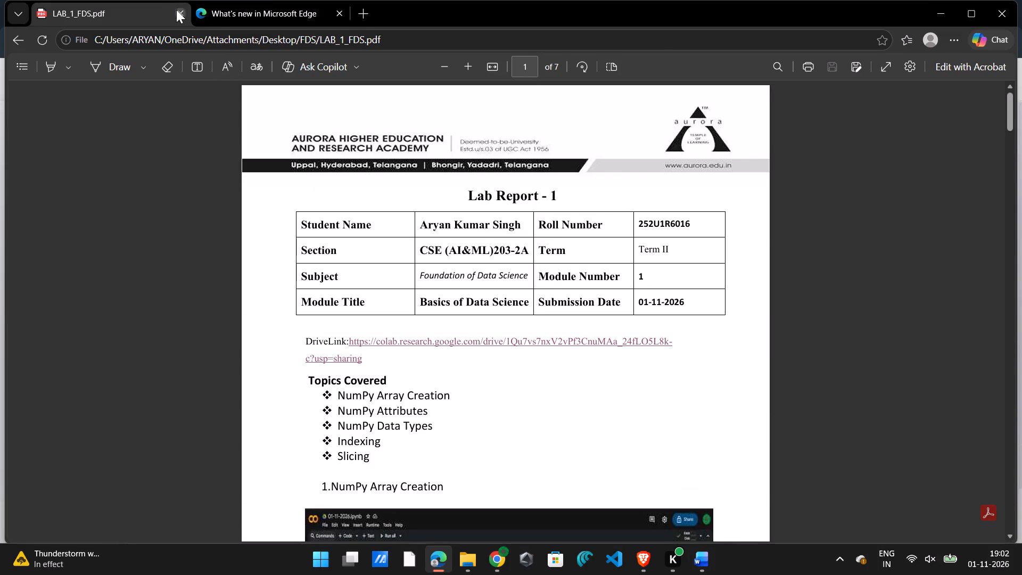
Switch to Chrome and upload LAB_1_FDS from the desktop FDS folder as the Lab Report 1 submission.
{"action": "left_click", "coordinate": [496, 560]}
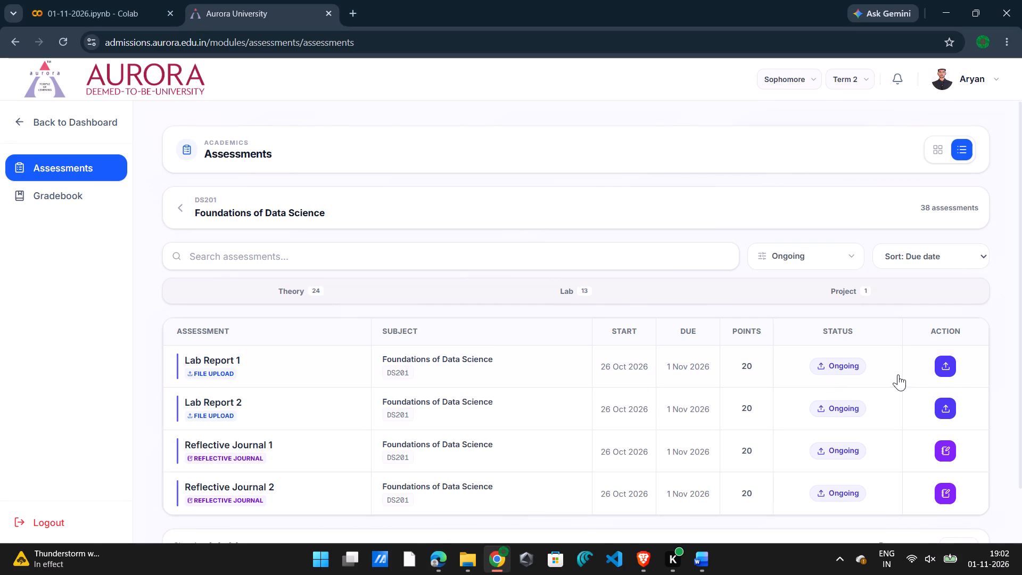
{"action": "left_click", "coordinate": [948, 368]}
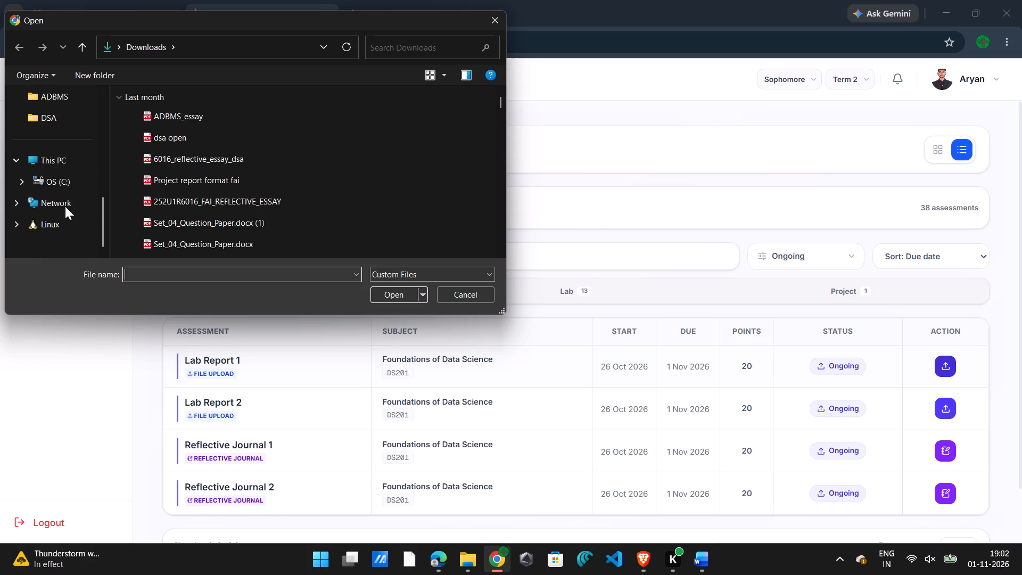
{"action": "scroll", "coordinate": [54, 163], "scroll_direction": "up", "scroll_amount": 4}
{"action": "left_click", "coordinate": [64, 193]}
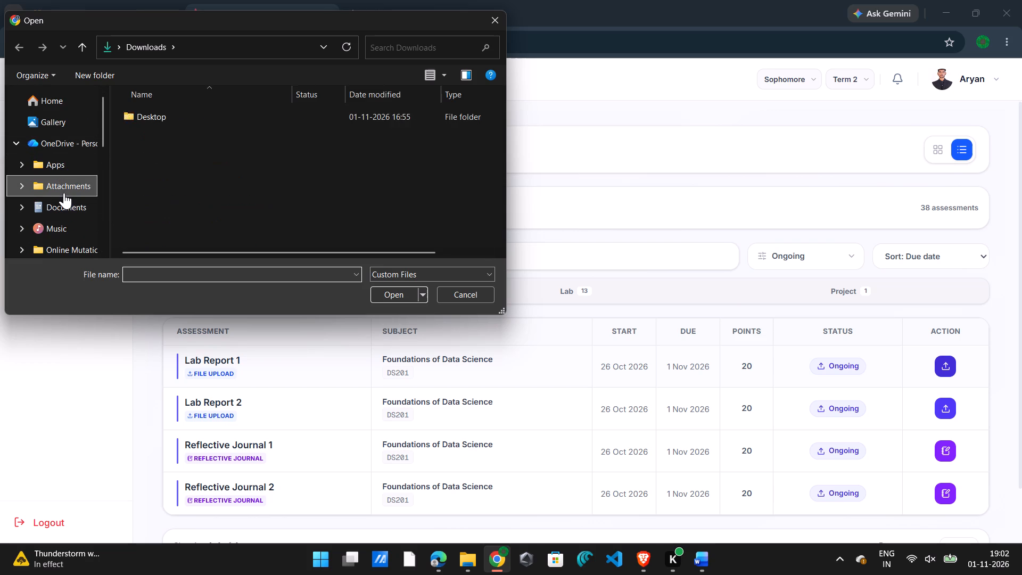
{"action": "double_click", "coordinate": [194, 123]}
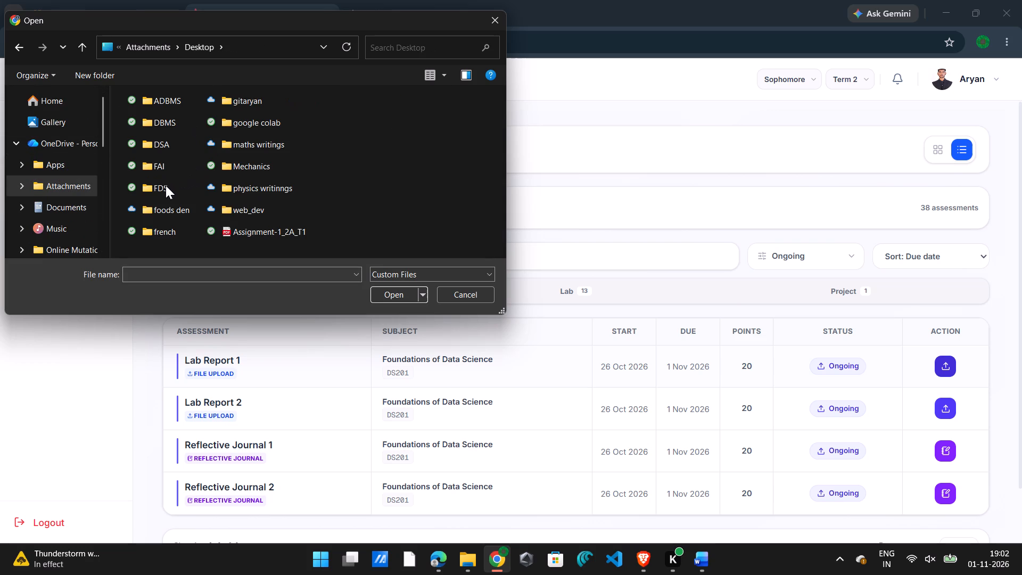
{"action": "double_click", "coordinate": [166, 185]}
{"action": "left_click", "coordinate": [211, 113]}
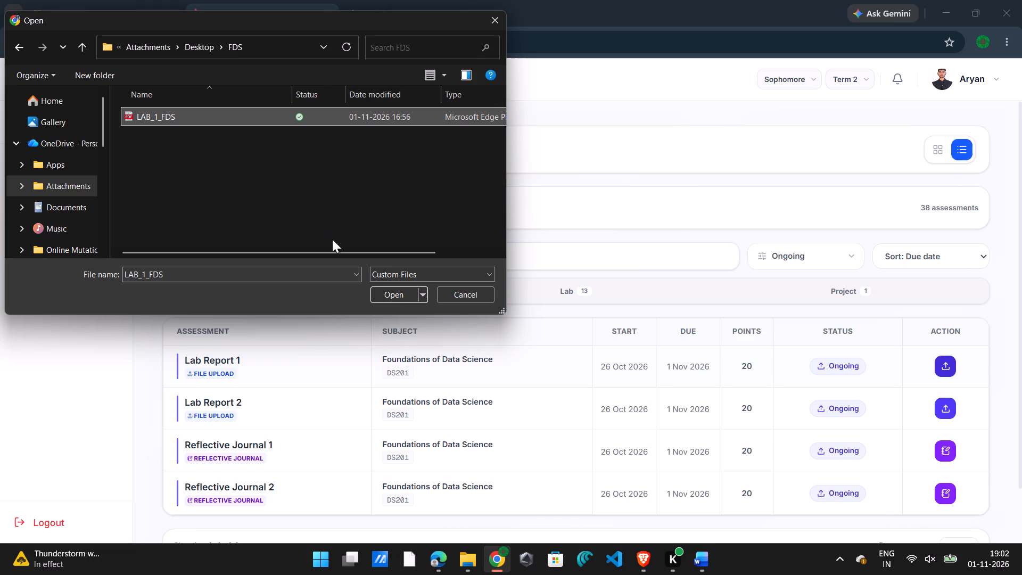
{"action": "left_click", "coordinate": [382, 289]}
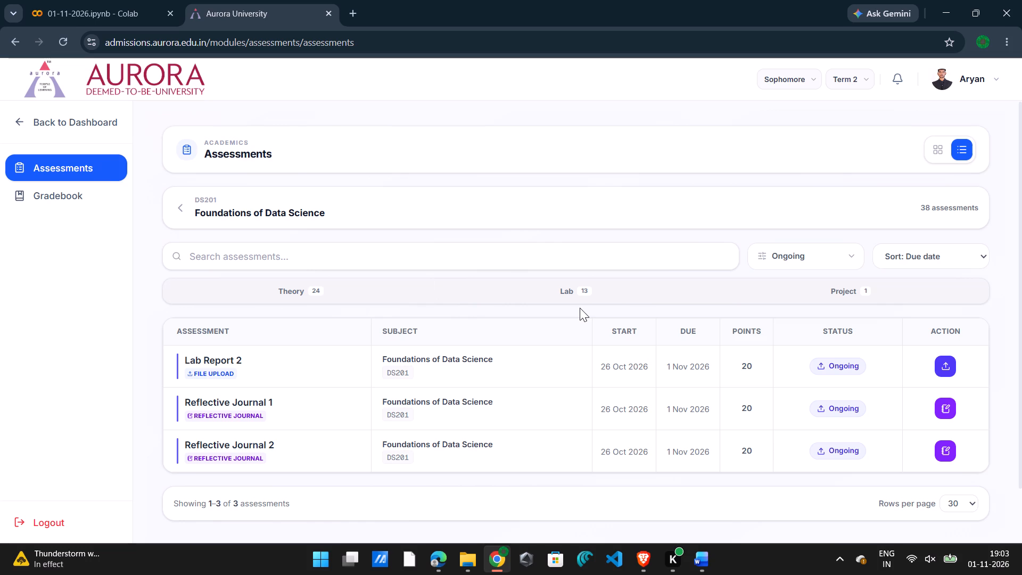
Switch to the course page in Brave and look over the module list and the Module 1: Basics of Data Science sessions.
{"action": "left_click", "coordinate": [632, 570]}
{"action": "left_click", "coordinate": [394, 0]}
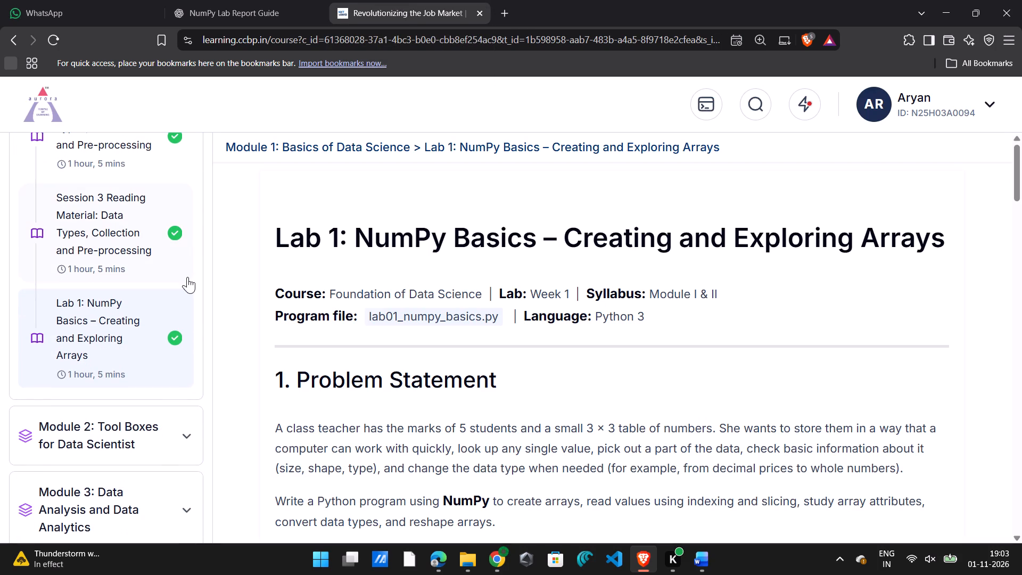
{"action": "scroll", "coordinate": [225, 299], "scroll_direction": "up", "scroll_amount": 2}
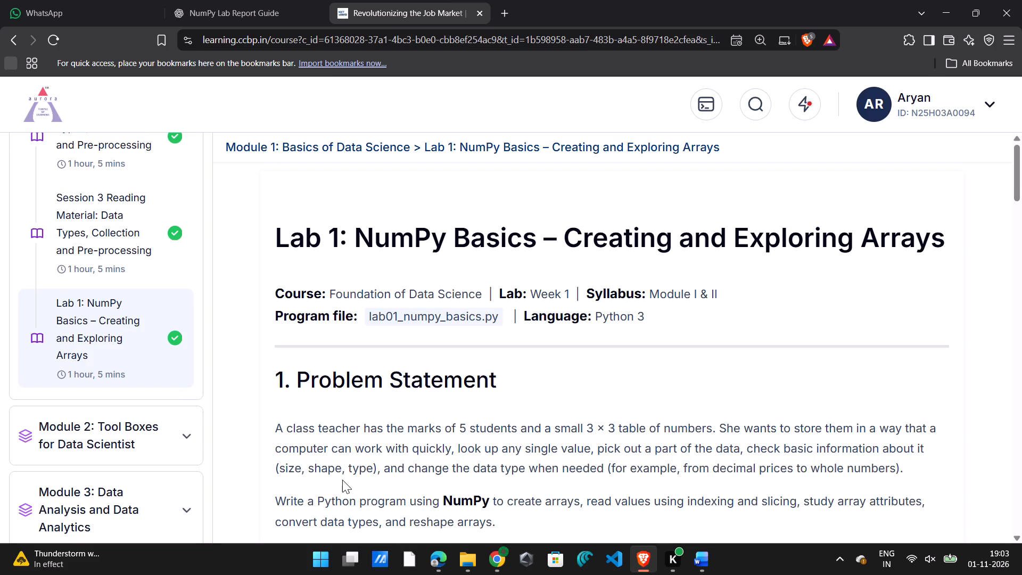
{"action": "scroll", "coordinate": [342, 480], "scroll_direction": "right", "scroll_amount": 1}
{"action": "scroll", "coordinate": [34, 442], "scroll_direction": "up", "scroll_amount": 8}
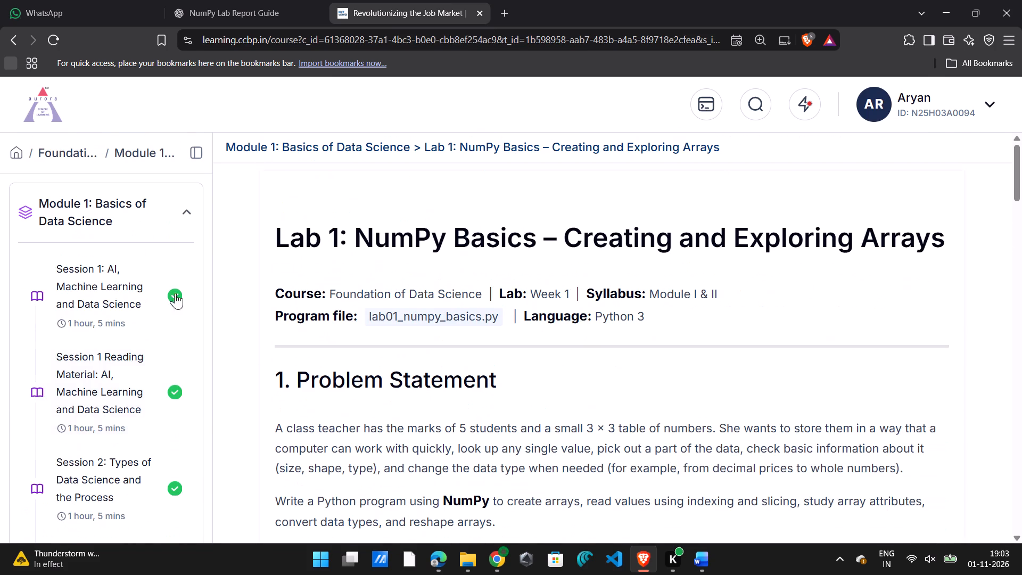
{"action": "left_click", "coordinate": [138, 212]}
{"action": "scroll", "coordinate": [151, 319], "scroll_direction": "down", "scroll_amount": 1}
{"action": "scroll", "coordinate": [151, 319], "scroll_direction": "up", "scroll_amount": 3}
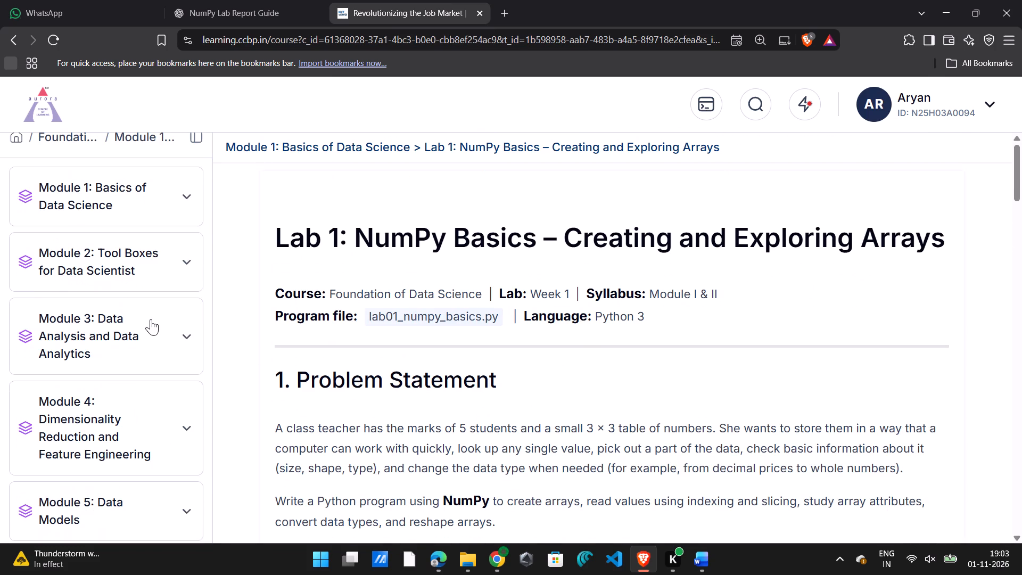
{"action": "scroll", "coordinate": [151, 319], "scroll_direction": "up", "scroll_amount": 2}
{"action": "left_click", "coordinate": [135, 211]}
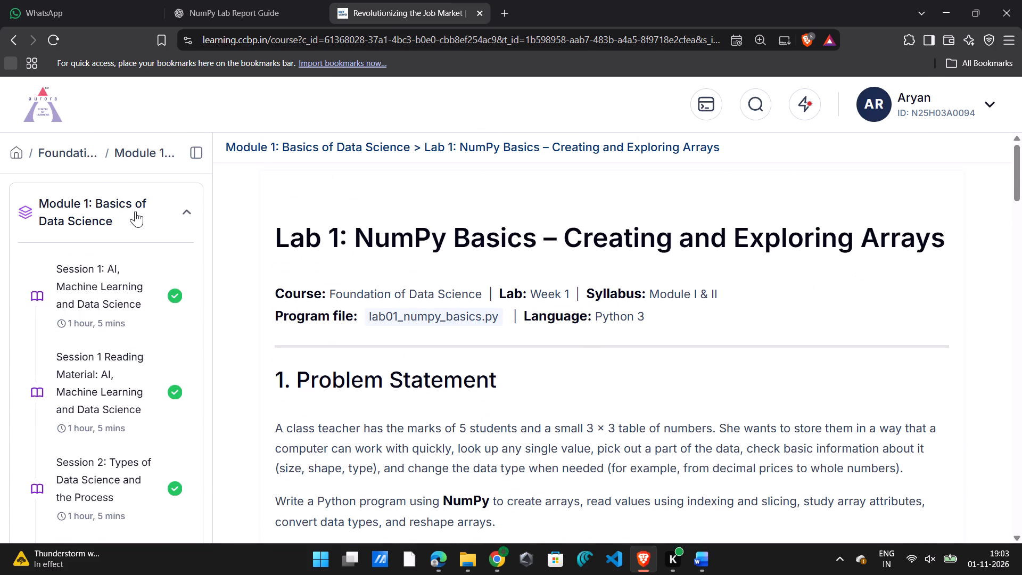
Look through the Module 1: Basics of Data Science session list down to Lab 1: NumPy Basics.
{"action": "scroll", "coordinate": [102, 450], "scroll_direction": "down", "scroll_amount": 2}
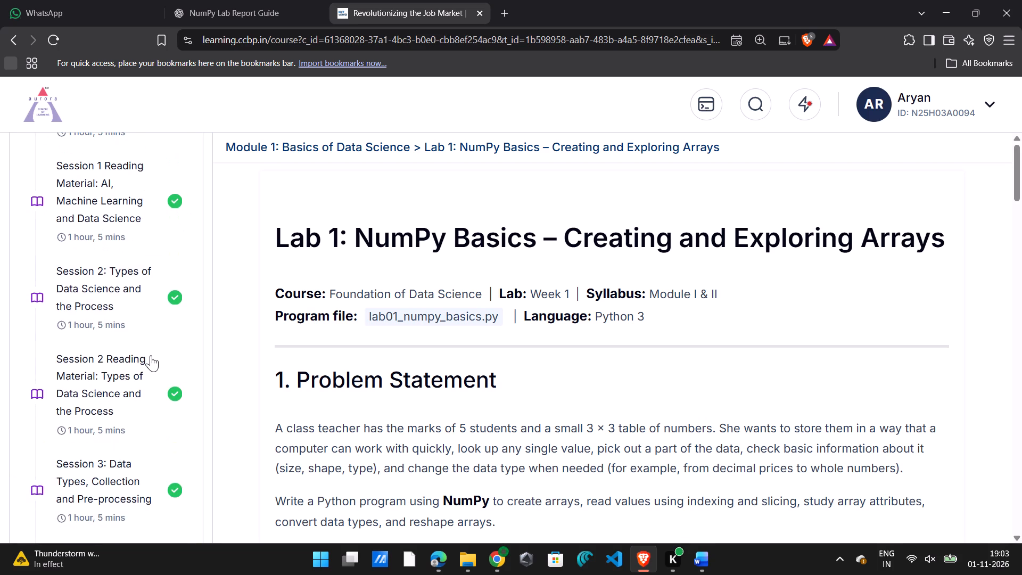
{"action": "scroll", "coordinate": [151, 355], "scroll_direction": "down", "scroll_amount": 4}
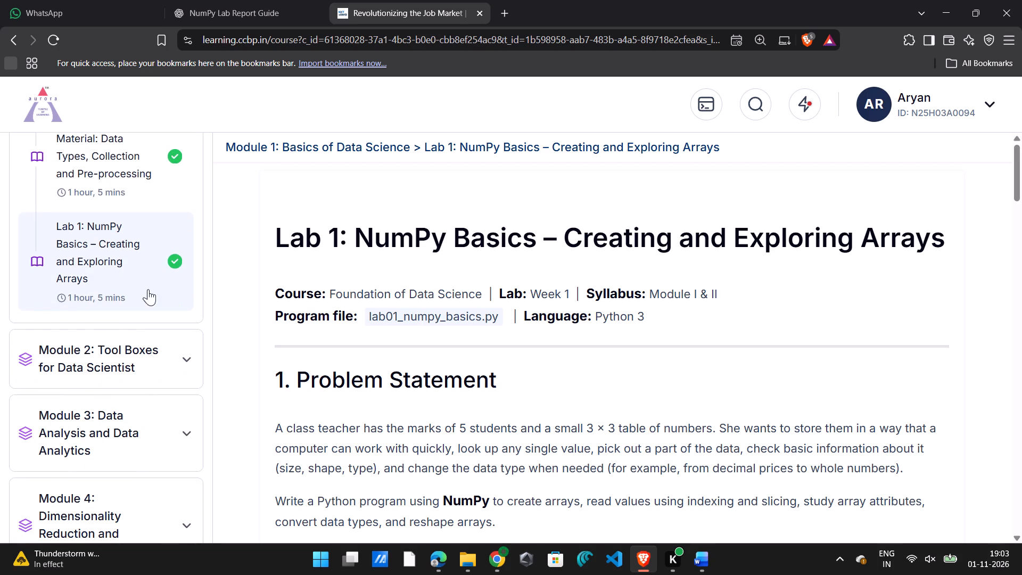
{"action": "scroll", "coordinate": [147, 237], "scroll_direction": "up", "scroll_amount": 8}
{"action": "left_click", "coordinate": [164, 216]}
{"action": "left_click", "coordinate": [164, 216]}
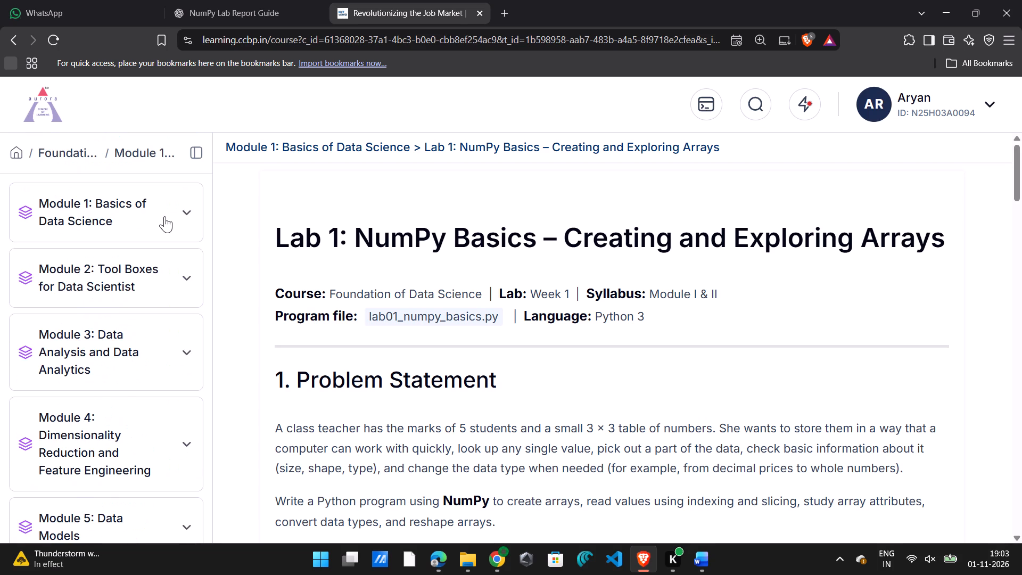
{"action": "scroll", "coordinate": [139, 327], "scroll_direction": "down", "scroll_amount": 5}
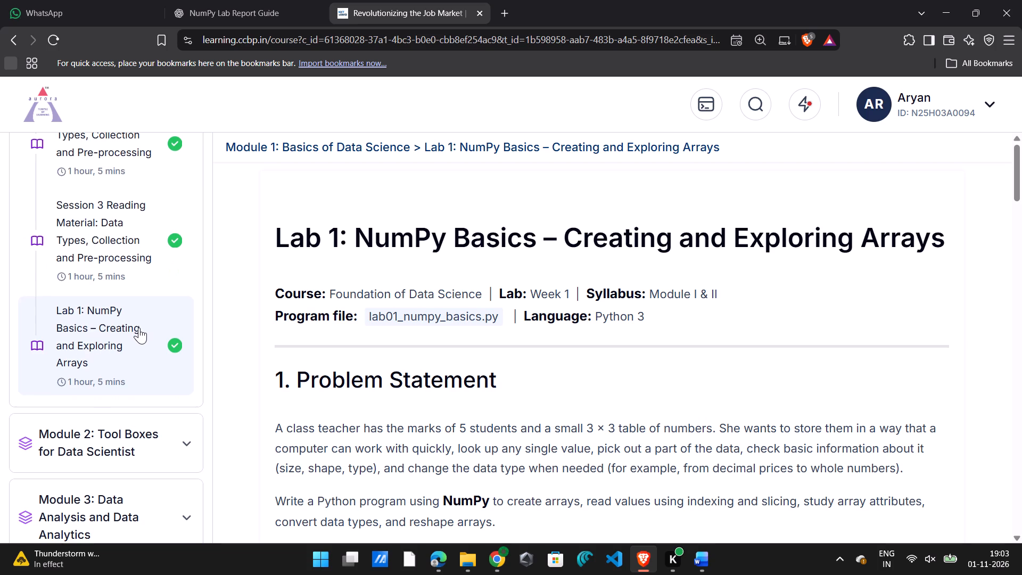
{"action": "scroll", "coordinate": [139, 327], "scroll_direction": "up", "scroll_amount": 8}
{"action": "left_click", "coordinate": [123, 202]}
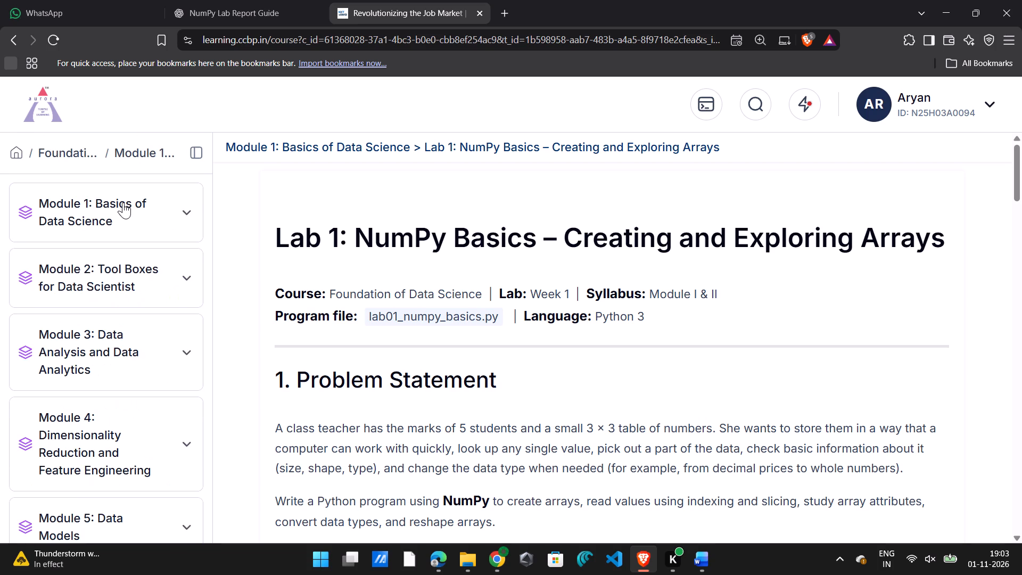
{"action": "left_click", "coordinate": [123, 202]}
{"action": "scroll", "coordinate": [136, 349], "scroll_direction": "down", "scroll_amount": 4}
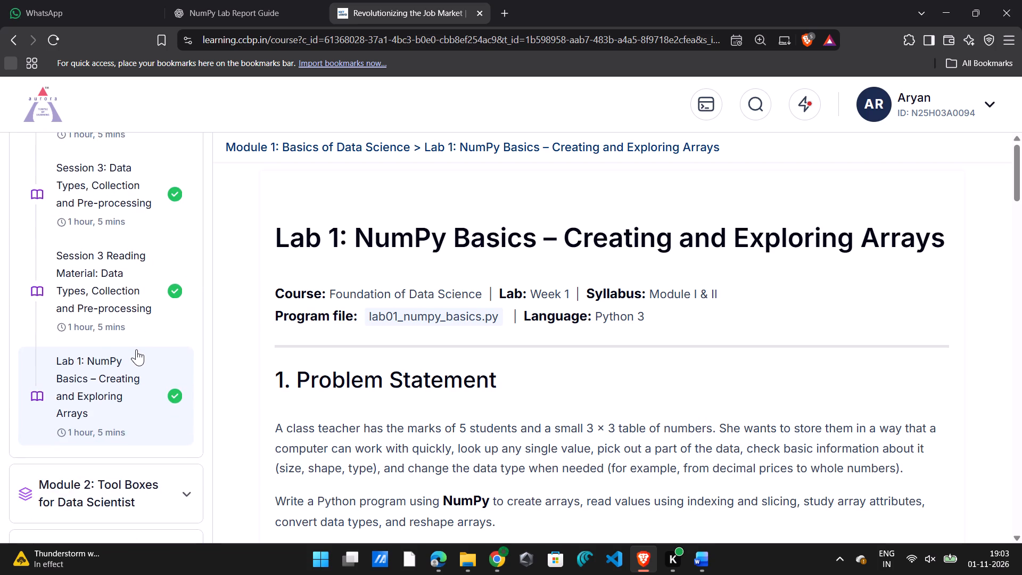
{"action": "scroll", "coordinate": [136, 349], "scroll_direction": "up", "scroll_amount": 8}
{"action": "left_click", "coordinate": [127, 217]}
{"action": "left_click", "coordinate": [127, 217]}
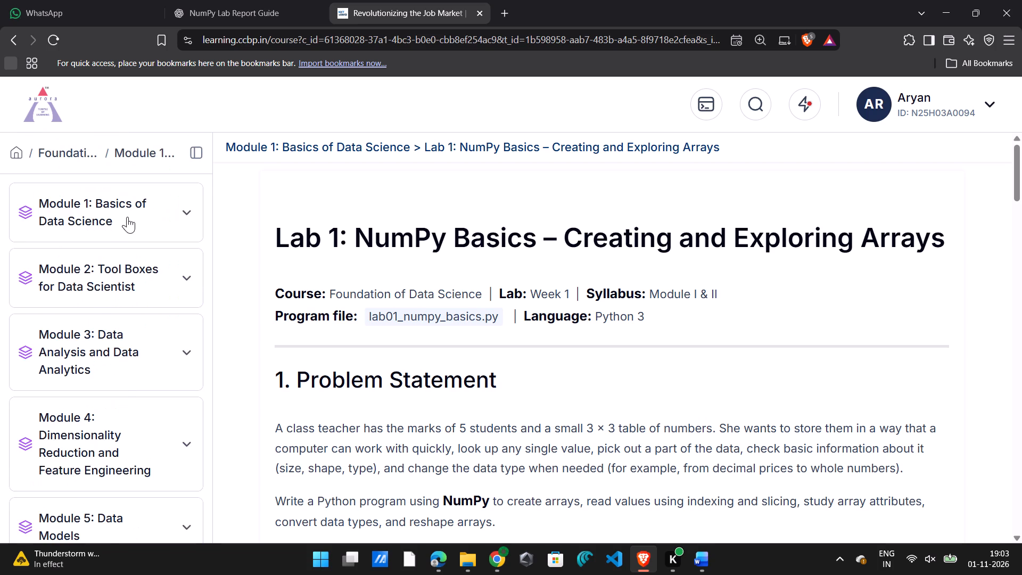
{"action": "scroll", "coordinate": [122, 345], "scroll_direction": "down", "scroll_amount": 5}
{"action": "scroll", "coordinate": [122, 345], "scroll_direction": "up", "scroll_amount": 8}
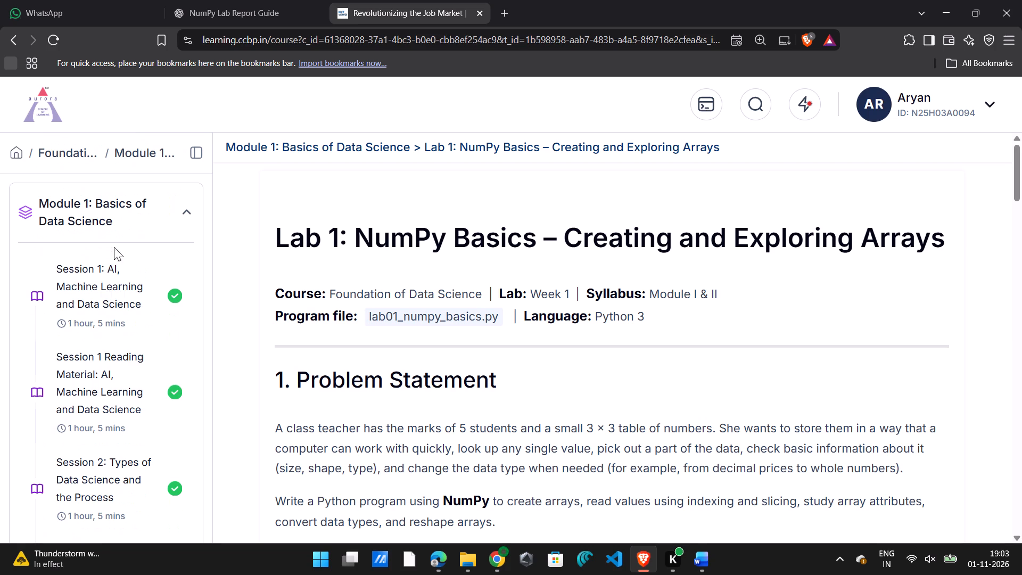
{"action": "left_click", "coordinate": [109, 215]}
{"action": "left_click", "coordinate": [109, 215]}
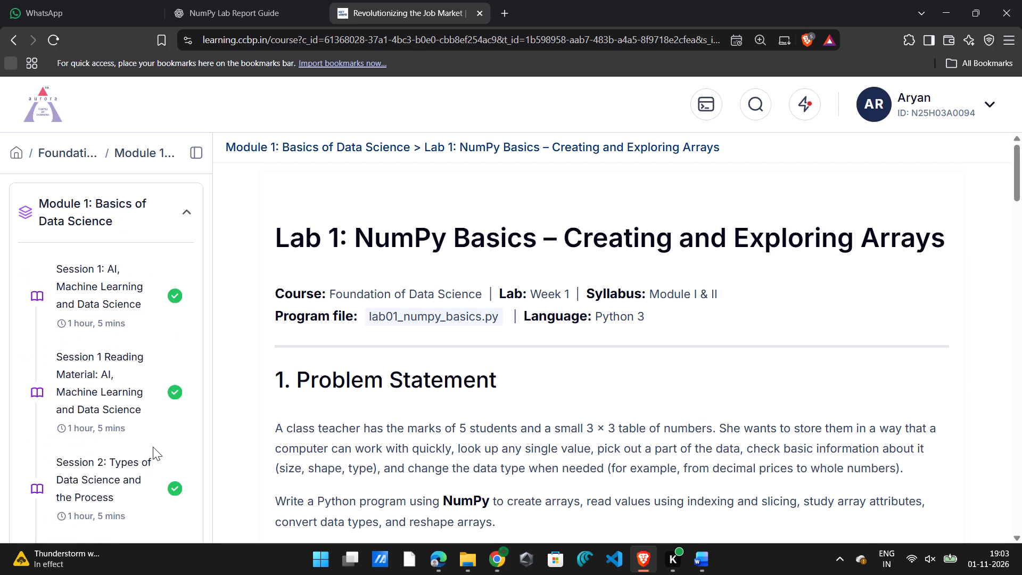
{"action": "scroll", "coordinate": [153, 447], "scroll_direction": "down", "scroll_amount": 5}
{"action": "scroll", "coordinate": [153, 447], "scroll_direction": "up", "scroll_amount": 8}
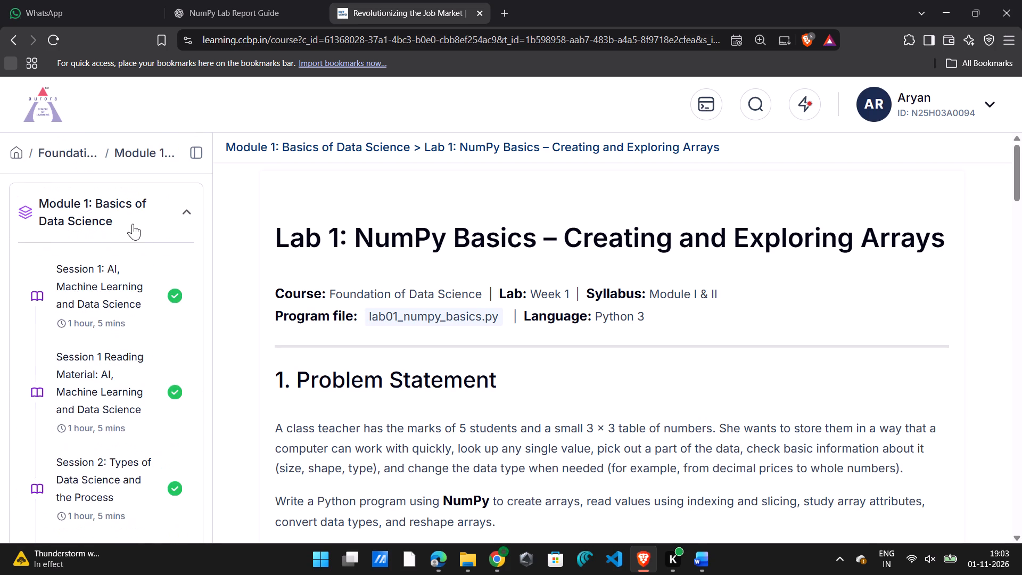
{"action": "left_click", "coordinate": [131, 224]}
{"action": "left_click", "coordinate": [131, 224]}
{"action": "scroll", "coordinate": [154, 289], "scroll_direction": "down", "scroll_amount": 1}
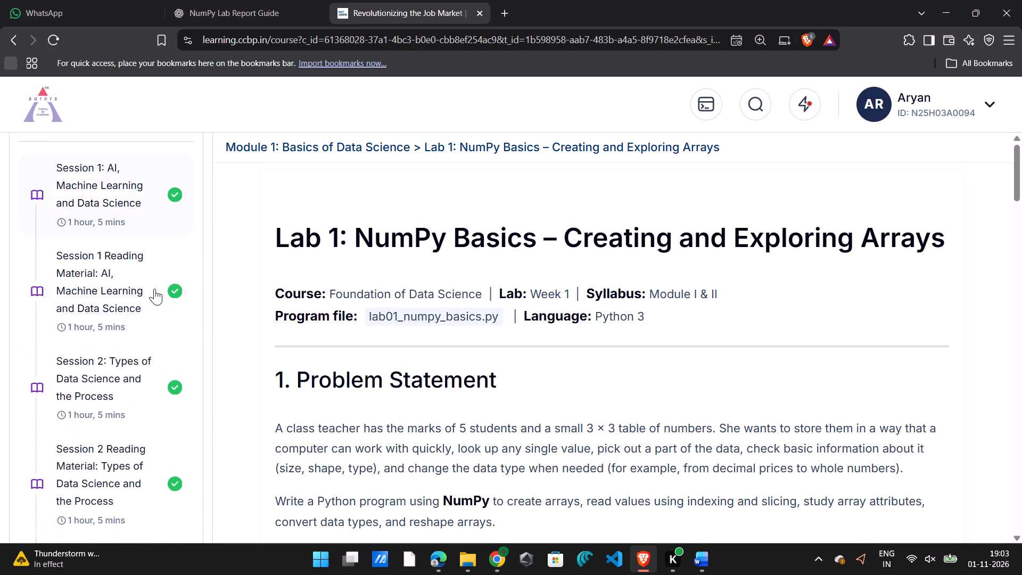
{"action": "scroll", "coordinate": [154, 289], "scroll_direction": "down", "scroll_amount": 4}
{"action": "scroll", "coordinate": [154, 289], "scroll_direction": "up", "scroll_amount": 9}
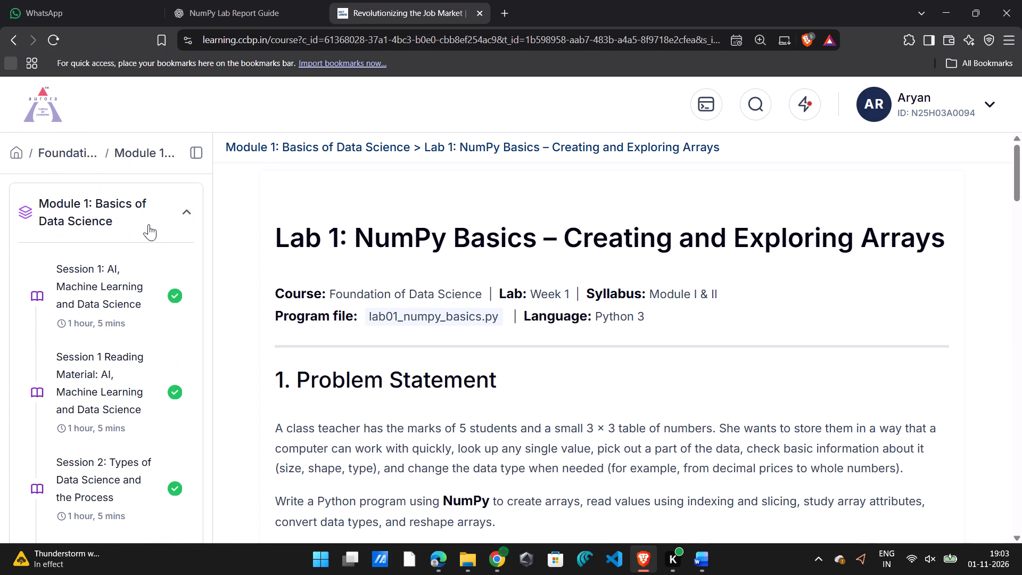
Collapse Module 1 and look over the sessions in Module 2: Tool Boxes for Data Scientist.
{"action": "left_click", "coordinate": [148, 220]}
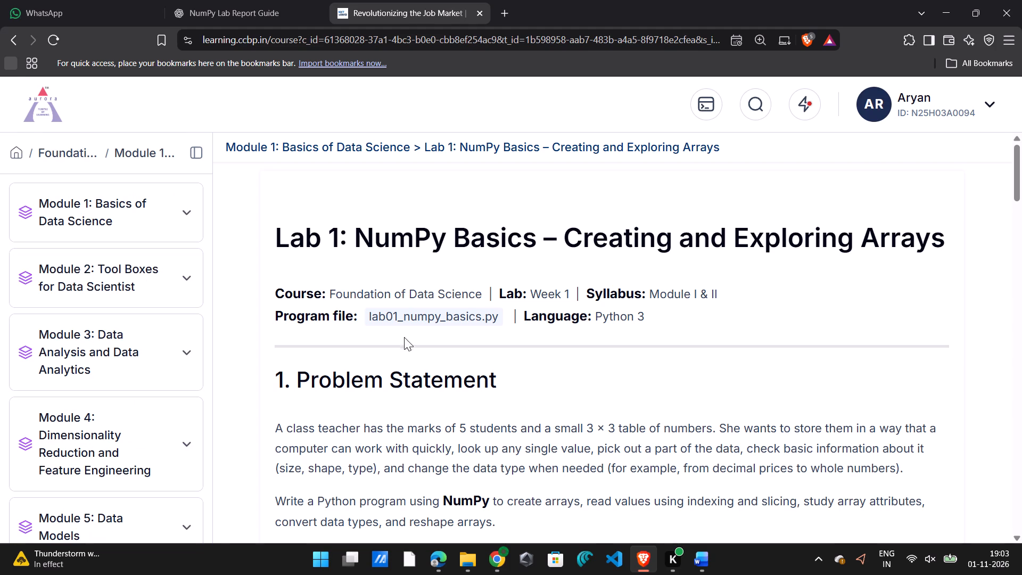
{"action": "left_click", "coordinate": [144, 286]}
{"action": "scroll", "coordinate": [138, 372], "scroll_direction": "down", "scroll_amount": 4}
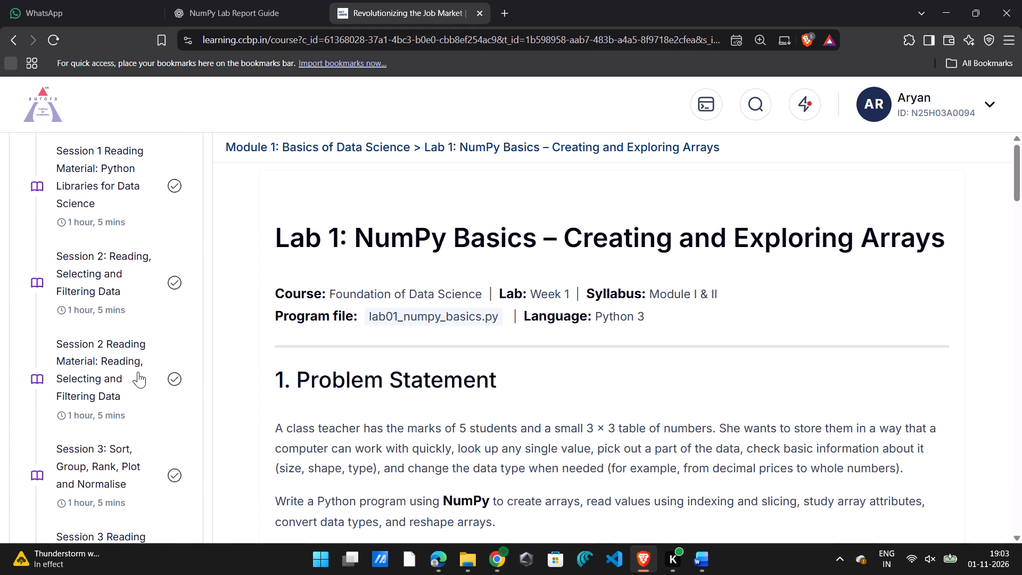
{"action": "scroll", "coordinate": [138, 372], "scroll_direction": "down", "scroll_amount": 2}
{"action": "scroll", "coordinate": [138, 372], "scroll_direction": "up", "scroll_amount": 6}
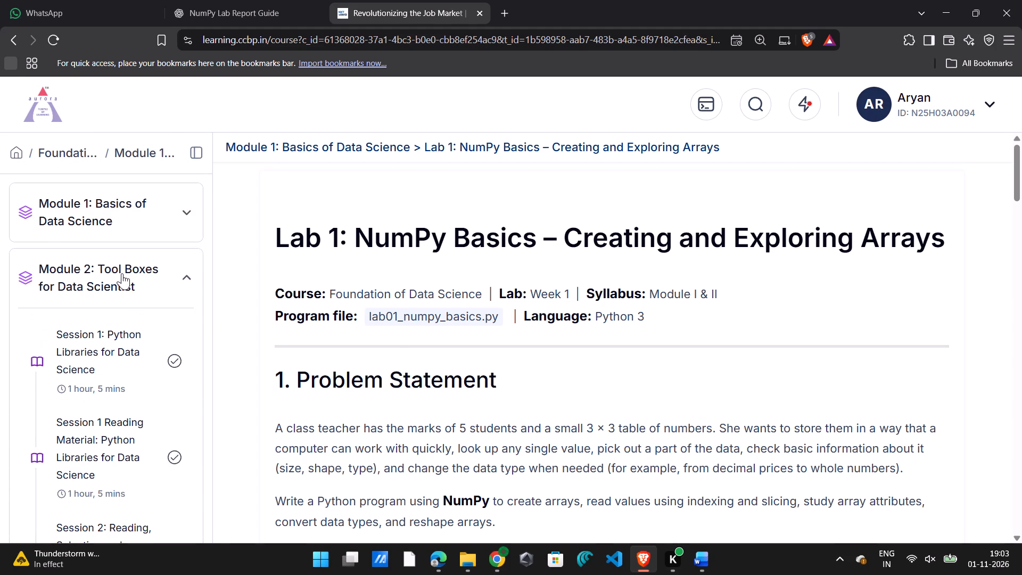
{"action": "left_click", "coordinate": [122, 273]}
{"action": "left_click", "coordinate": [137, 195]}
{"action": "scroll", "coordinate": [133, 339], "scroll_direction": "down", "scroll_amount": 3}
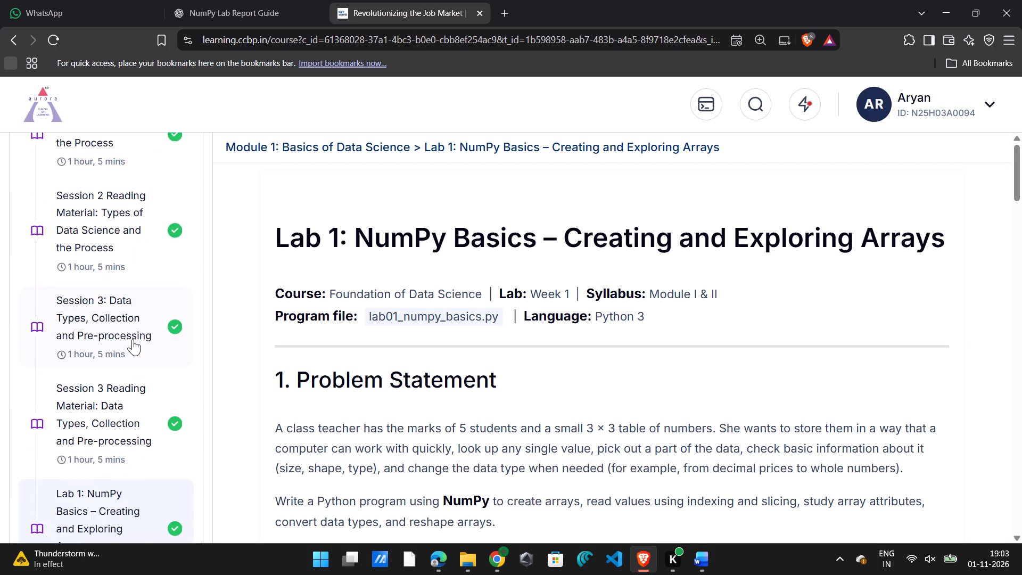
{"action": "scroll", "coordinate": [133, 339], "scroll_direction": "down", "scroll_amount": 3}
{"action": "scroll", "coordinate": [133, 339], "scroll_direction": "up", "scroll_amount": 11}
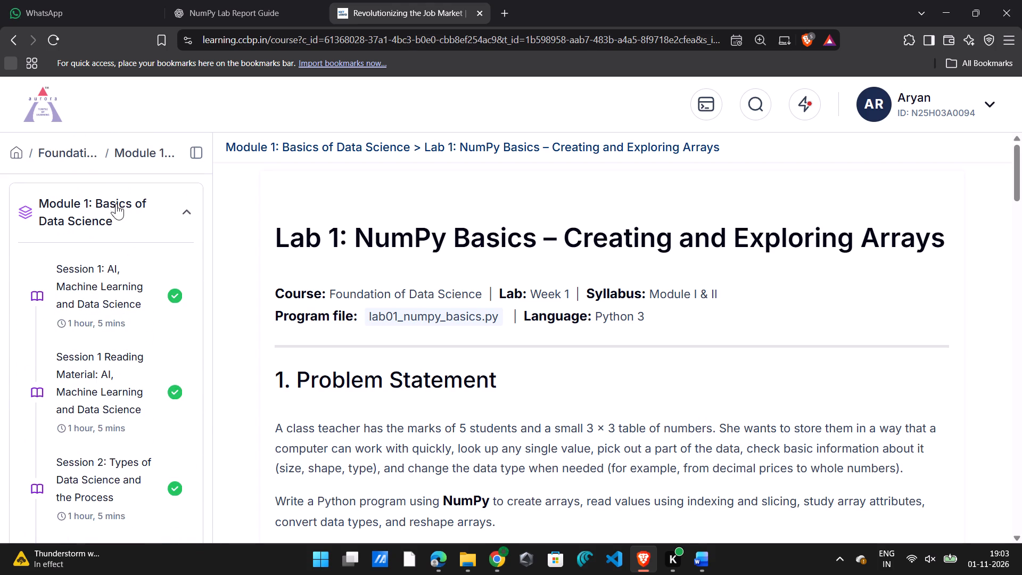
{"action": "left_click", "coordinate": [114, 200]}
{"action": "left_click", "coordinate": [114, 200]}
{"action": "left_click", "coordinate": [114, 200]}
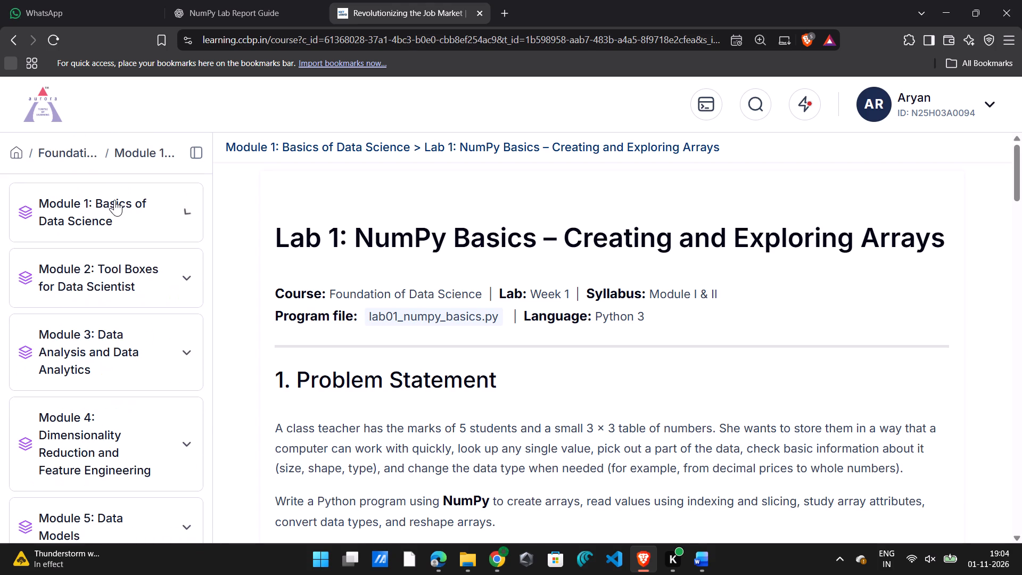
Go to the learning portal's home page and open the Introduction to Express JS session of the backend course.
{"action": "left_click", "coordinate": [42, 100]}
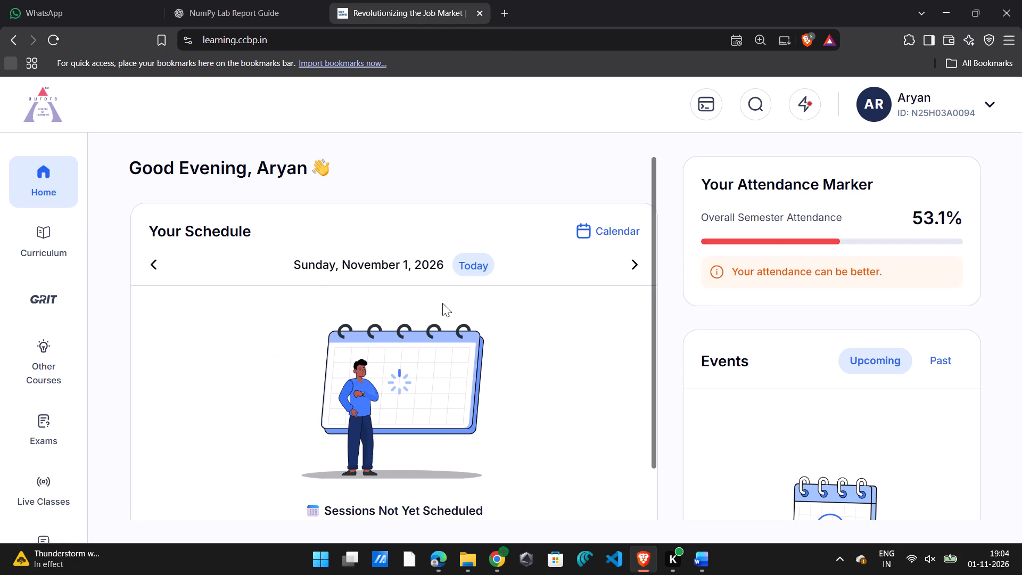
{"action": "left_click", "coordinate": [149, 266]}
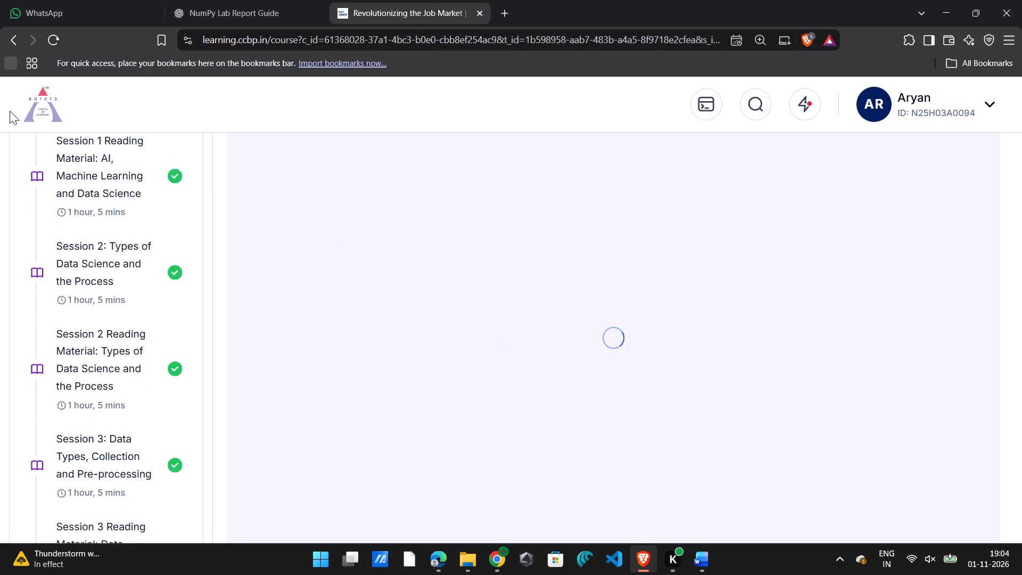
{"action": "left_click", "coordinate": [7, 43]}
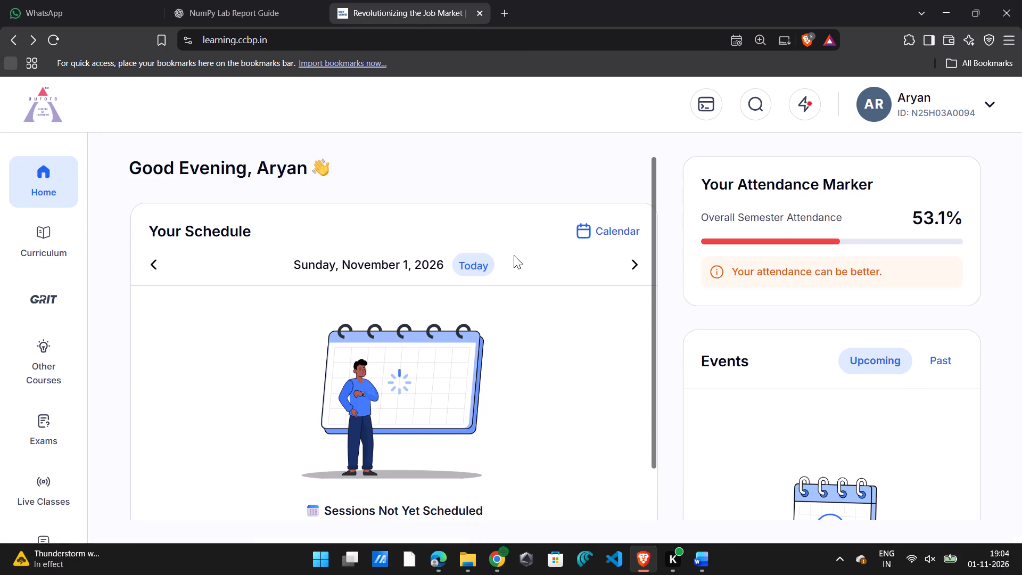
{"action": "scroll", "coordinate": [524, 298], "scroll_direction": "left", "scroll_amount": 1}
{"action": "left_click", "coordinate": [454, 302]}
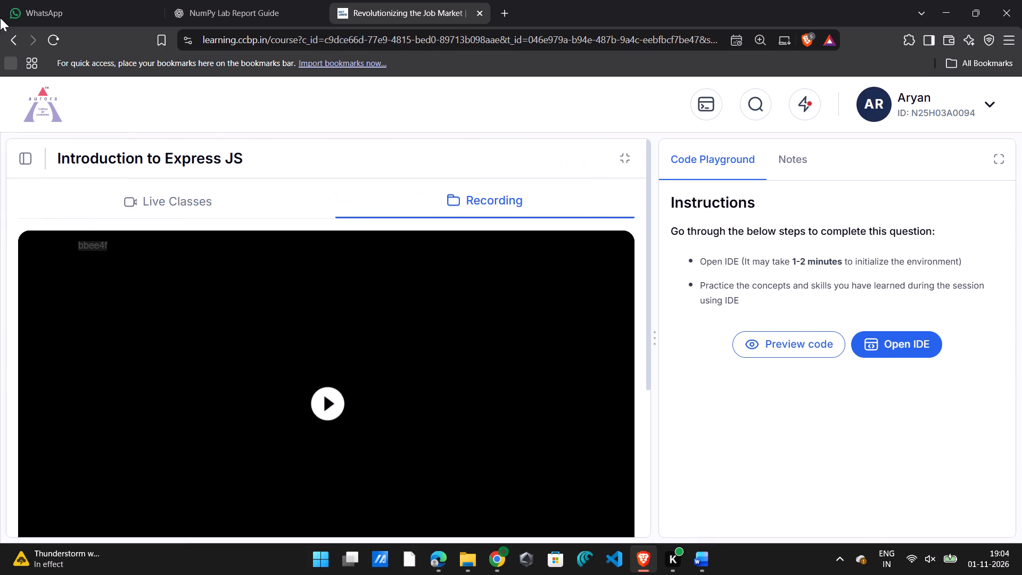
Look through the backend course's contents, covering NodeJS and ExpressJS and the SQLite and Database Operations module.
{"action": "left_click", "coordinate": [31, 155]}
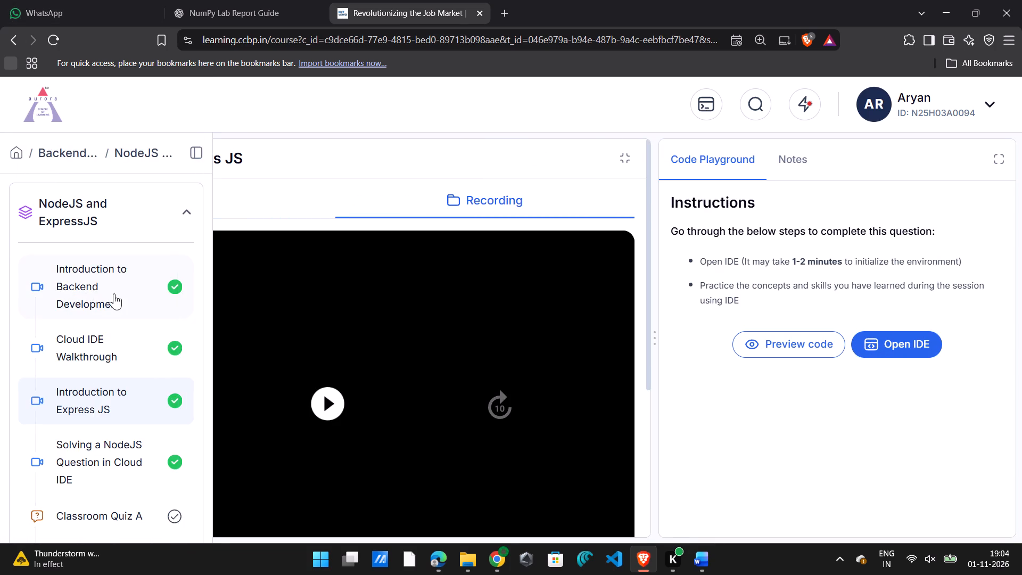
{"action": "scroll", "coordinate": [114, 293], "scroll_direction": "down", "scroll_amount": 6}
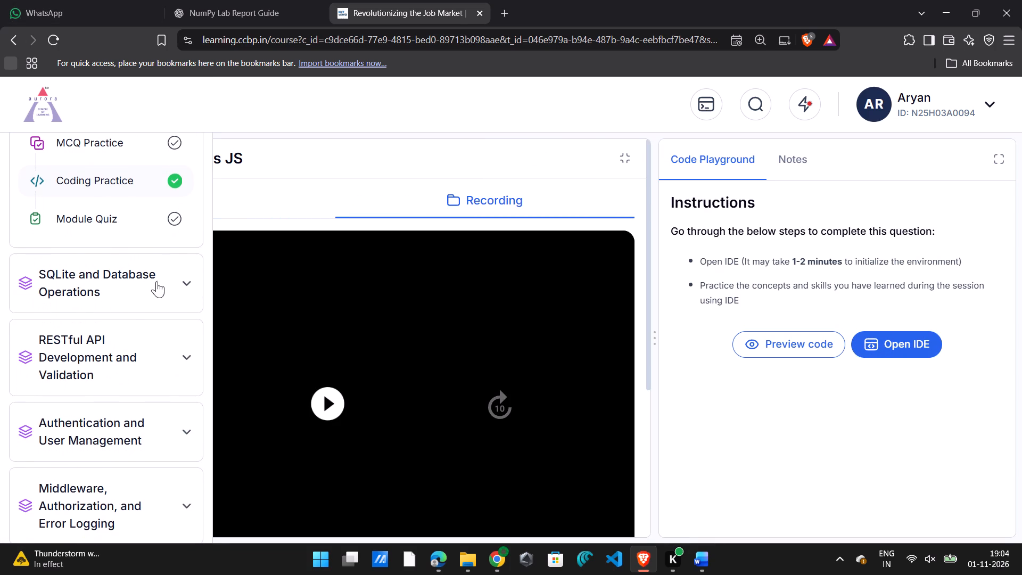
{"action": "left_click", "coordinate": [157, 281]}
{"action": "scroll", "coordinate": [157, 281], "scroll_direction": "up", "scroll_amount": 2}
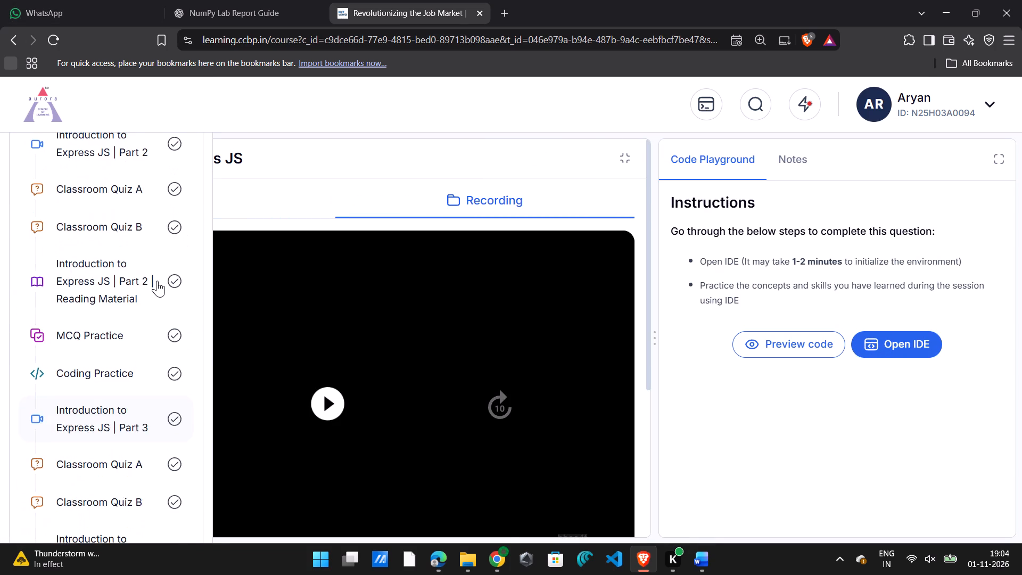
{"action": "scroll", "coordinate": [157, 281], "scroll_direction": "up", "scroll_amount": 3}
{"action": "scroll", "coordinate": [157, 281], "scroll_direction": "down", "scroll_amount": 1}
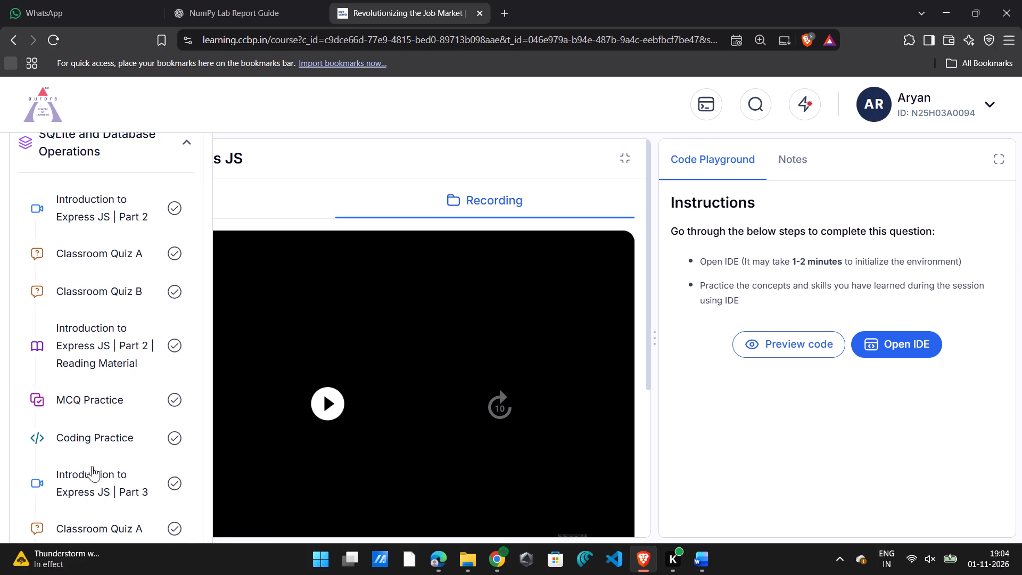
{"action": "scroll", "coordinate": [105, 302], "scroll_direction": "down", "scroll_amount": 2}
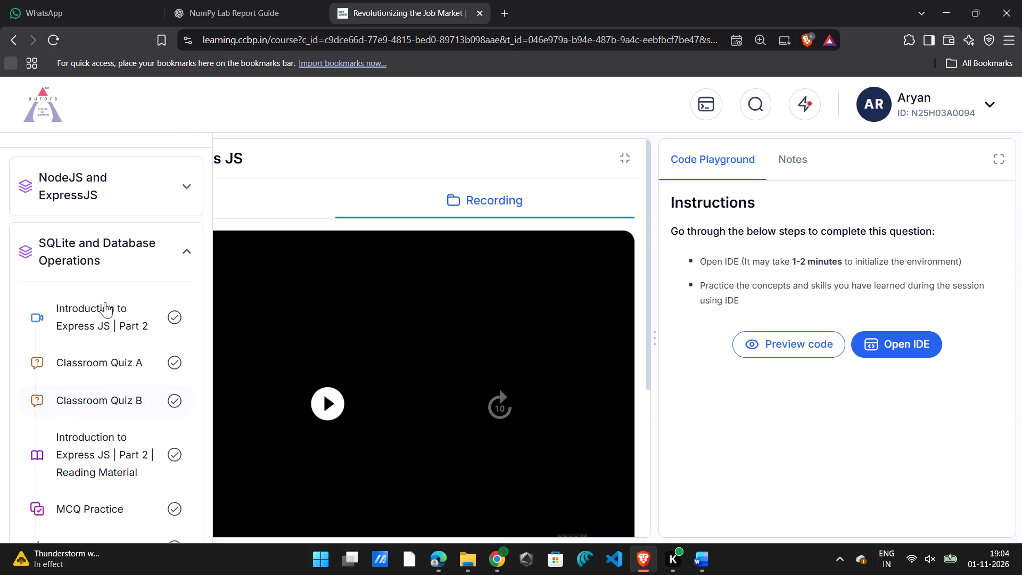
{"action": "scroll", "coordinate": [105, 302], "scroll_direction": "down", "scroll_amount": 3}
{"action": "scroll", "coordinate": [105, 302], "scroll_direction": "up", "scroll_amount": 2}
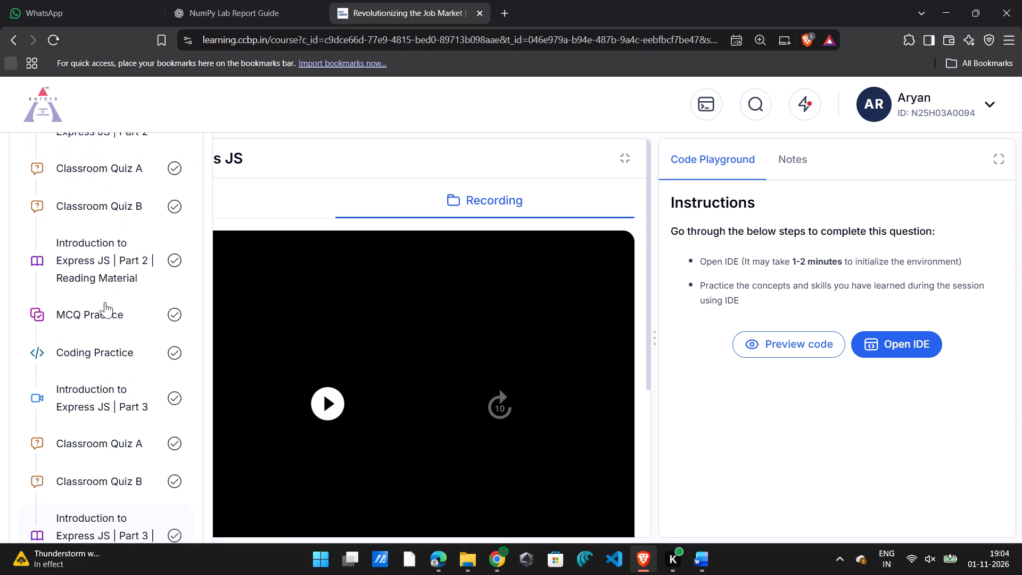
{"action": "scroll", "coordinate": [105, 302], "scroll_direction": "up", "scroll_amount": 1}
{"action": "scroll", "coordinate": [105, 302], "scroll_direction": "down", "scroll_amount": 4}
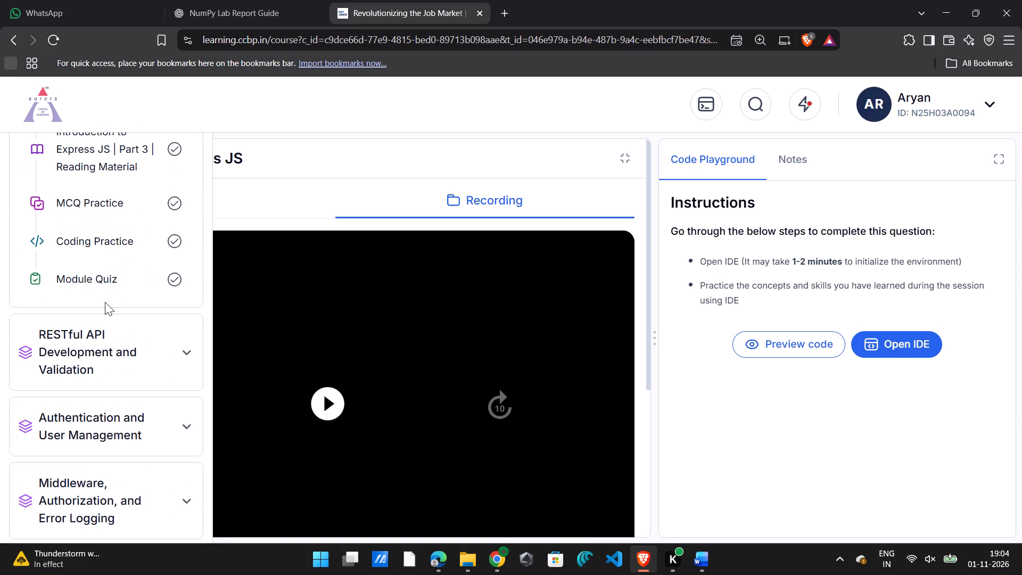
Open the Cricket Team question from the Coding Practice following Introduction to Express JS | Part 2, after checking the module's last Coding Practice.
{"action": "left_click", "coordinate": [96, 235]}
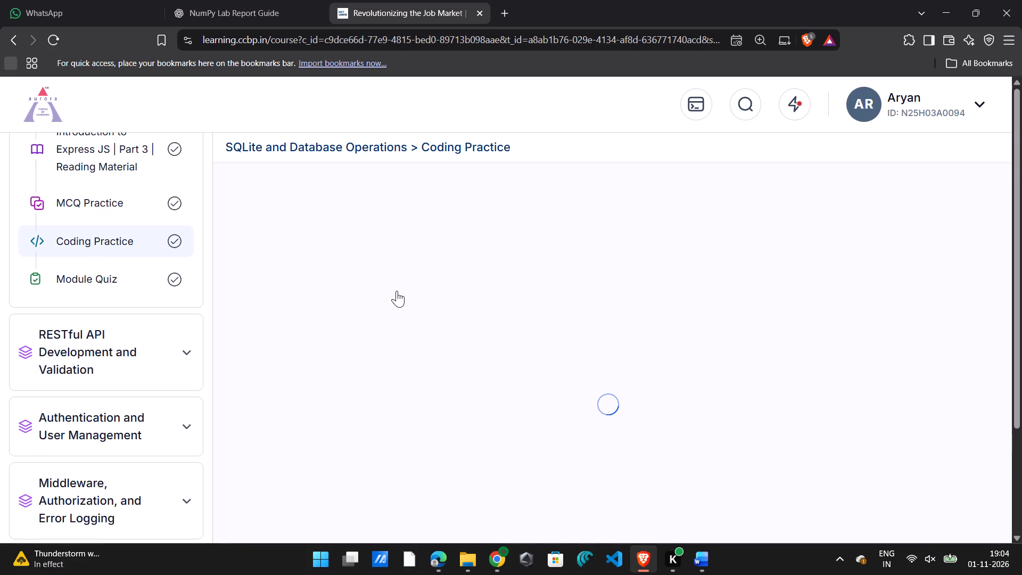
{"action": "scroll", "coordinate": [94, 331], "scroll_direction": "up", "scroll_amount": 4}
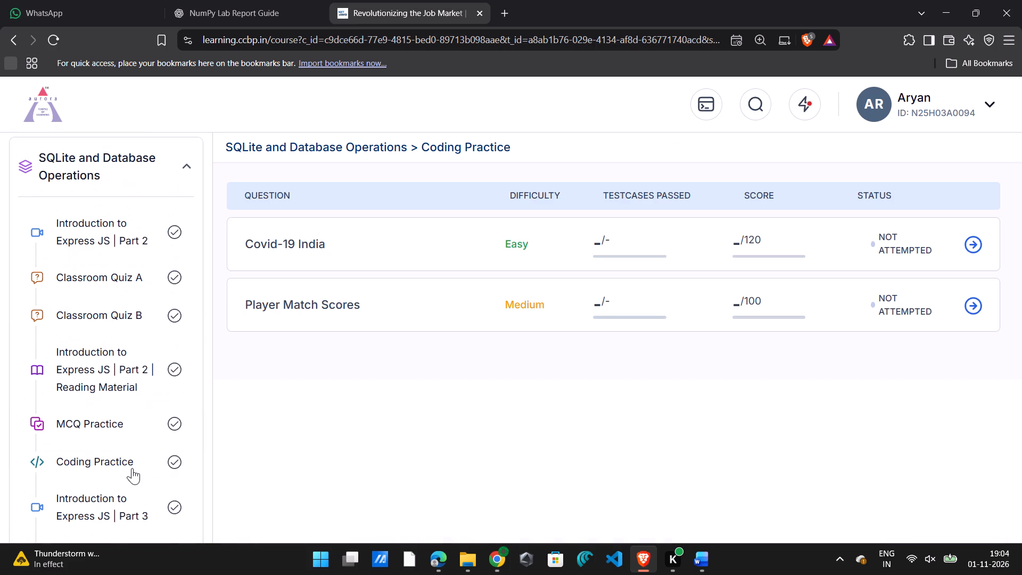
{"action": "left_click", "coordinate": [132, 468]}
{"action": "left_click", "coordinate": [364, 245]}
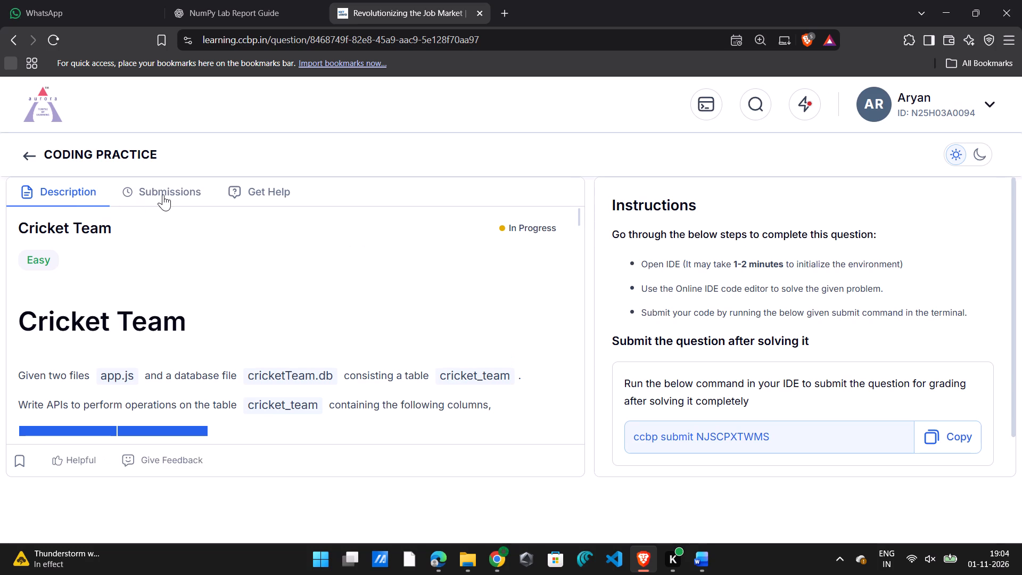
Check the Cricket Team question's submissions and read its description through to the npm install and module syntax instructions.
{"action": "left_click", "coordinate": [163, 194]}
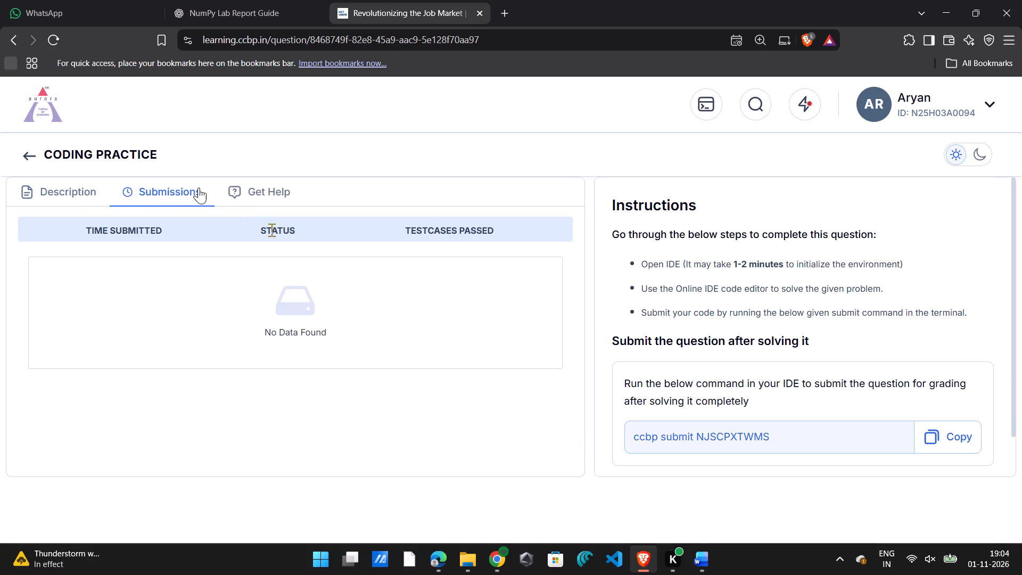
{"action": "left_click", "coordinate": [70, 200]}
{"action": "scroll", "coordinate": [216, 315], "scroll_direction": "down", "scroll_amount": 5}
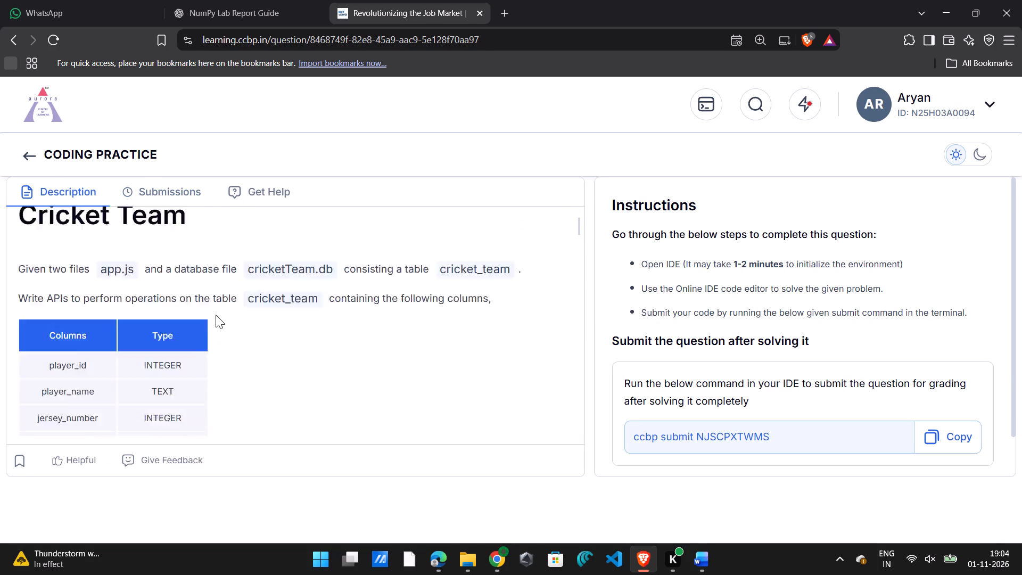
{"action": "scroll", "coordinate": [216, 315], "scroll_direction": "down", "scroll_amount": 15}
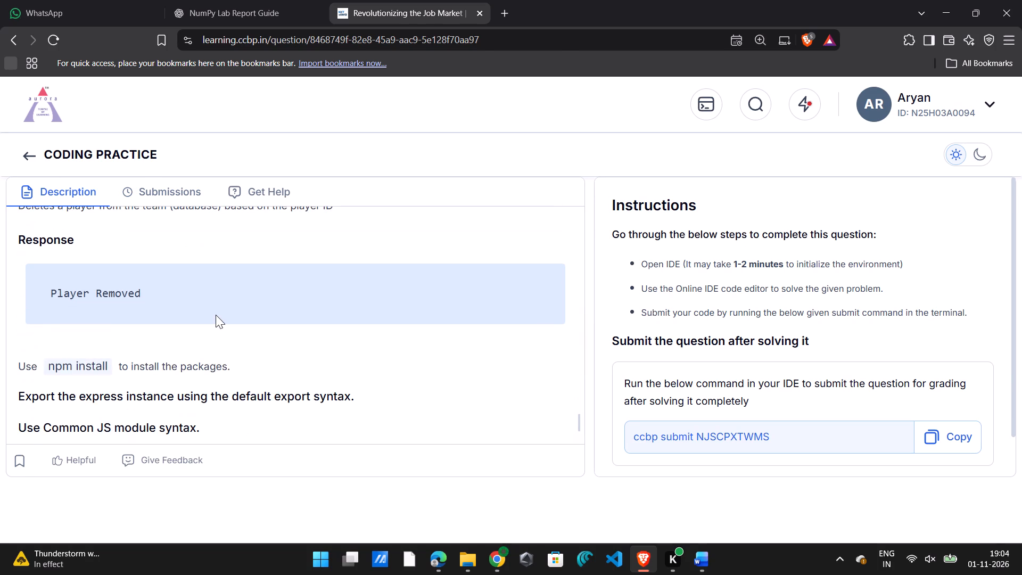
Return from the Cricket Team question to its Coding Practice list and collapse the SQLite and Database Operations module.
{"action": "scroll", "coordinate": [216, 315], "scroll_direction": "down", "scroll_amount": 2}
{"action": "scroll", "coordinate": [216, 315], "scroll_direction": "up", "scroll_amount": 19}
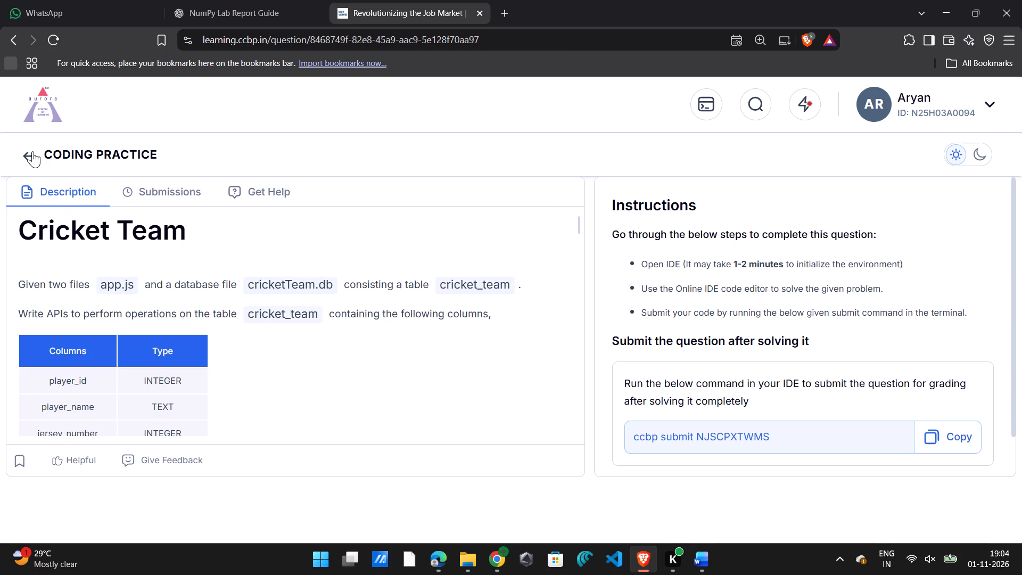
{"action": "left_click", "coordinate": [32, 151]}
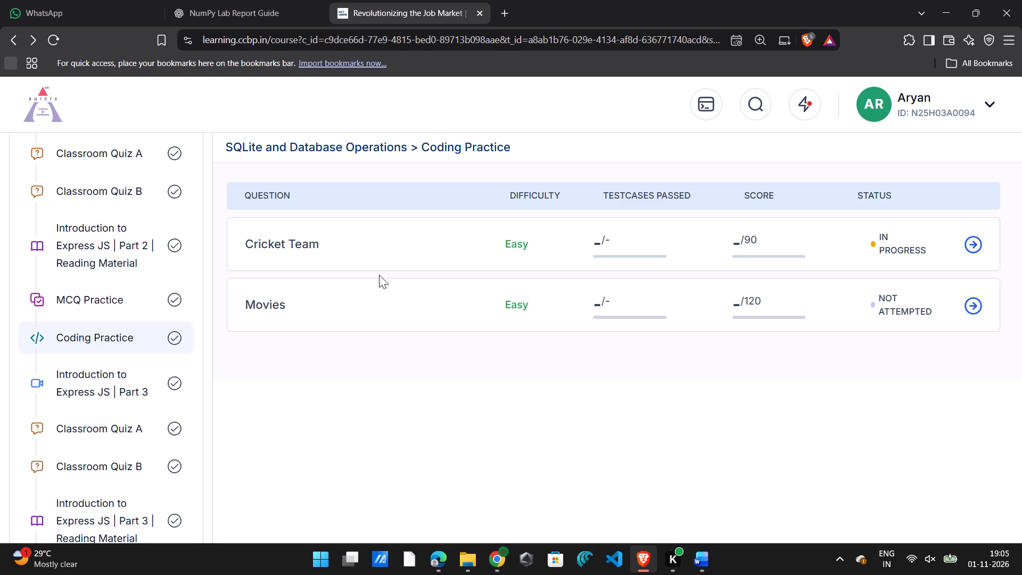
{"action": "scroll", "coordinate": [130, 280], "scroll_direction": "up", "scroll_amount": 3}
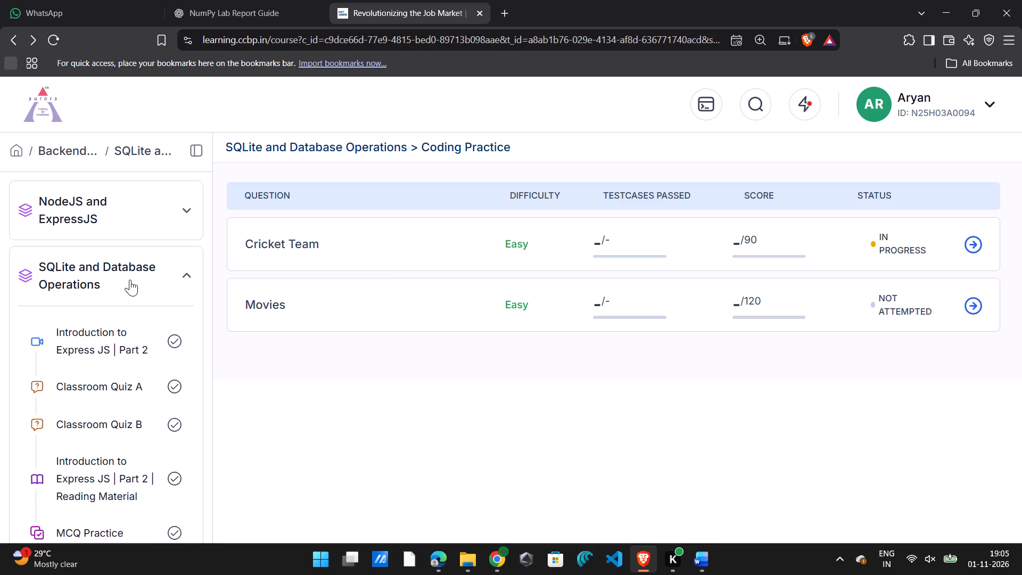
{"action": "left_click", "coordinate": [152, 270]}
Switch to Chrome and go from the Foundations of Data Science assessments to those of Advanced Data Structures.
{"action": "left_click", "coordinate": [494, 574]}
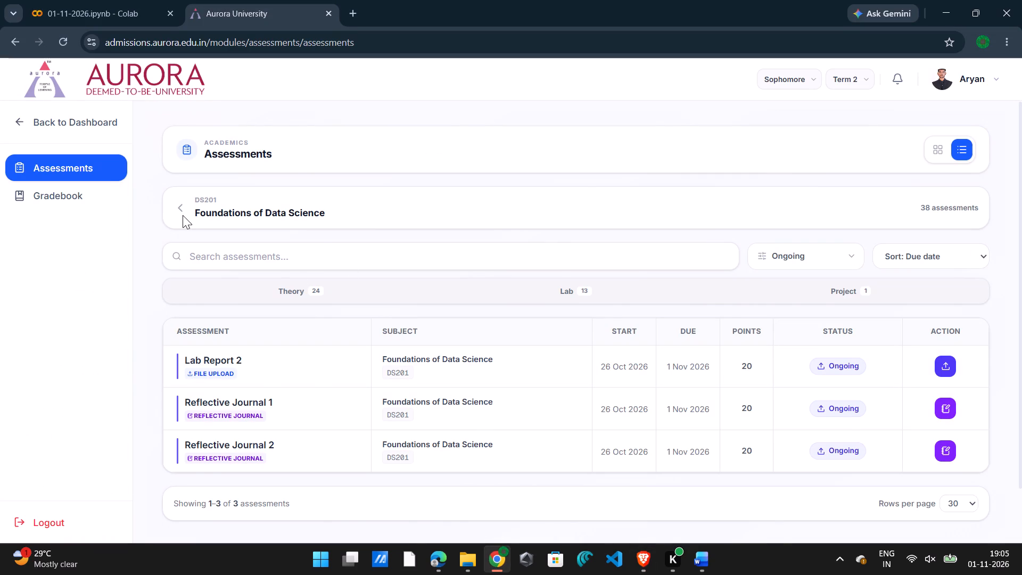
{"action": "left_click", "coordinate": [180, 213]}
{"action": "left_click", "coordinate": [284, 240]}
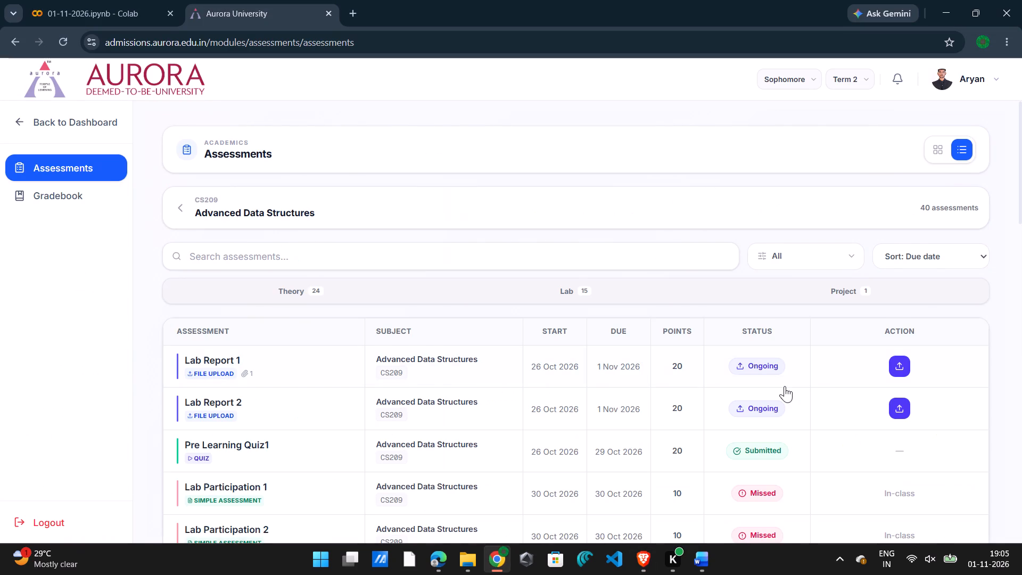
Open the rubric and reference PDF attached to Lab Report 1 of Advanced Data Structures.
{"action": "scroll", "coordinate": [785, 386], "scroll_direction": "down", "scroll_amount": 1}
{"action": "left_click", "coordinate": [863, 340]}
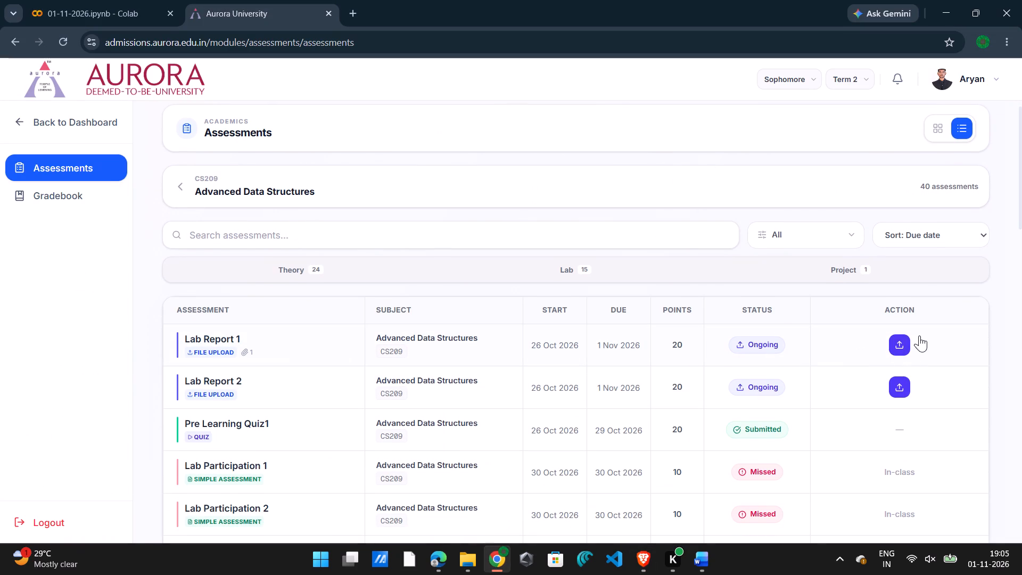
{"action": "left_click", "coordinate": [905, 340]}
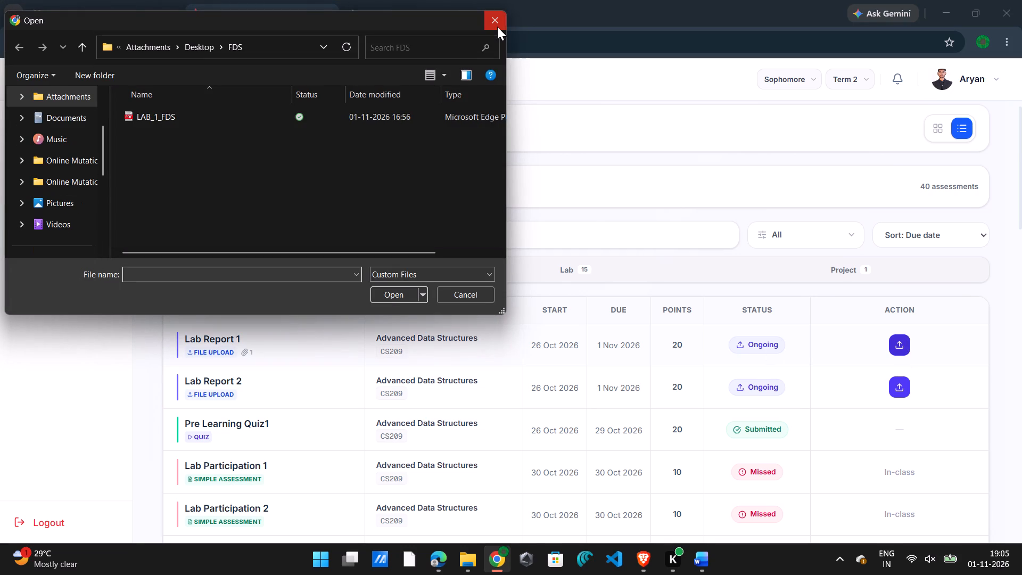
{"action": "double_click", "coordinate": [497, 27]}
{"action": "left_click", "coordinate": [758, 334]}
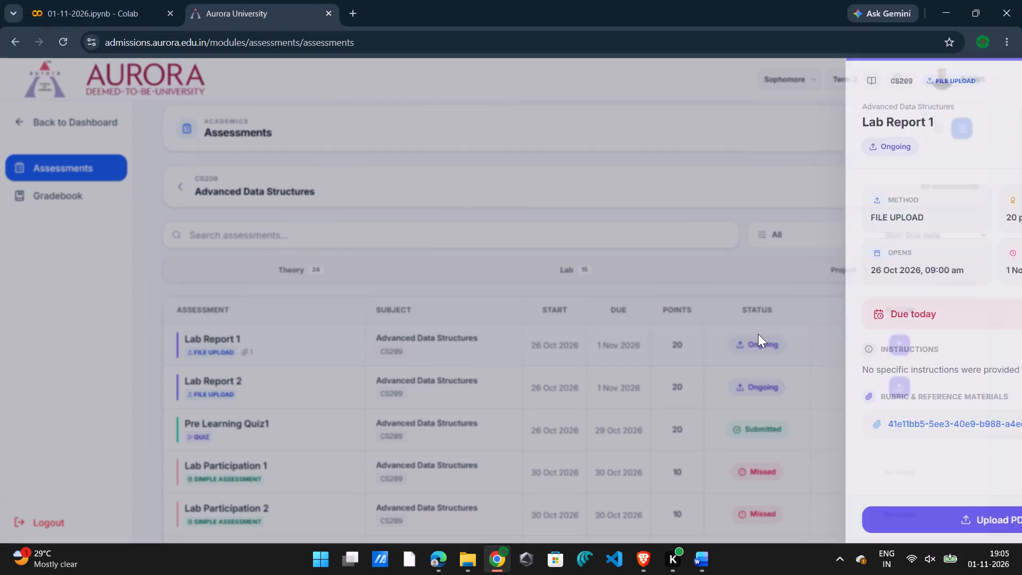
{"action": "scroll", "coordinate": [800, 383], "scroll_direction": "down", "scroll_amount": 1}
{"action": "left_click", "coordinate": [844, 432]}
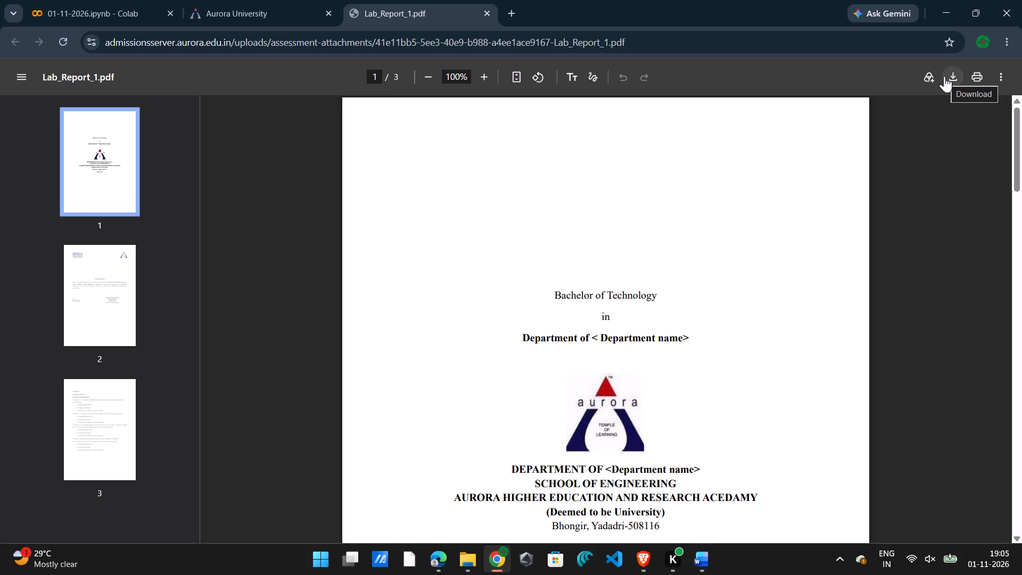
Download the lab report template PDF to the Downloads folder under the name Lab_Report.
{"action": "left_click", "coordinate": [944, 76]}
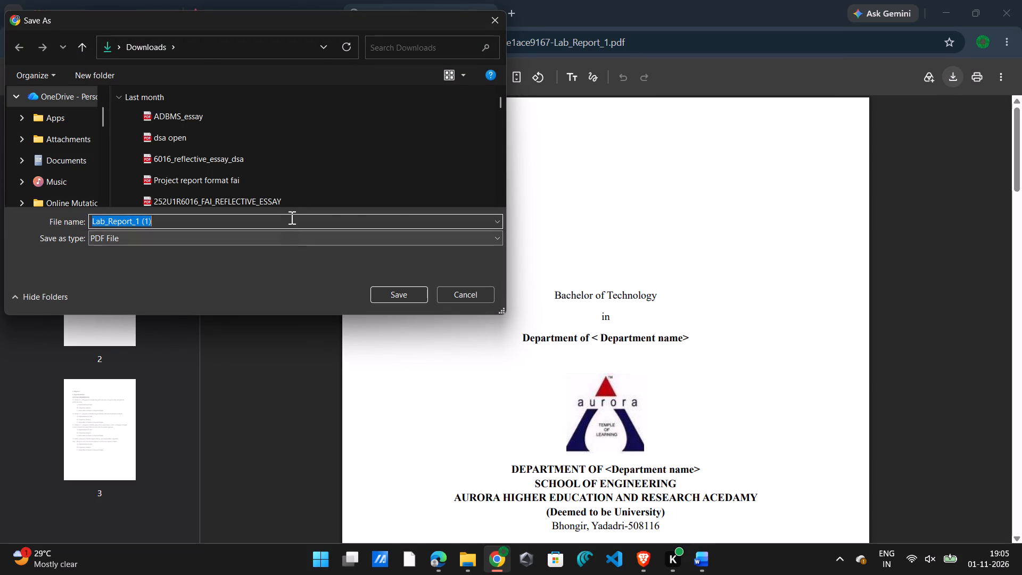
{"action": "left_click", "coordinate": [292, 217]}
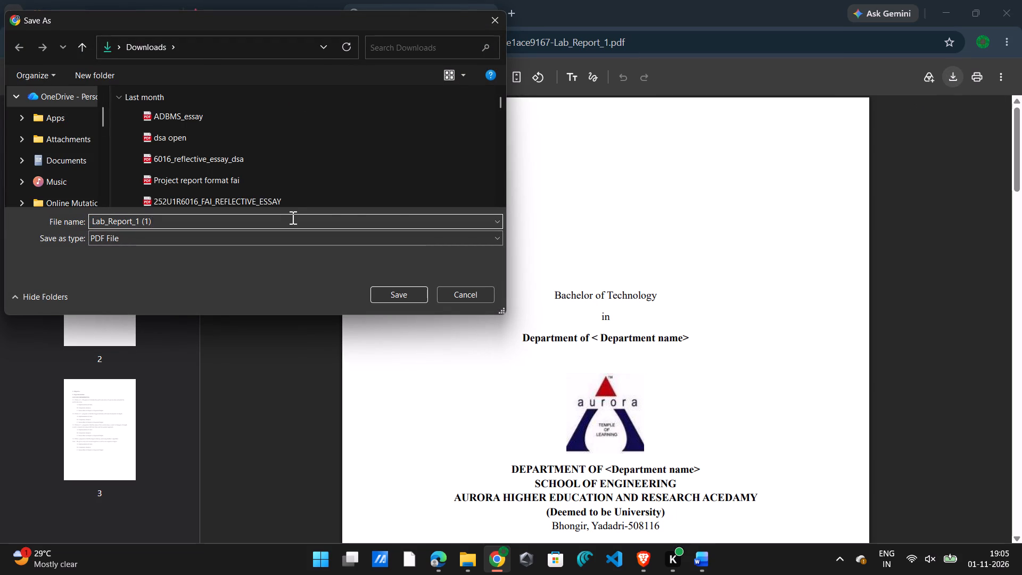
{"action": "key", "text": "BackSpace"}
{"action": "key", "text": "BackSpace"}
{"action": "key", "text": "BackSpace"}
{"action": "key", "text": "BackSpace"}
{"action": "key", "text": "BackSpace"}
{"action": "key", "text": "BackSpace"}
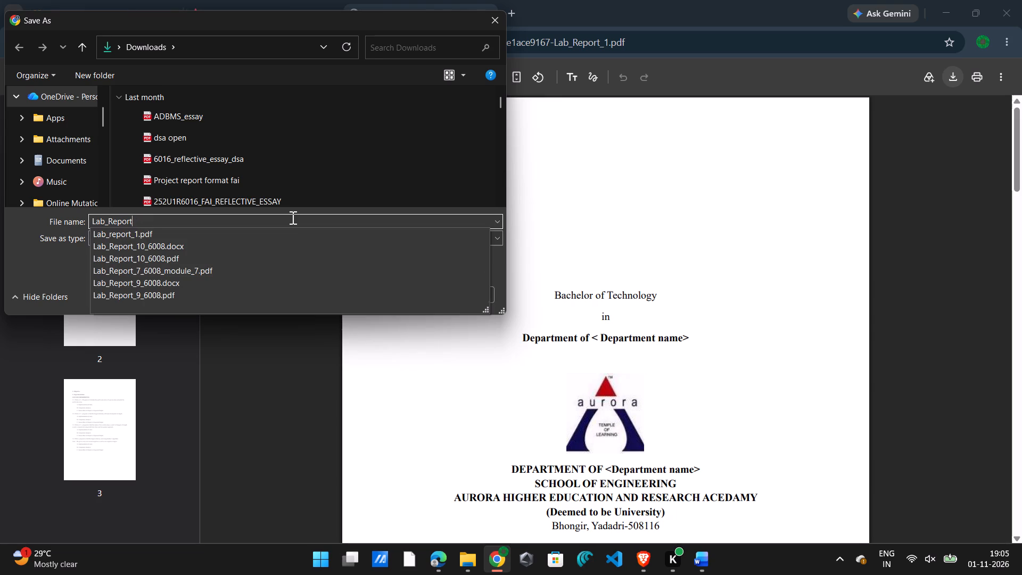
{"action": "left_click", "coordinate": [924, 174]}
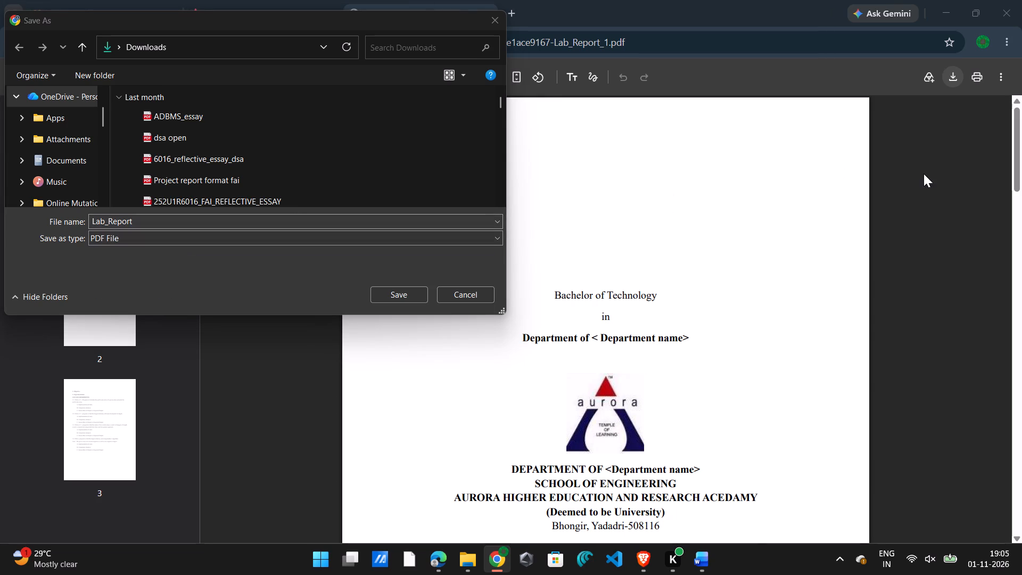
{"action": "left_click", "coordinate": [403, 299]}
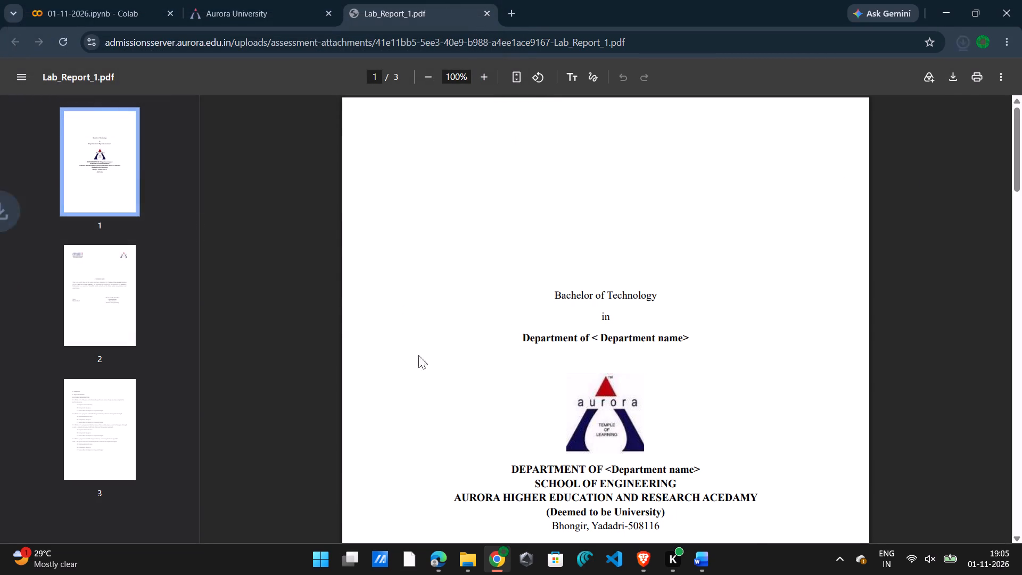
{"action": "scroll", "coordinate": [737, 384], "scroll_direction": "down", "scroll_amount": 3}
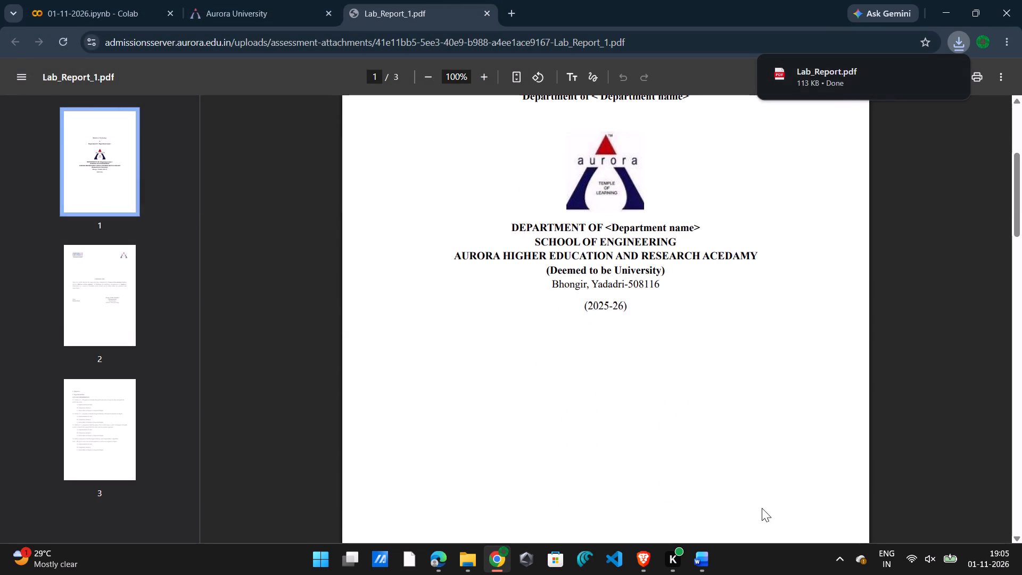
Switch to Word and open the Lab_Report PDF from the Downloads folder as a document.
{"action": "left_click", "coordinate": [717, 574]}
{"action": "left_click", "coordinate": [709, 571]}
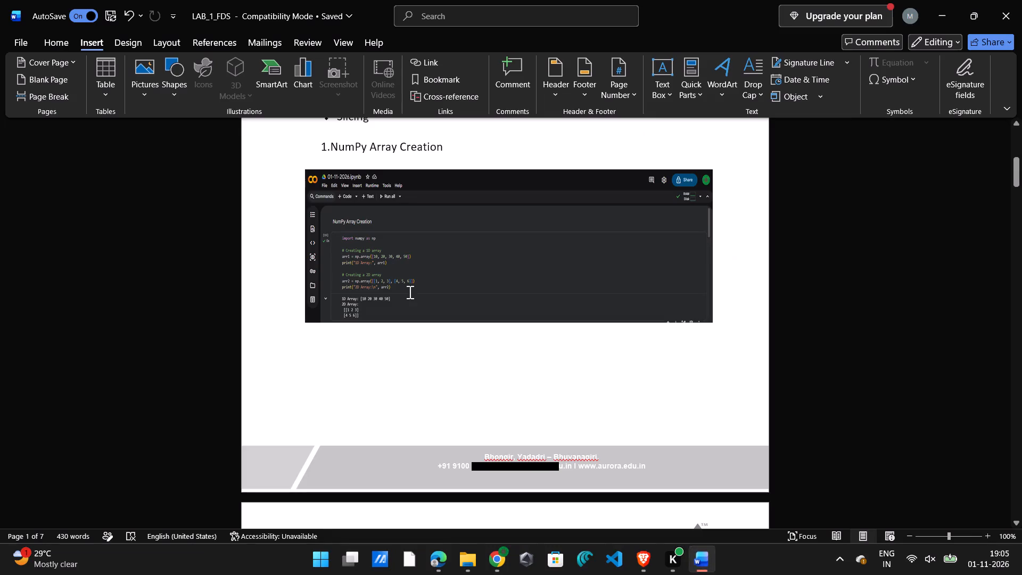
{"action": "left_click", "coordinate": [20, 47]}
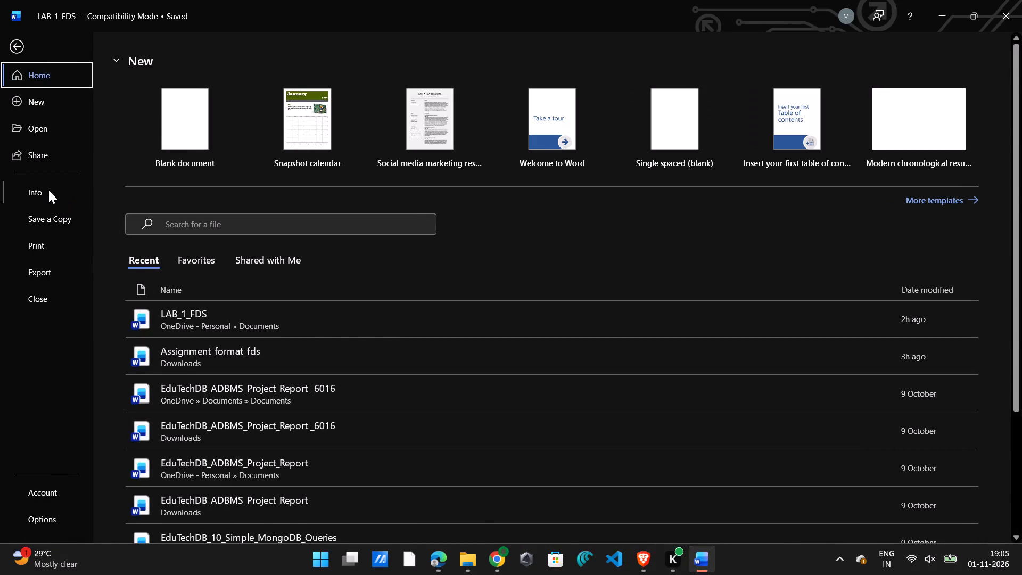
{"action": "left_click", "coordinate": [48, 190]}
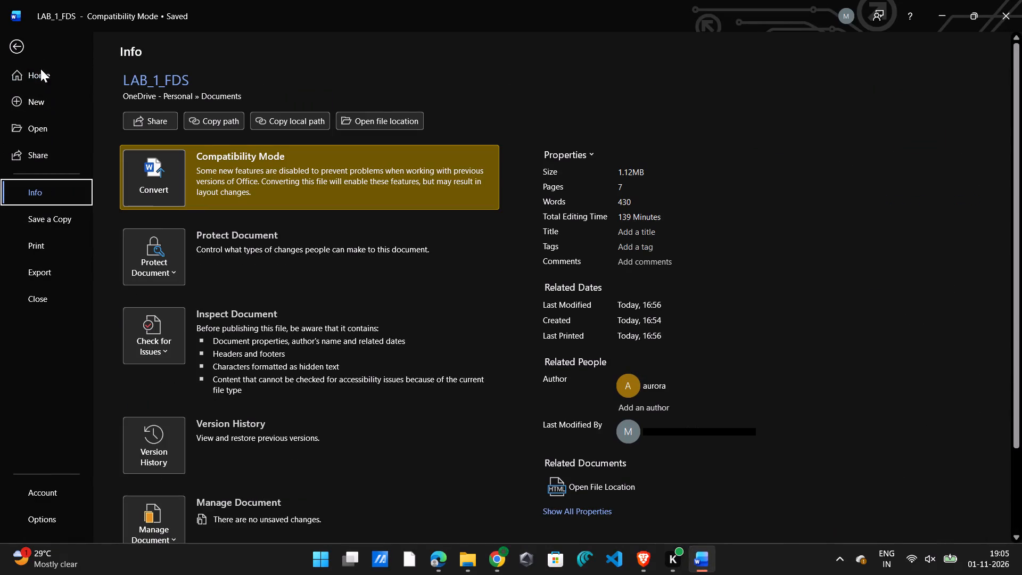
{"action": "left_click", "coordinate": [45, 126]}
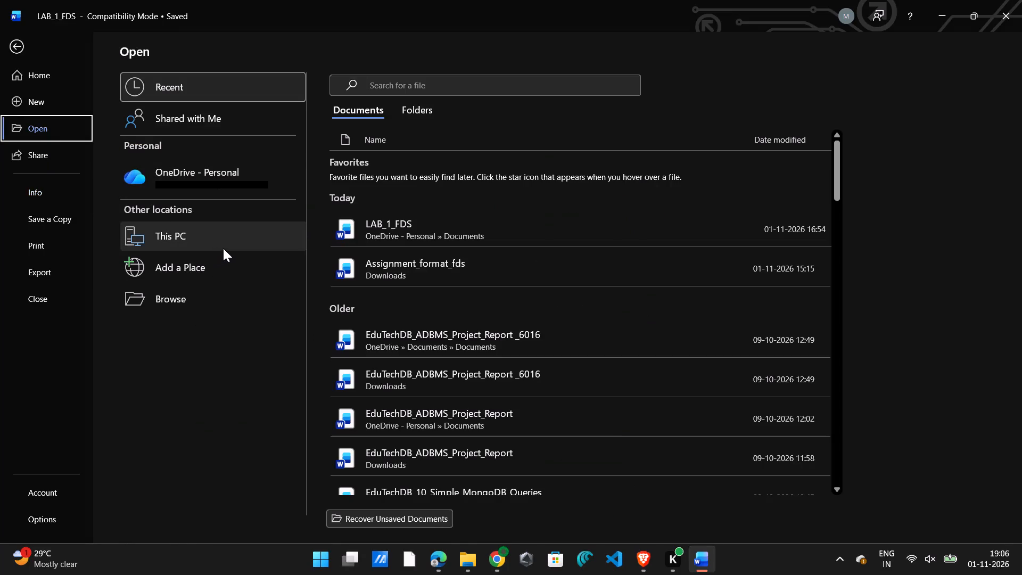
{"action": "left_click", "coordinate": [226, 289]}
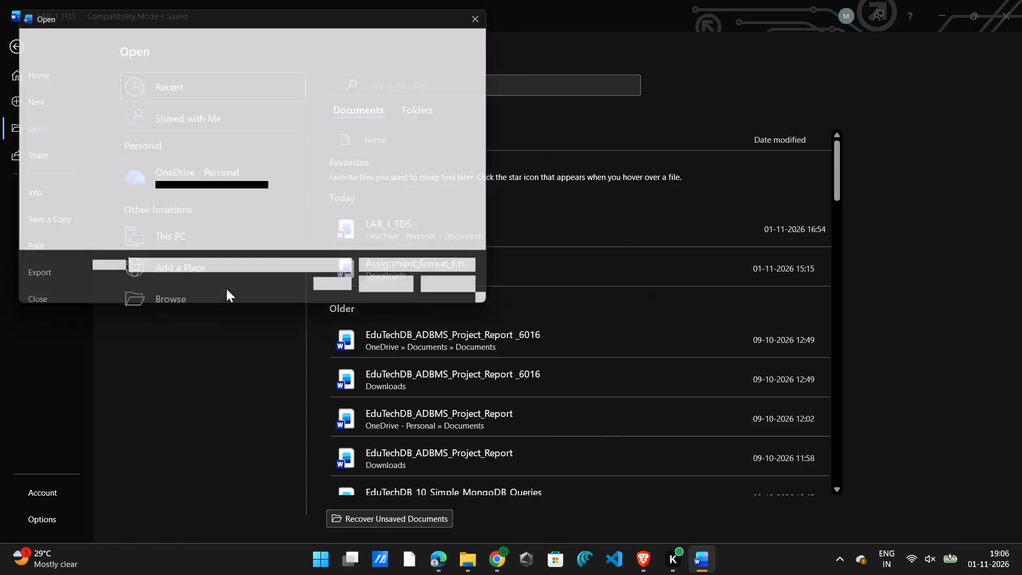
{"action": "scroll", "coordinate": [38, 209], "scroll_direction": "down", "scroll_amount": 1}
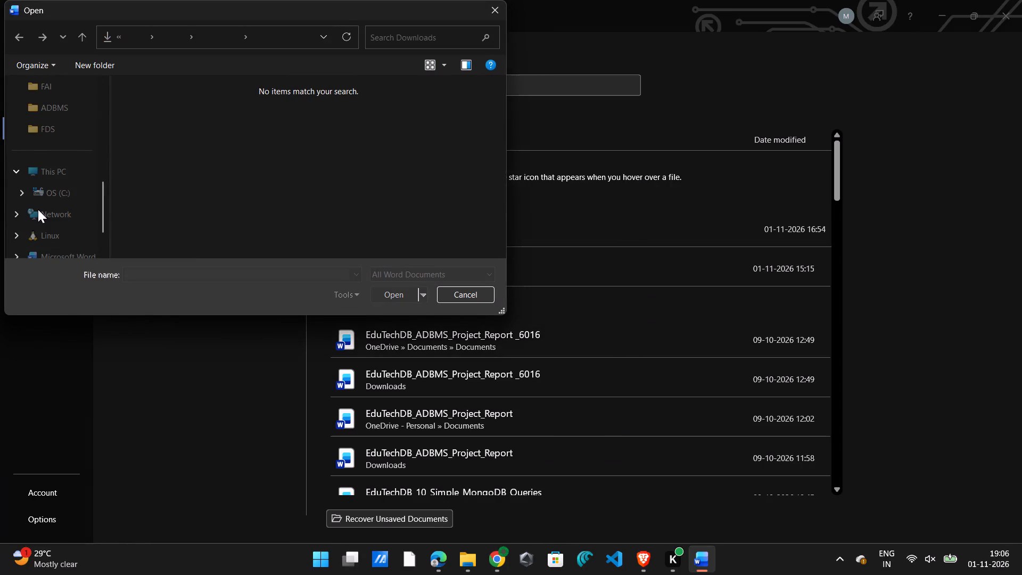
{"action": "scroll", "coordinate": [38, 209], "scroll_direction": "down", "scroll_amount": 1}
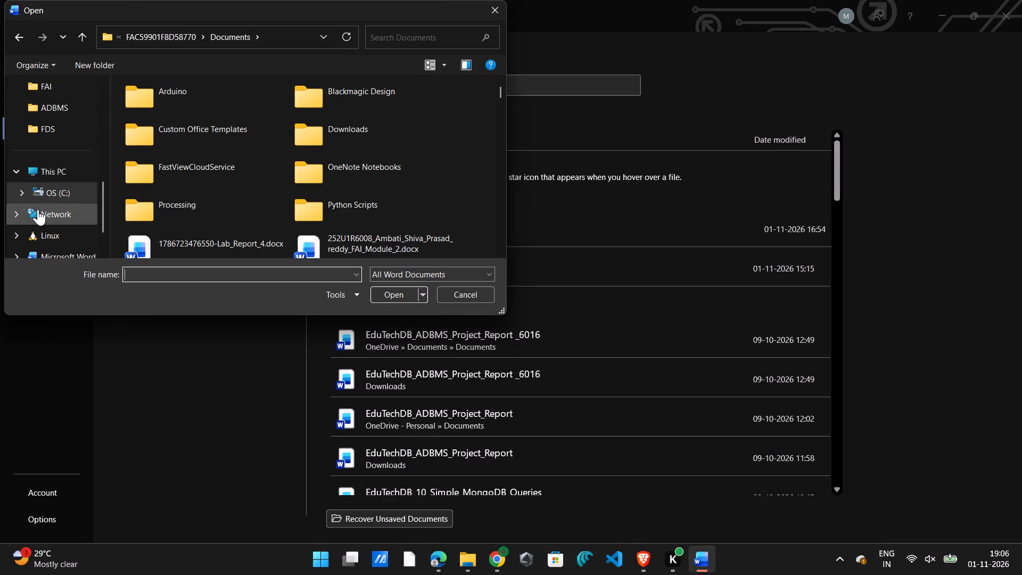
{"action": "scroll", "coordinate": [38, 209], "scroll_direction": "down", "scroll_amount": 1}
{"action": "scroll", "coordinate": [38, 209], "scroll_direction": "up", "scroll_amount": 1}
{"action": "scroll", "coordinate": [38, 209], "scroll_direction": "down", "scroll_amount": 1}
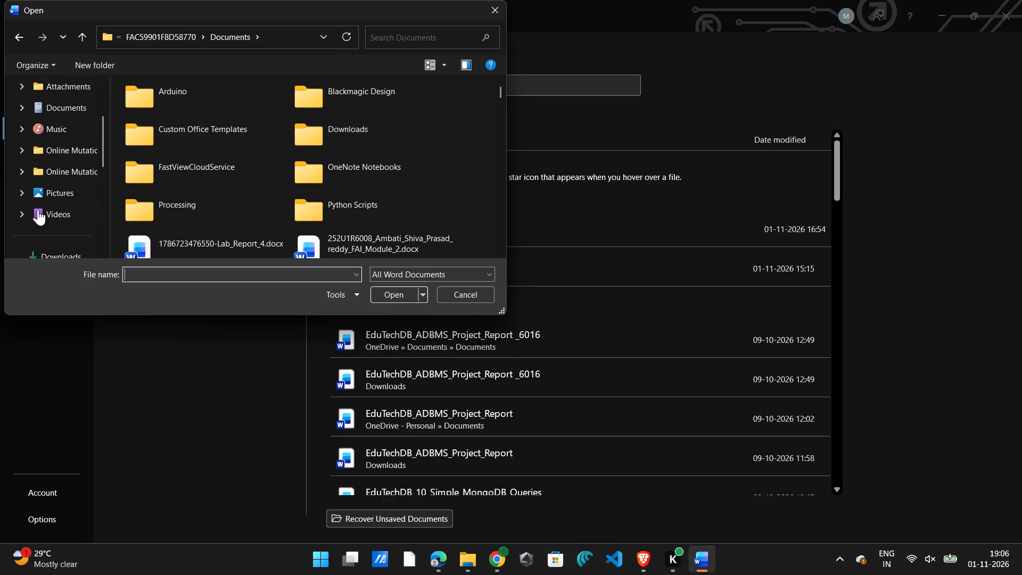
{"action": "left_click", "coordinate": [64, 250]}
{"action": "left_click", "coordinate": [245, 113]}
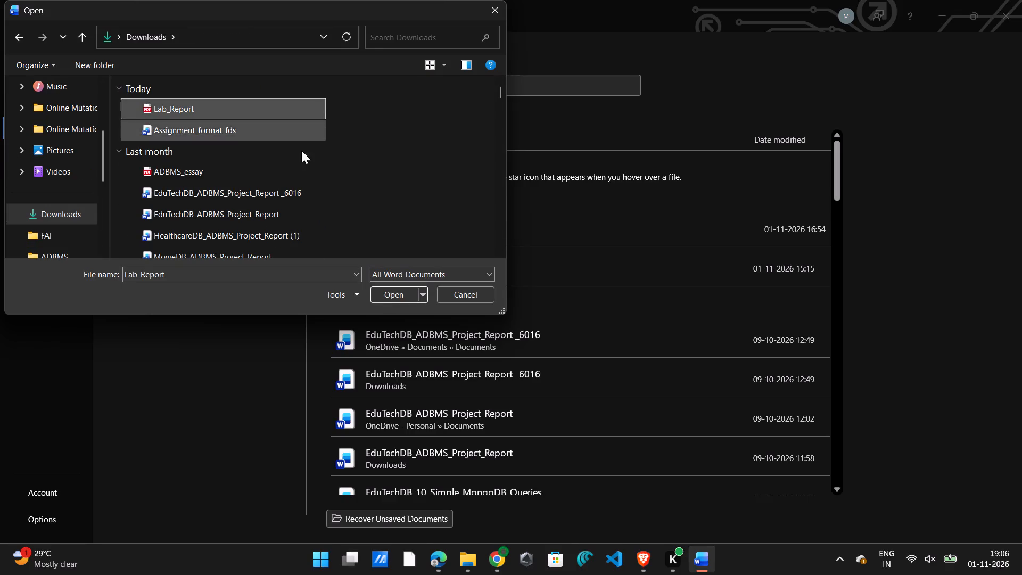
{"action": "left_click", "coordinate": [403, 301]}
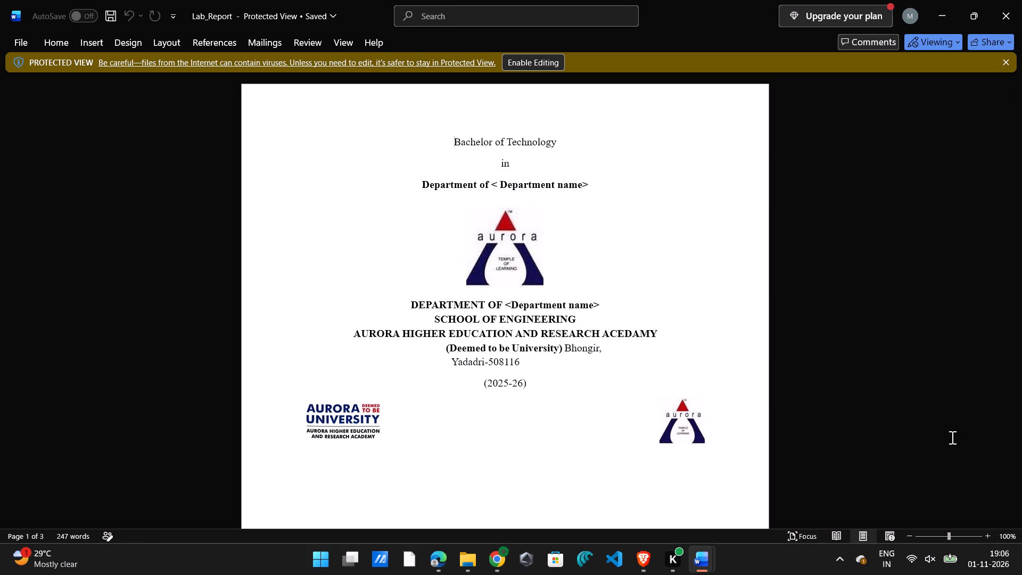
Enable editing for the Lab_Report document opened in Protected View.
{"action": "left_click", "coordinate": [619, 299]}
{"action": "key", "text": "BackSpace"}
{"action": "key", "text": "BackSpace"}
{"action": "key", "text": "BackSpace"}
{"action": "key", "text": "BackSpace"}
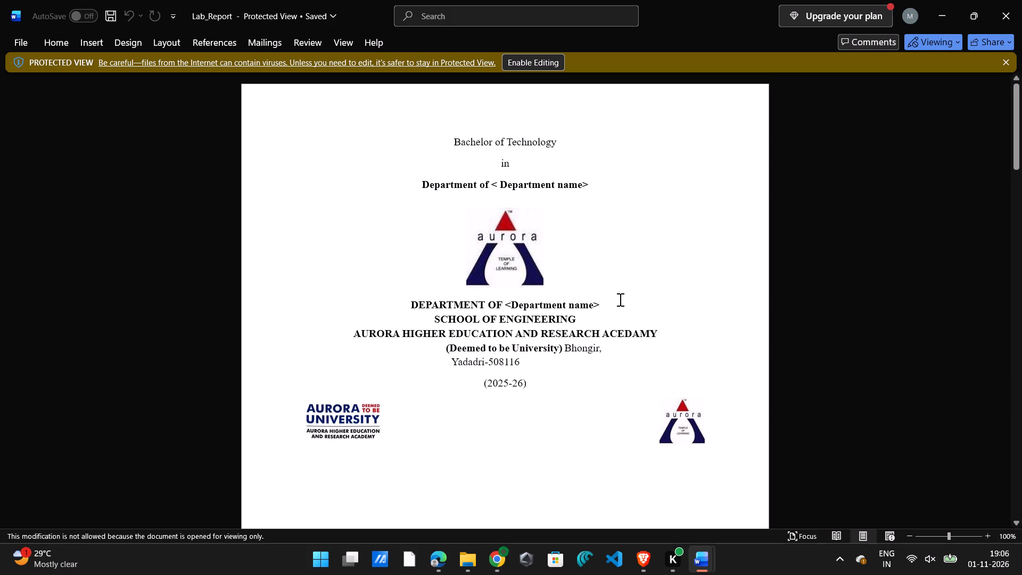
{"action": "key", "text": "BackSpace"}
{"action": "left_click", "coordinate": [541, 61]}
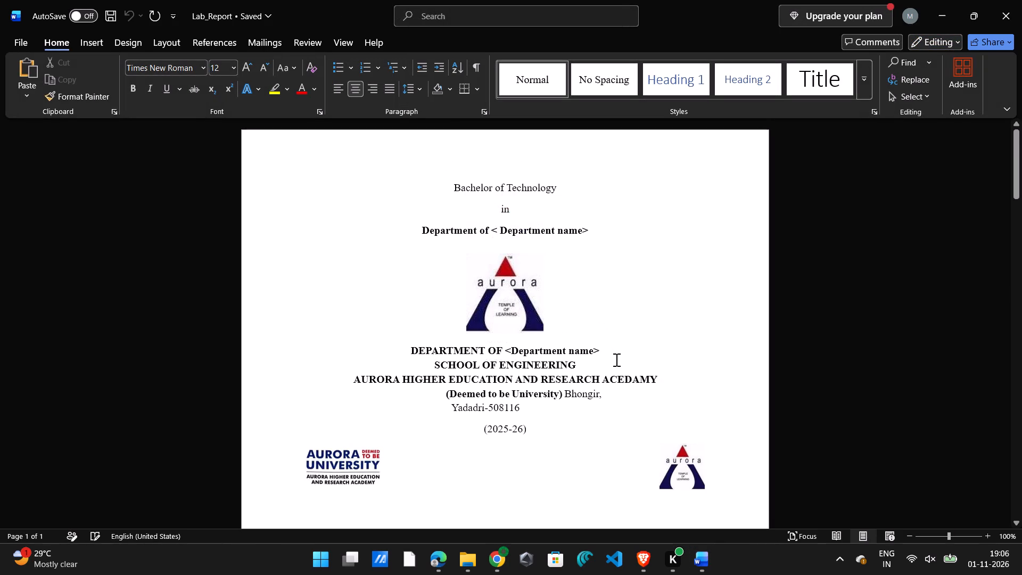
Delete the "<Department name>" placeholder after "DEPARTMENT OF" below the logo on the cover page.
{"action": "left_click", "coordinate": [615, 359]}
{"action": "left_click", "coordinate": [613, 353]}
{"action": "key", "text": "BackSpace"}
{"action": "key", "text": "BackSpace"}
{"action": "key", "text": "BackSpace"}
{"action": "key", "text": "BackSpace"}
{"action": "key", "text": "BackSpace"}
{"action": "key", "text": "BackSpace"}
{"action": "key", "text": "BackSpace"}
{"action": "key", "text": "BackSpace"}
{"action": "key", "text": "BackSpace"}
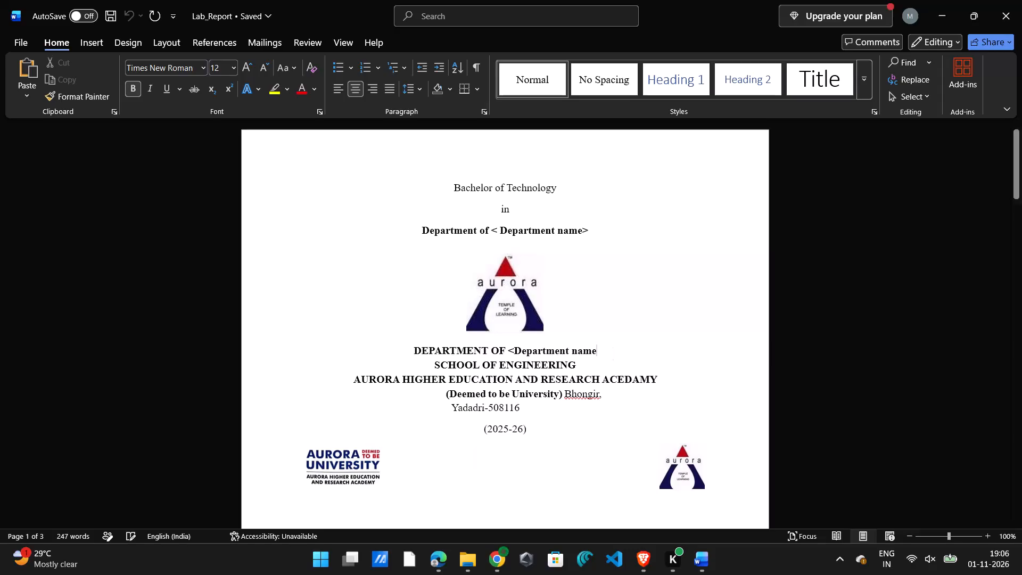
{"action": "key", "text": "BackSpace"}
{"action": "key", "text": "BackSpace"}
{"action": "key", "text": "BackSpace"}
{"action": "key", "text": "BackSpace"}
{"action": "key", "text": "BackSpace"}
{"action": "key", "text": "BackSpace"}
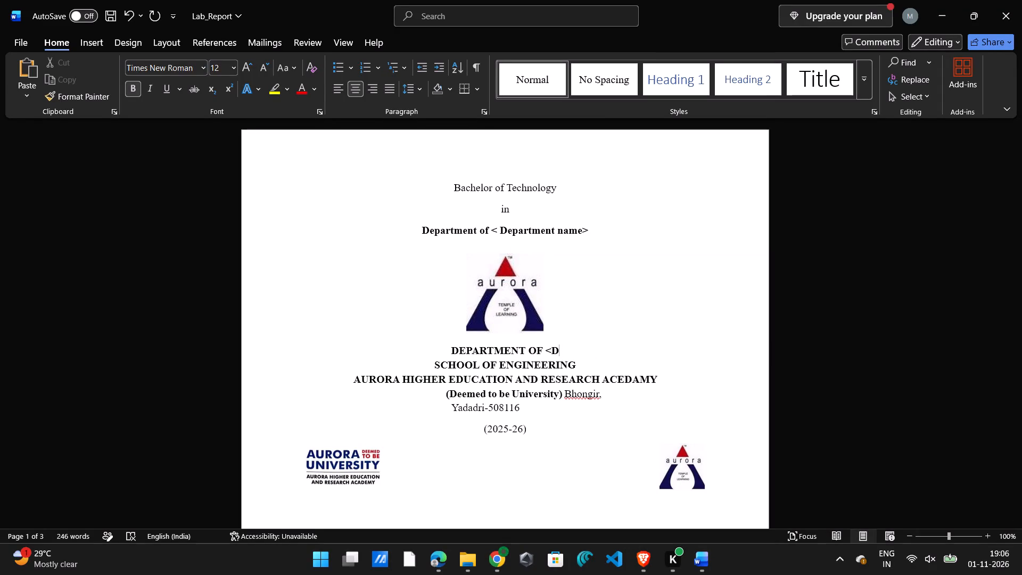
{"action": "key", "text": "BackSpace"}
{"action": "key", "text": "BackSpace"}
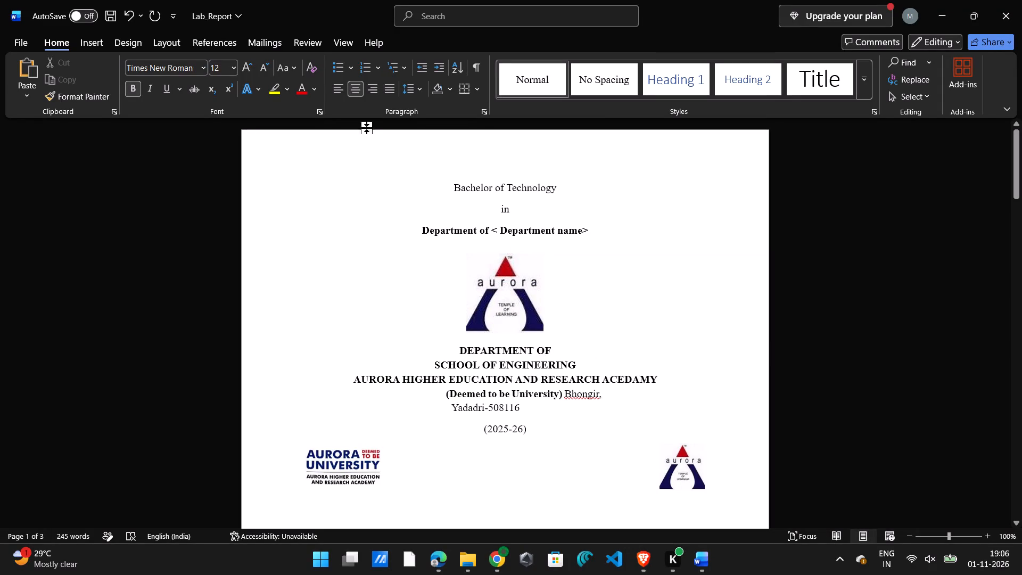
Switch to File Explorer and open the earlier report lab_report_1_dsa from the DSA folder under Attachments > Desktop.
{"action": "left_click", "coordinate": [476, 571]}
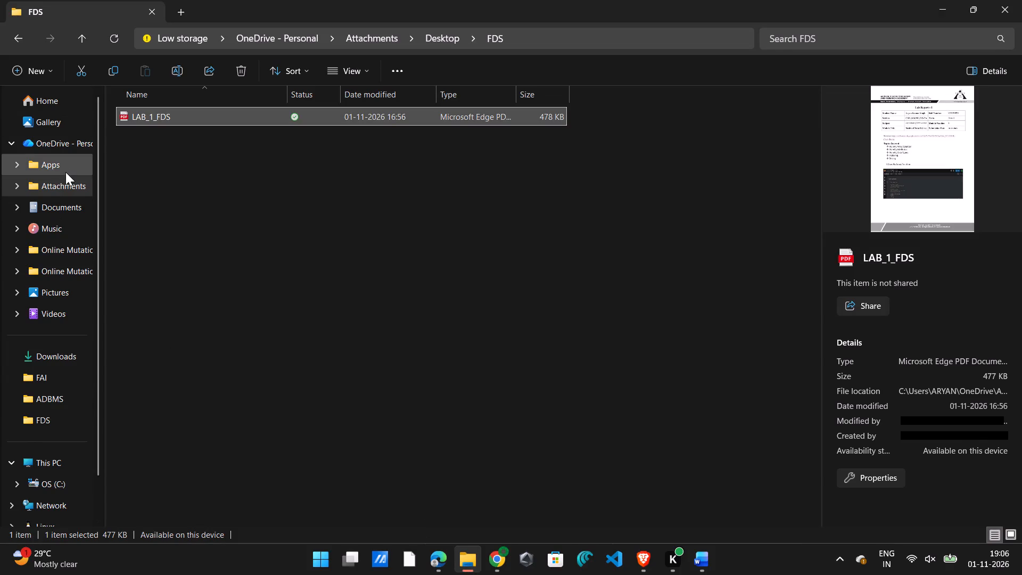
{"action": "left_click", "coordinate": [66, 194]}
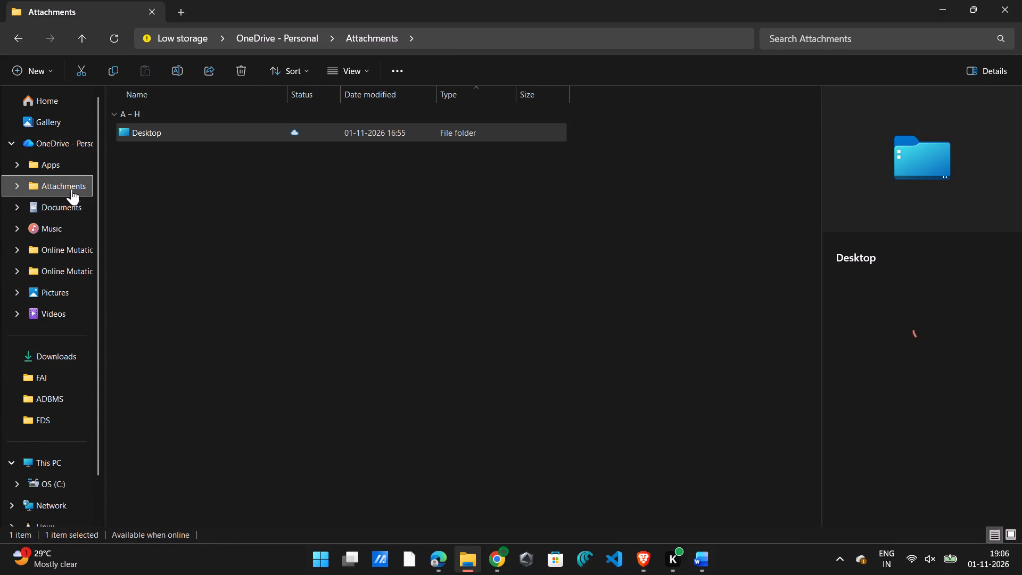
{"action": "double_click", "coordinate": [211, 128]}
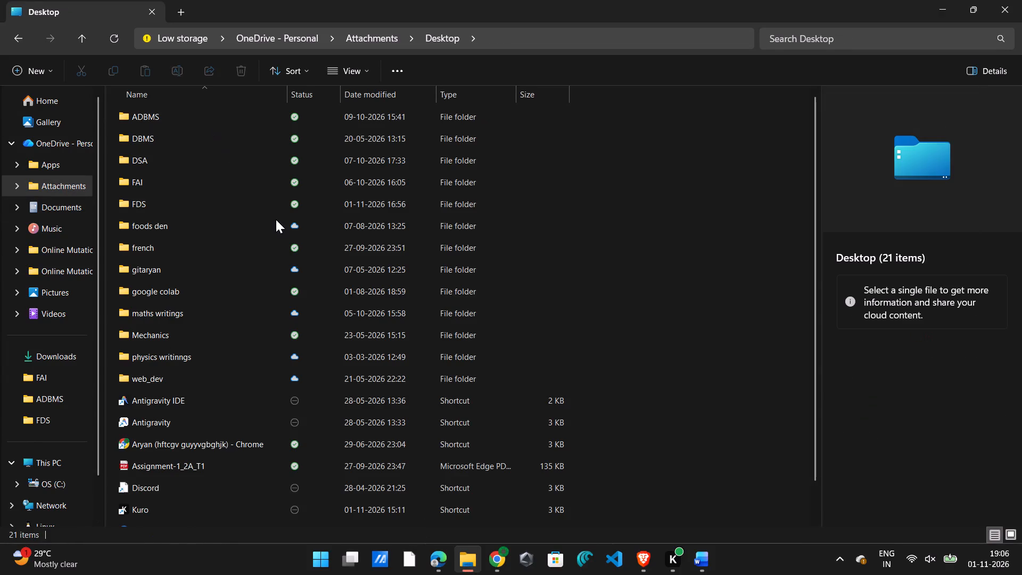
{"action": "double_click", "coordinate": [208, 169]}
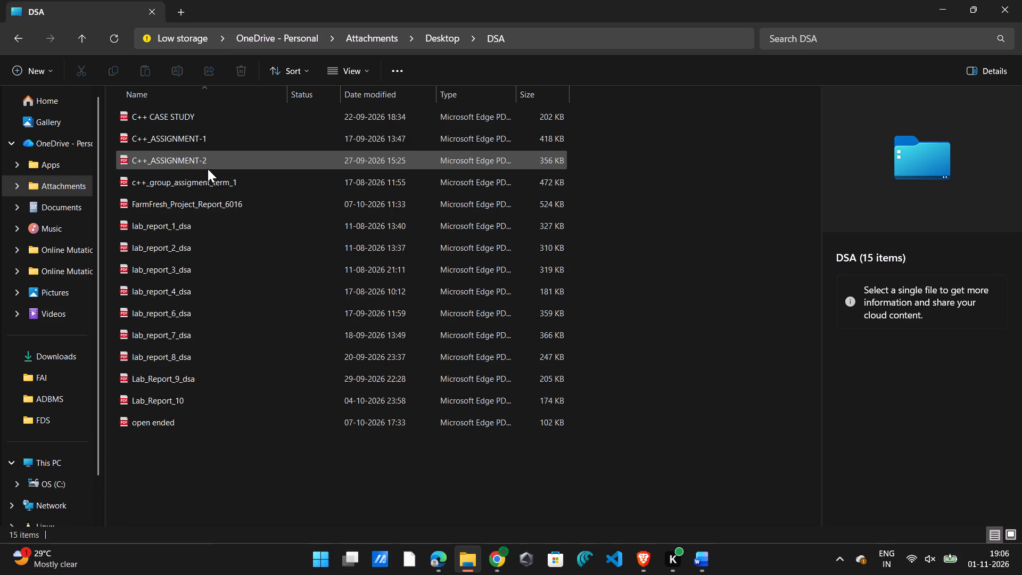
{"action": "double_click", "coordinate": [200, 230]}
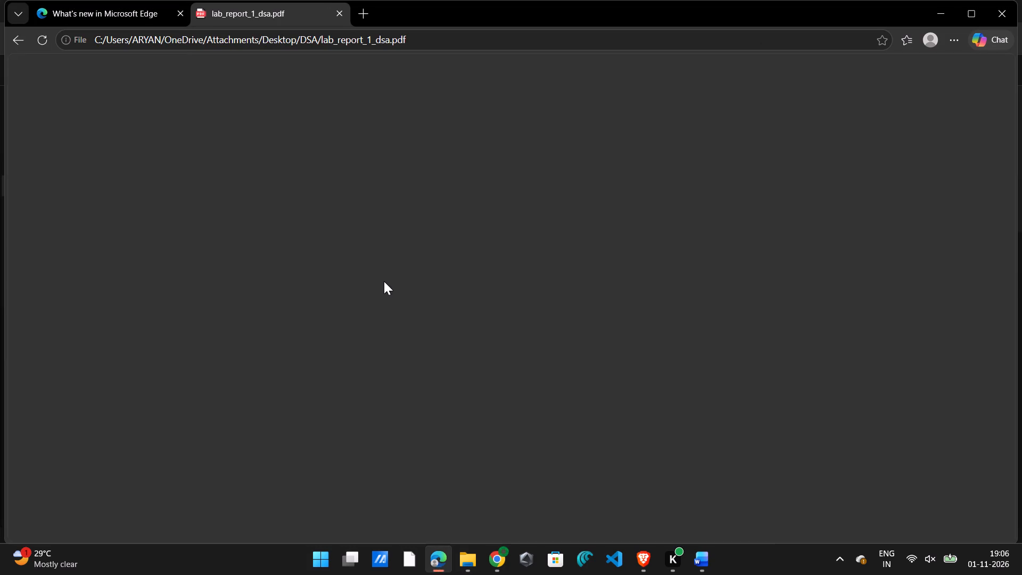
Copy the line "DEPARTMENT OF COMPUTER SCIENCE" from below the logo on the earlier report's cover page.
{"action": "scroll", "coordinate": [605, 364], "scroll_direction": "up", "scroll_amount": 20}
{"action": "scroll", "coordinate": [605, 364], "scroll_direction": "up", "scroll_amount": 9}
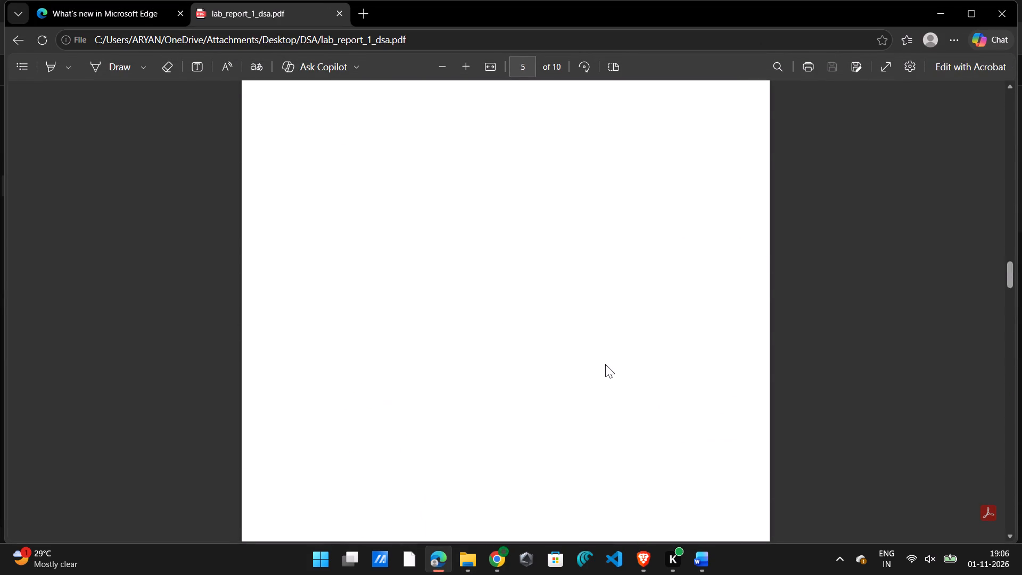
{"action": "scroll", "coordinate": [605, 364], "scroll_direction": "up", "scroll_amount": 14}
{"action": "scroll", "coordinate": [474, 422], "scroll_direction": "down", "scroll_amount": 2}
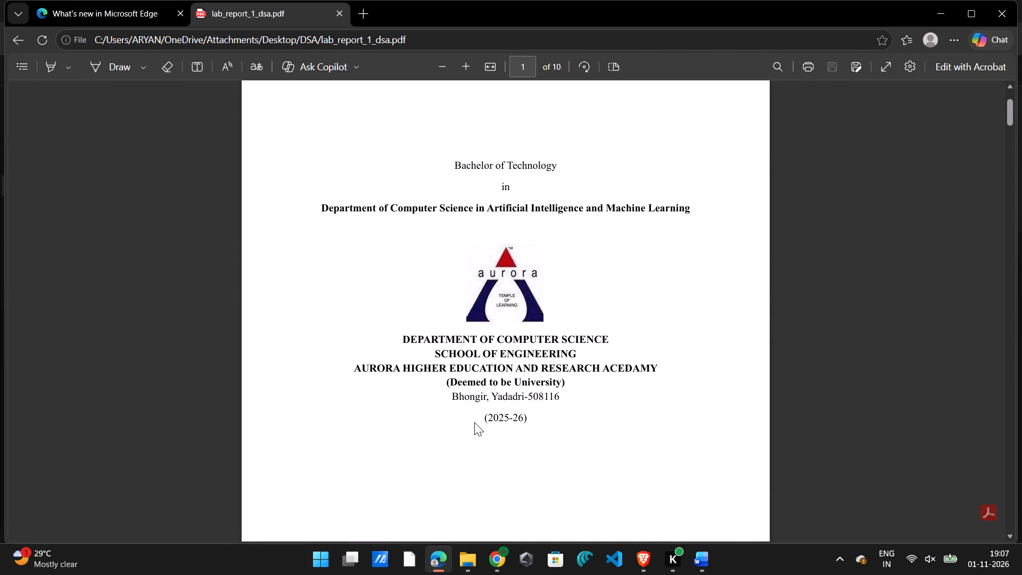
{"action": "scroll", "coordinate": [474, 422], "scroll_direction": "down", "scroll_amount": 1}
{"action": "left_click_drag", "start_coordinate": [612, 317], "coordinate": [413, 332]}
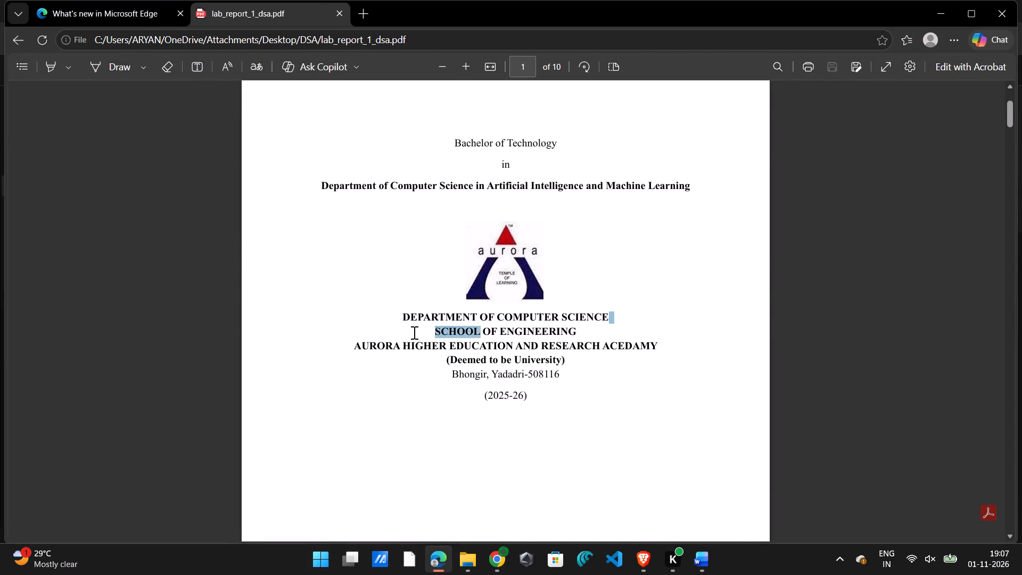
{"action": "left_click_drag", "start_coordinate": [413, 332], "coordinate": [381, 325]}
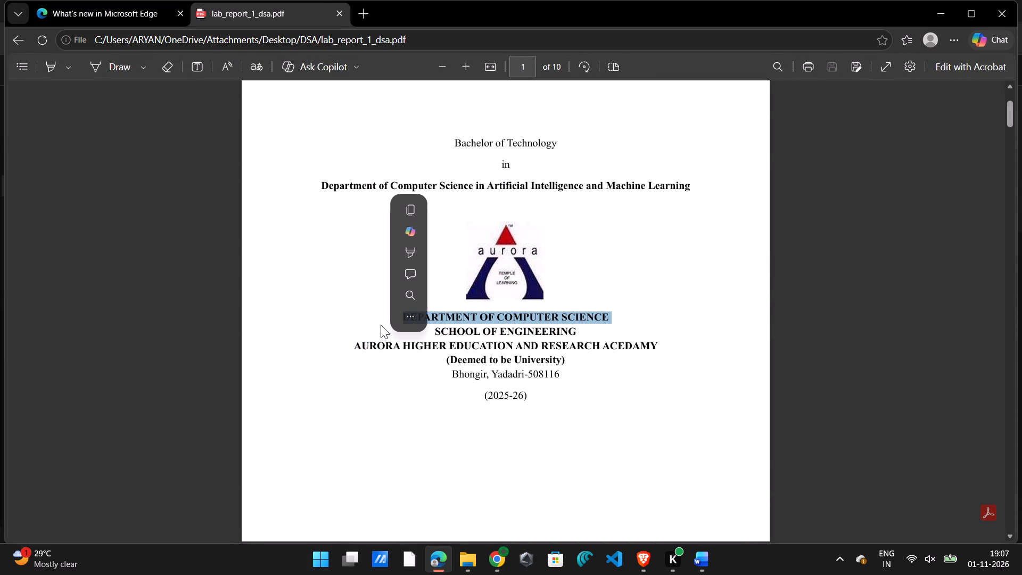
{"action": "key", "text": "ctrl+c"}
Switch to Word, closing the LAB_1_FDS document and bringing the Lab_Report document to the front.
{"action": "left_click", "coordinate": [709, 569]}
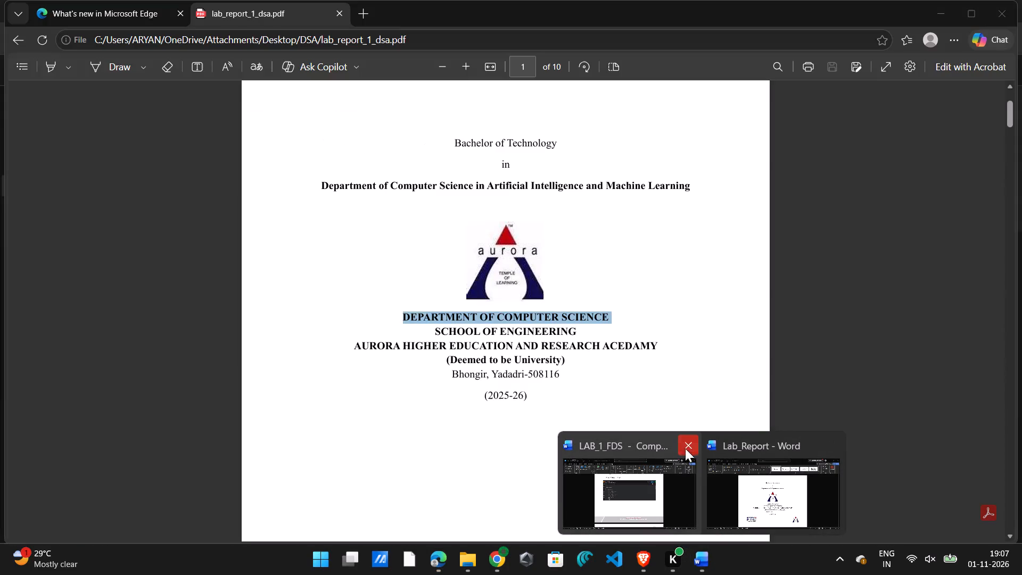
{"action": "left_click", "coordinate": [684, 446]}
{"action": "left_click", "coordinate": [699, 483]}
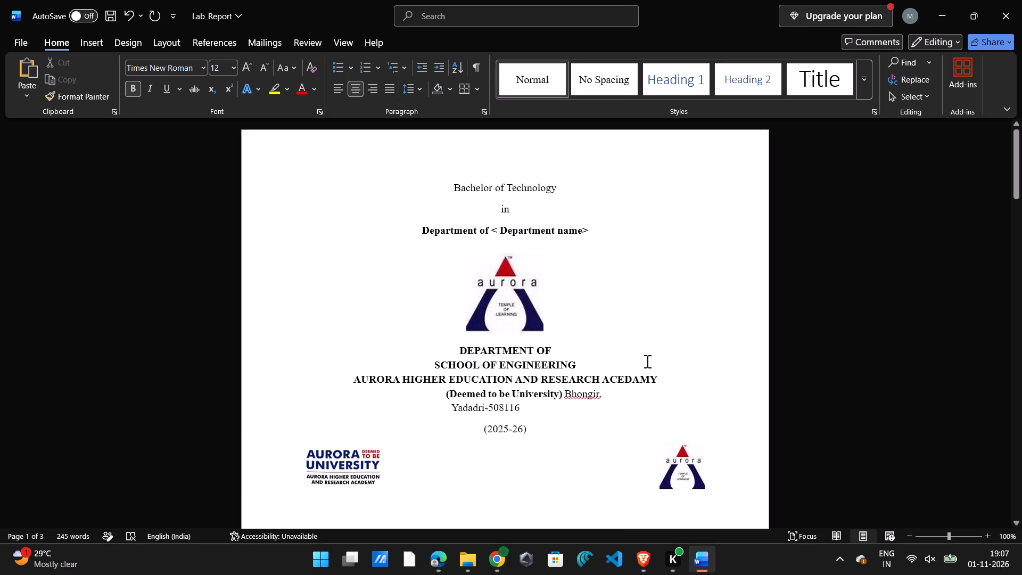
Replace the "DEPARTMENT OF" line below the cover page logo with the copied "DEPARTMENT OF COMPUTER SCIENCE".
{"action": "key", "text": "BackSpace"}
{"action": "key", "text": "BackSpace"}
{"action": "key", "text": "BackSpace"}
{"action": "key", "text": "BackSpace"}
{"action": "key", "text": "BackSpace"}
{"action": "key", "text": "BackSpace"}
{"action": "key", "text": "BackSpace"}
{"action": "key", "text": "BackSpace"}
{"action": "key", "text": "BackSpace"}
{"action": "key", "text": "BackSpace"}
{"action": "key", "text": "BackSpace"}
{"action": "key", "text": "BackSpace"}
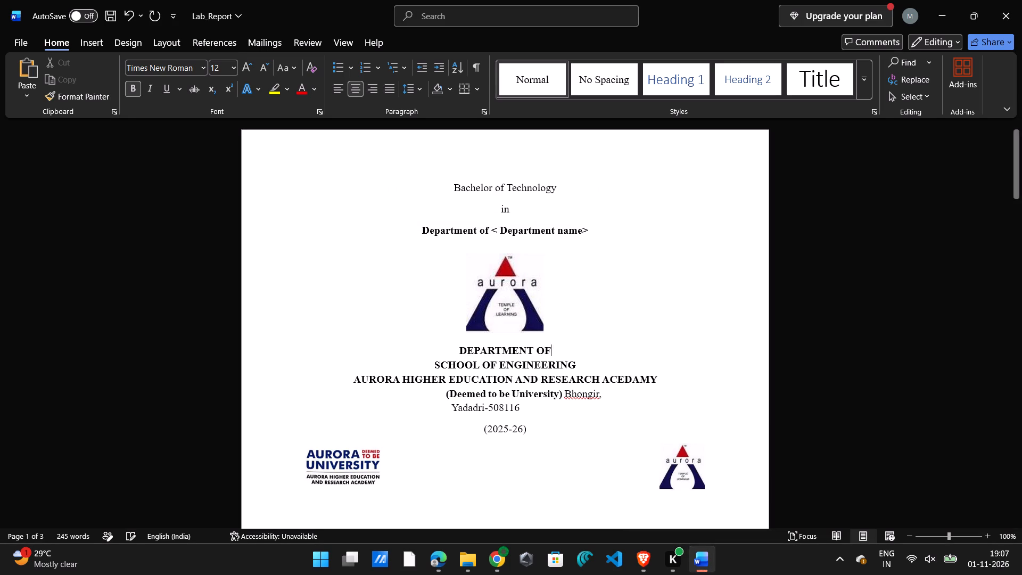
{"action": "key", "text": "BackSpace"}
{"action": "key", "text": "BackSpace"}
{"action": "key", "text": "ctrl+v"}
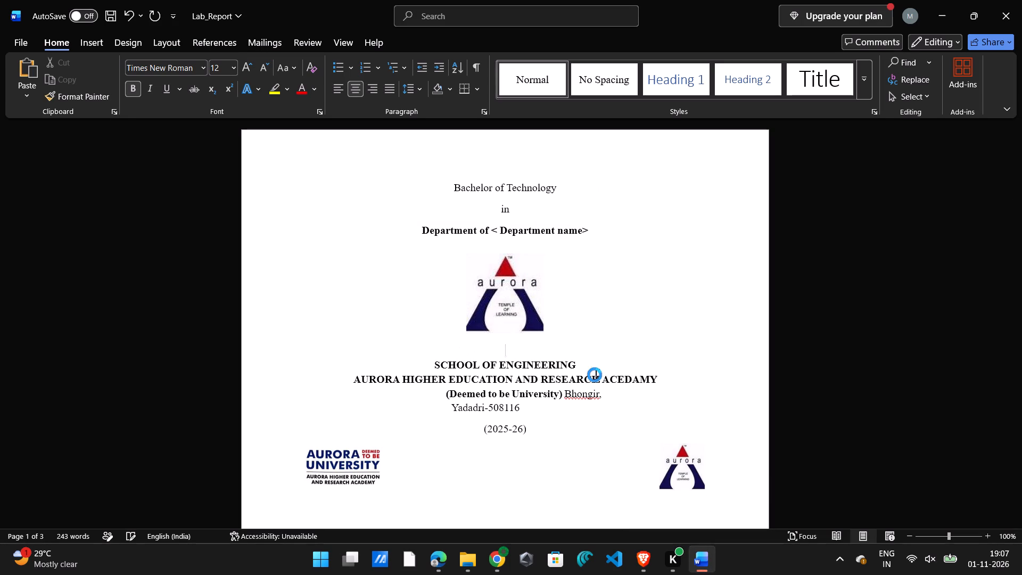
Apply the Strong style to the pasted "DEPARTMENT OF COMPUTER SCIENCE" line below the logo.
{"action": "left_click_drag", "start_coordinate": [604, 346], "coordinate": [485, 340]}
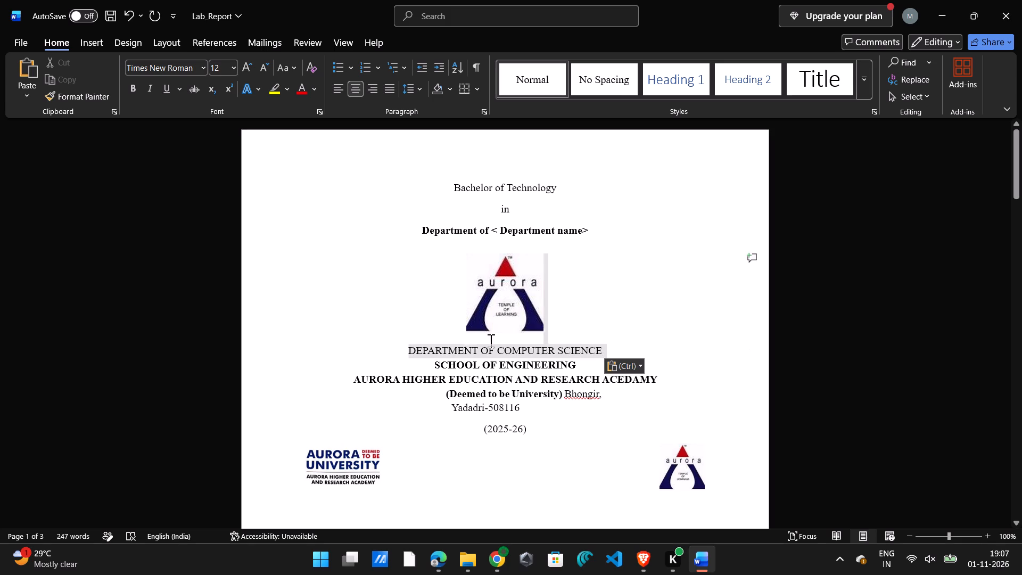
{"action": "left_click_drag", "start_coordinate": [485, 340], "coordinate": [410, 357]}
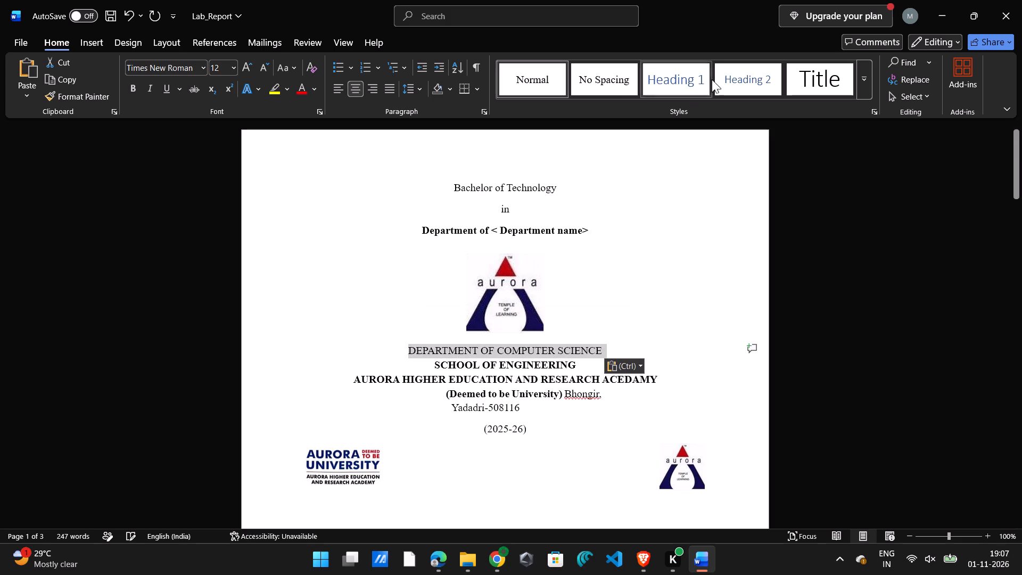
{"action": "left_click", "coordinate": [863, 77]}
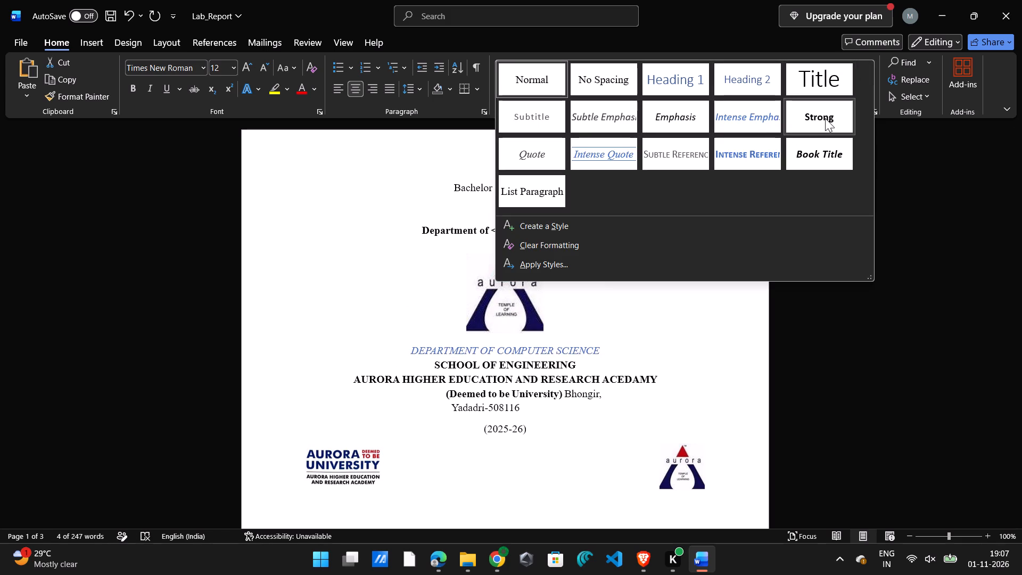
{"action": "left_click", "coordinate": [825, 118]}
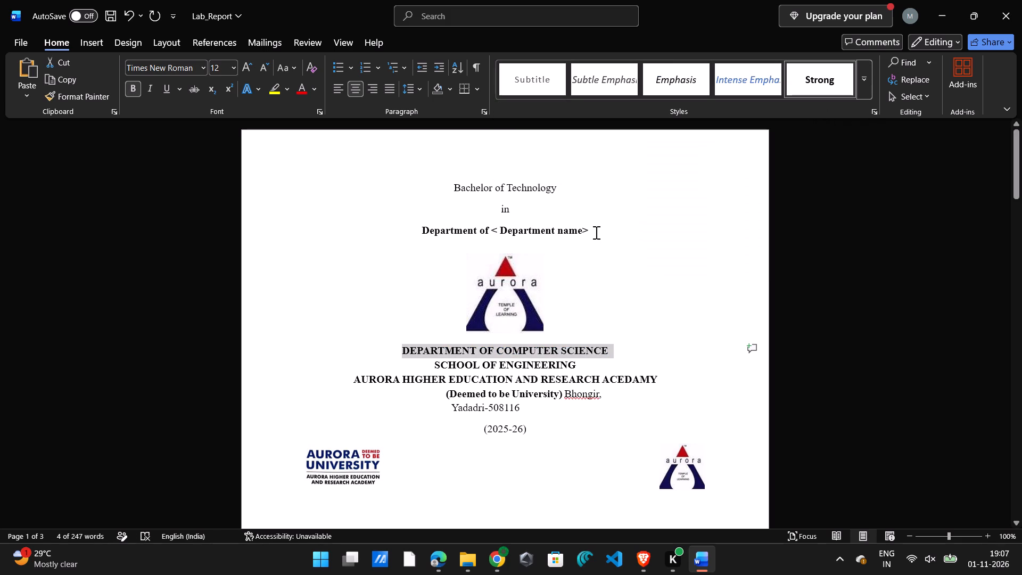
Switch to the earlier report in Edge and copy the line "Department of Computer Science in Artificial Intelligence and Machine Learning".
{"action": "left_click_drag", "start_coordinate": [594, 232], "coordinate": [419, 229]}
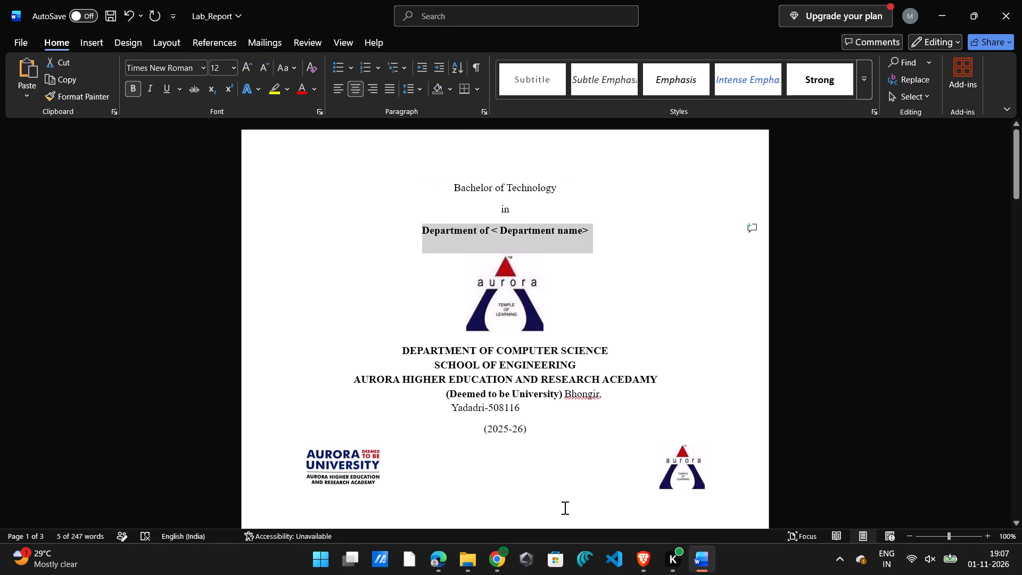
{"action": "left_click", "coordinate": [430, 568]}
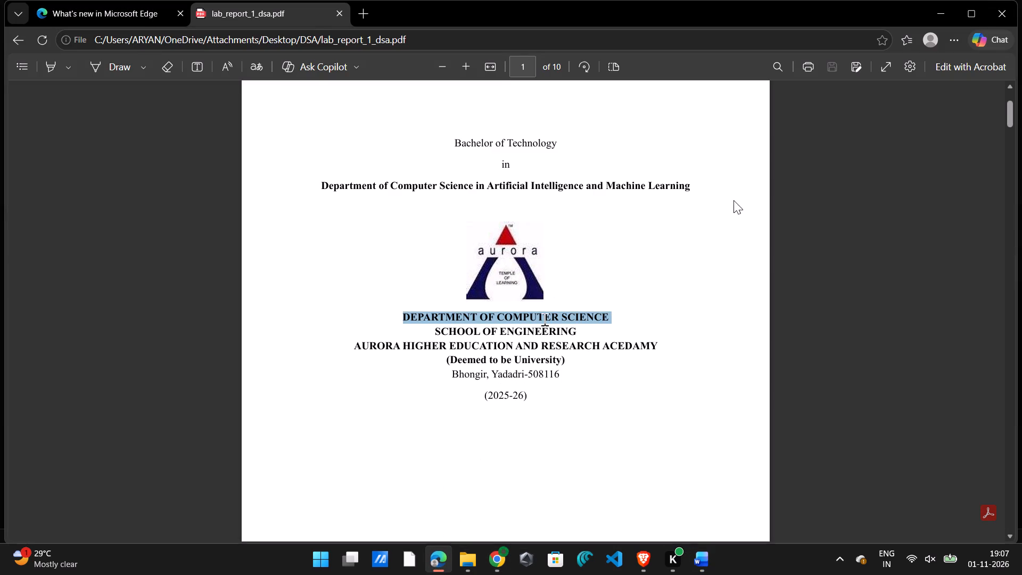
{"action": "left_click_drag", "start_coordinate": [695, 188], "coordinate": [327, 196]}
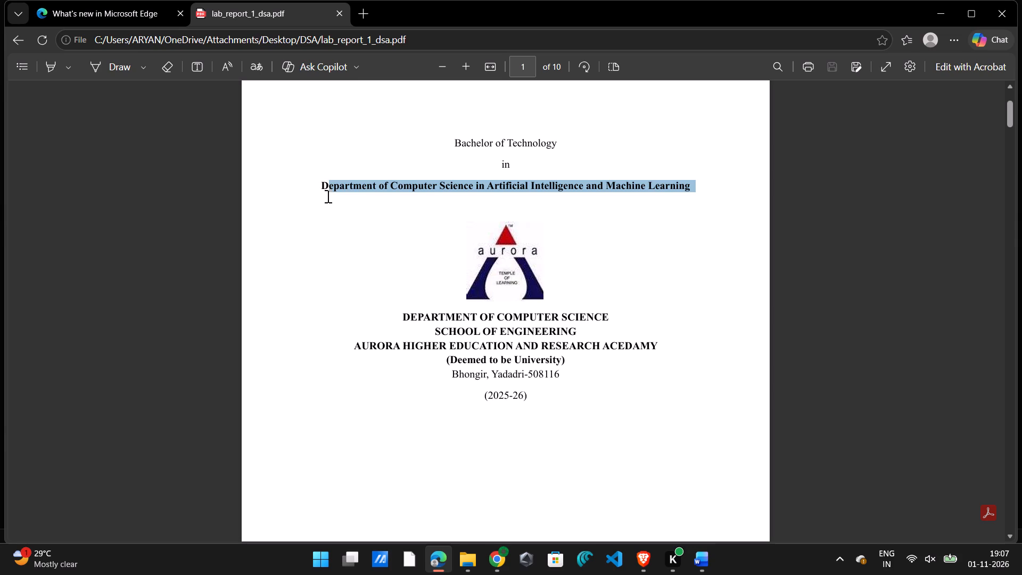
{"action": "left_click_drag", "start_coordinate": [327, 196], "coordinate": [311, 194]}
{"action": "key", "text": "ctrl+c"}
Back in Word, replace the "Department of < Department name>" line above the logo with the copied department line, on its own line under "in".
{"action": "left_click", "coordinate": [699, 573]}
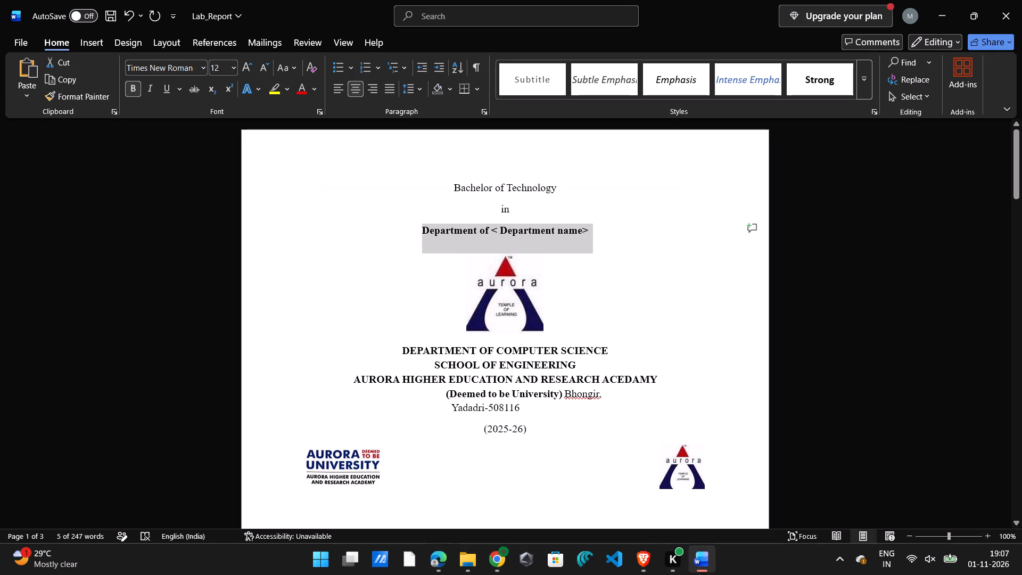
{"action": "left_click", "coordinate": [619, 244]}
{"action": "left_click_drag", "start_coordinate": [613, 234], "coordinate": [406, 235]}
{"action": "key", "text": "BackSpace"}
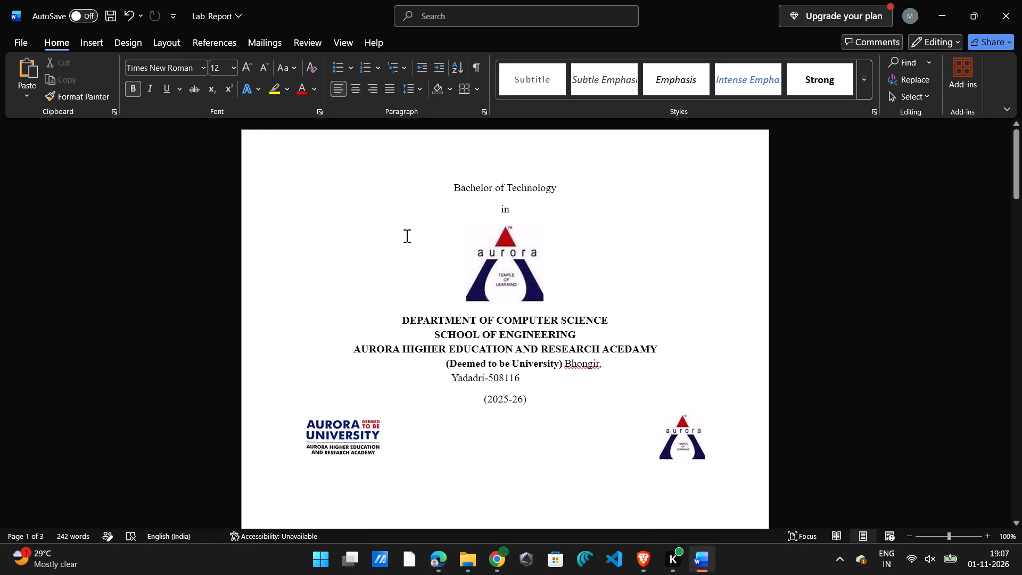
{"action": "key", "text": "ctrl+v"}
{"action": "key", "text": "ctrl+z"}
{"action": "left_click", "coordinate": [626, 198]}
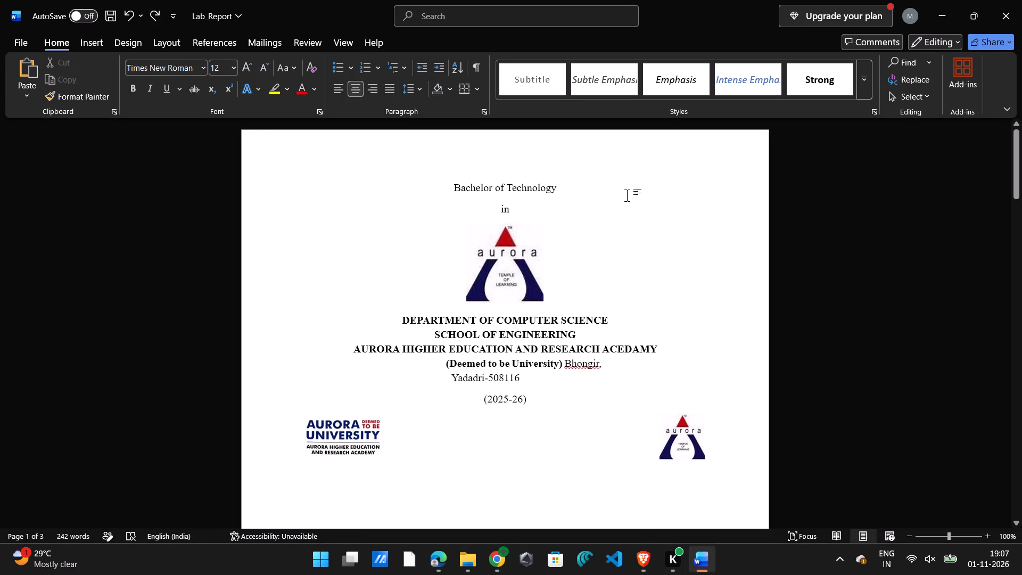
{"action": "key", "text": "Down"}
{"action": "key", "text": "Return"}
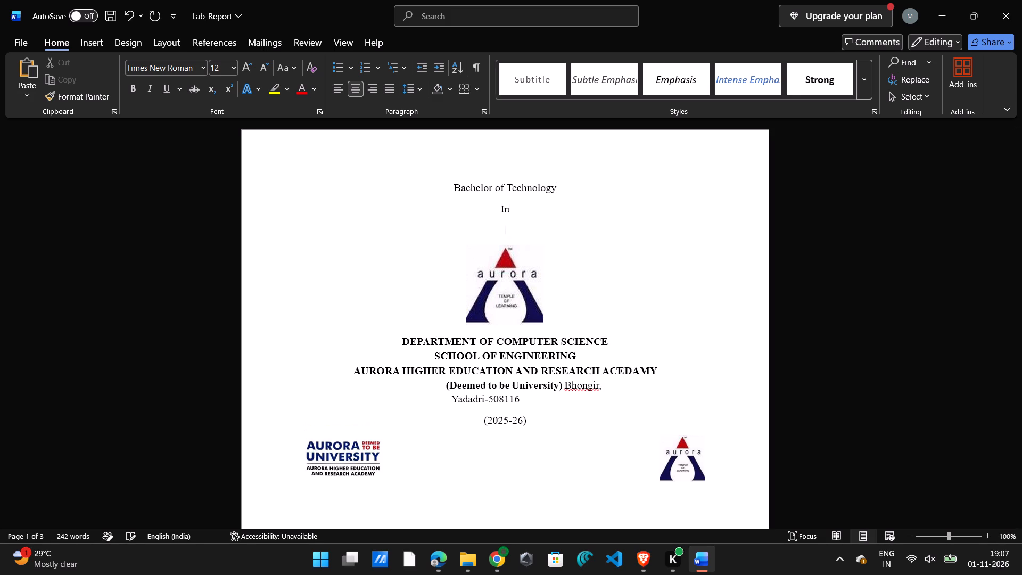
{"action": "key", "text": "ctrl+v"}
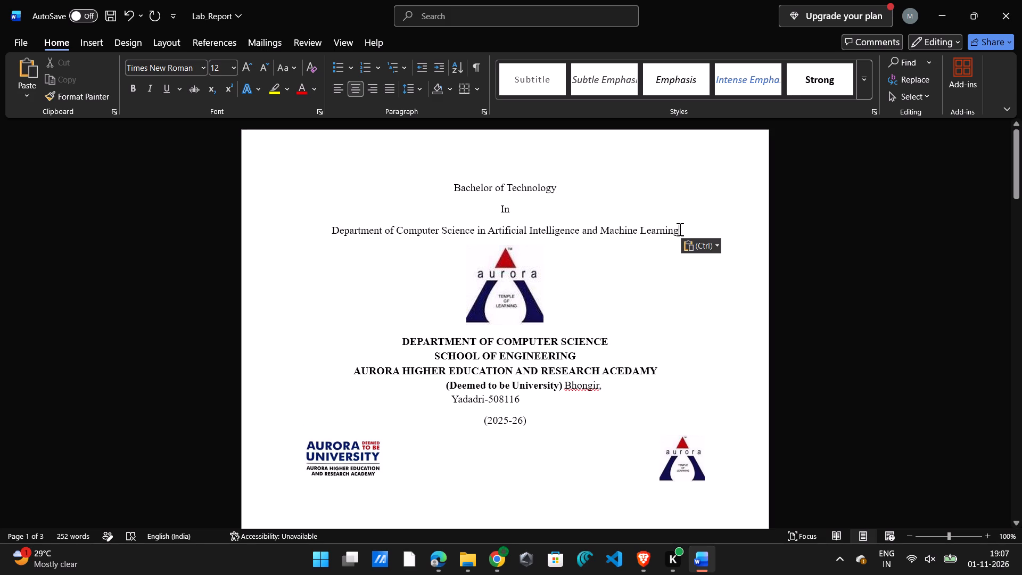
Apply the Strong style to the "In" line and the pasted department line above the logo.
{"action": "left_click_drag", "start_coordinate": [679, 229], "coordinate": [335, 215]}
{"action": "left_click", "coordinate": [839, 76]}
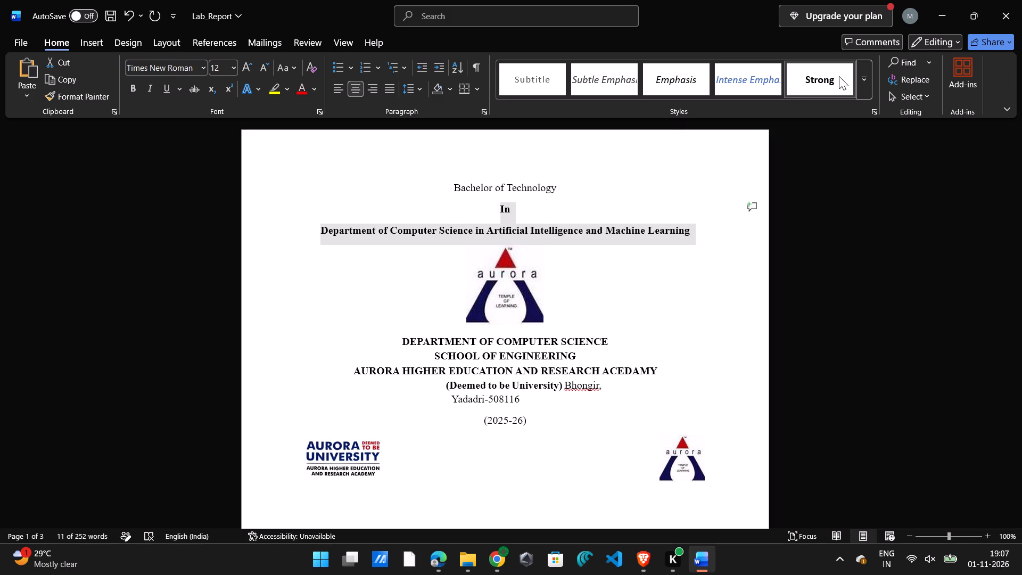
{"action": "left_click", "coordinate": [559, 225]}
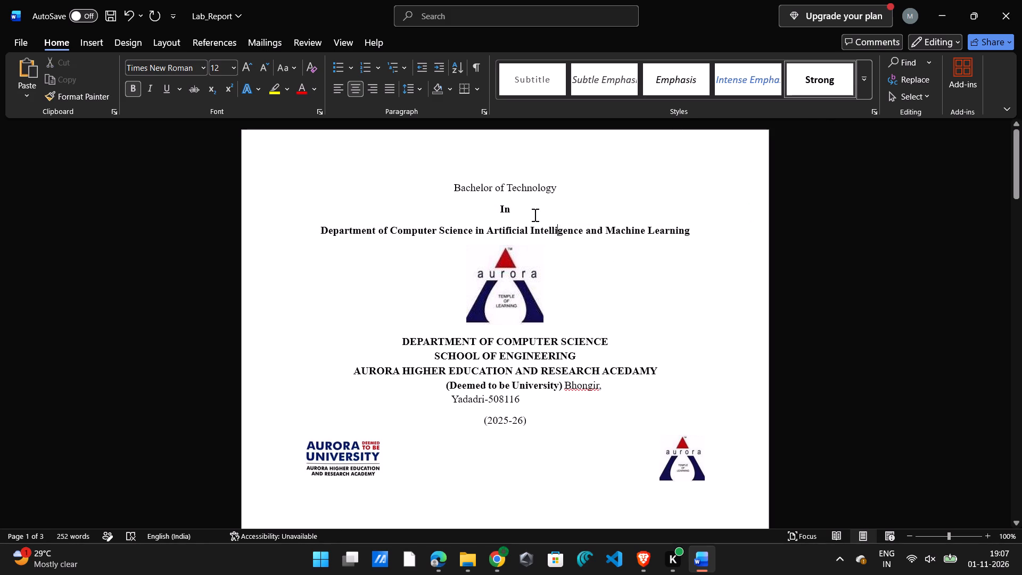
Restyle only the "In" line on the cover page, applying Emphasis followed by the Normal style.
{"action": "left_click_drag", "start_coordinate": [514, 211], "coordinate": [493, 210]}
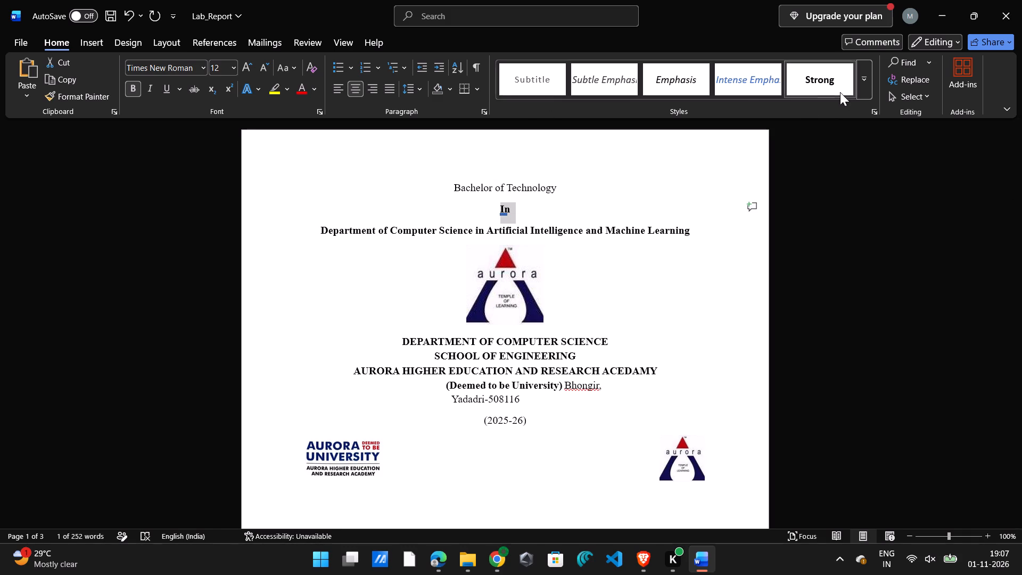
{"action": "left_click", "coordinate": [705, 80]}
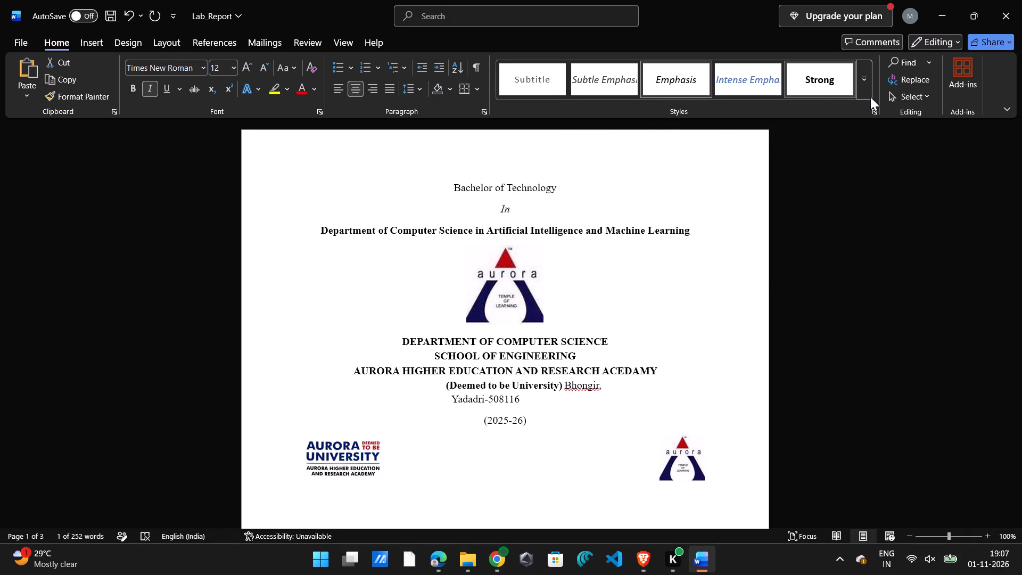
{"action": "left_click", "coordinate": [868, 89]}
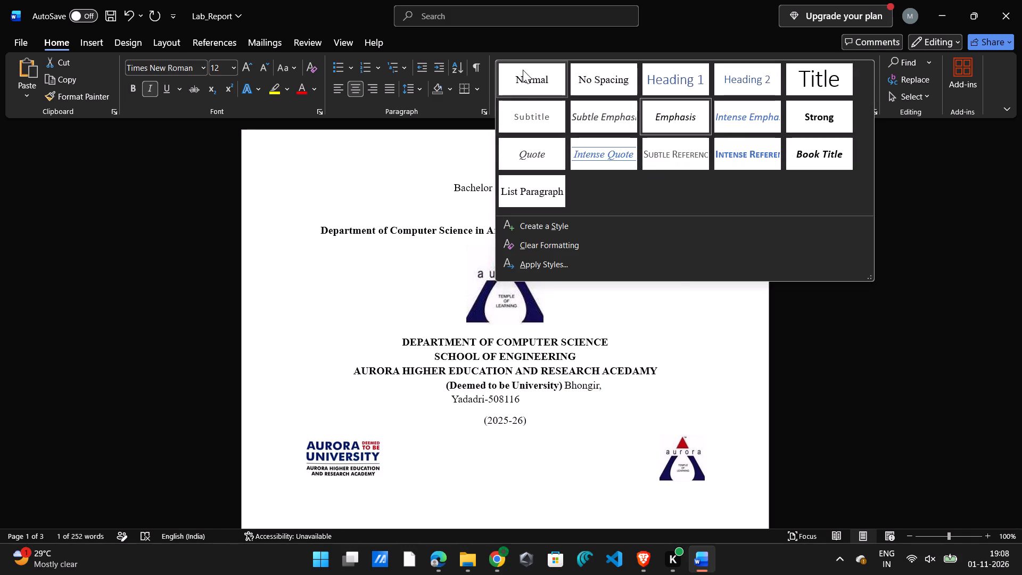
{"action": "left_click", "coordinate": [523, 70]}
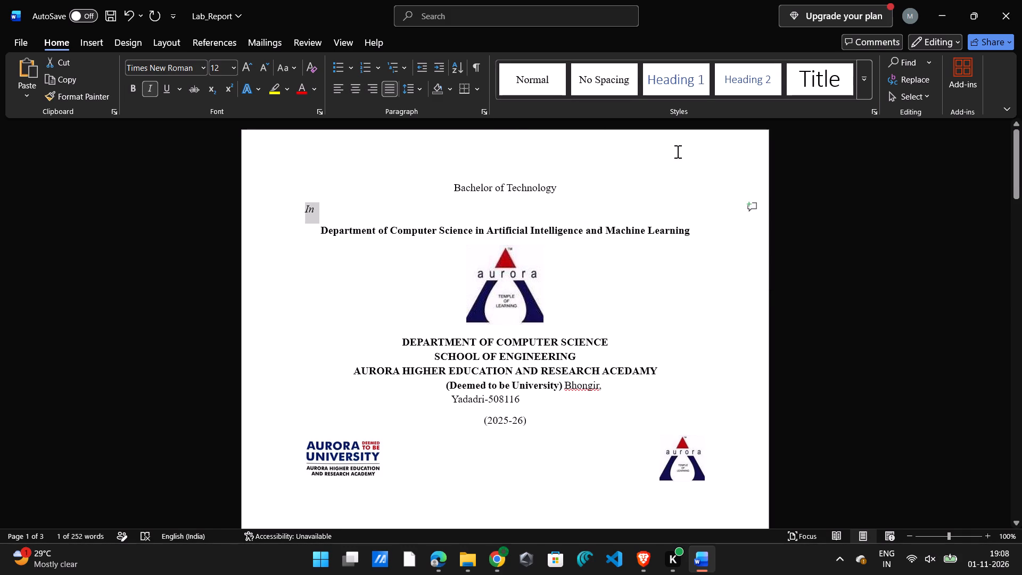
{"action": "left_click", "coordinate": [534, 88]}
Insert leading spaces before "In" until it sits roughly centred under "Bachelor of Technology".
{"action": "left_click", "coordinate": [303, 212]}
{"action": "left_click", "coordinate": [305, 207]}
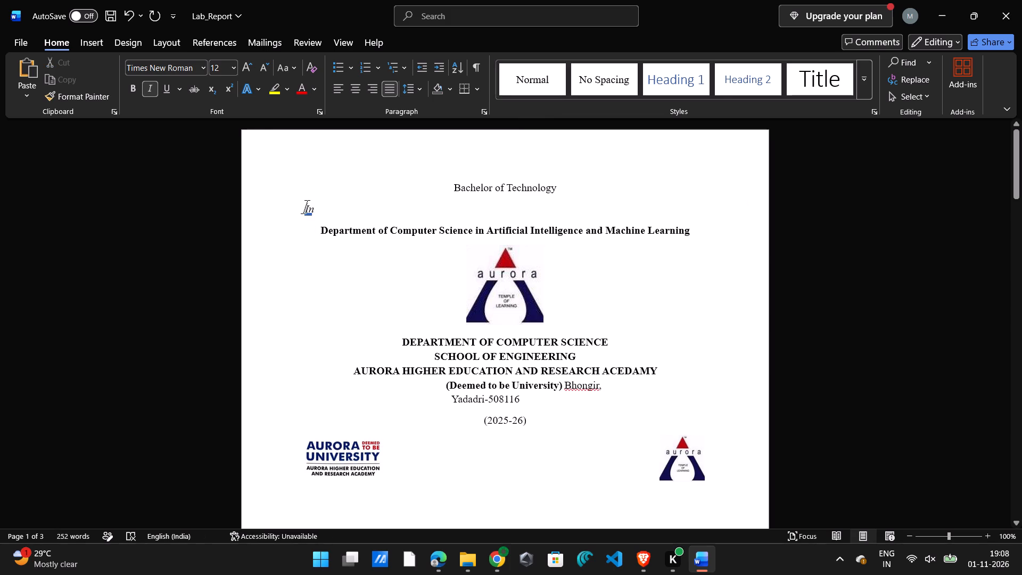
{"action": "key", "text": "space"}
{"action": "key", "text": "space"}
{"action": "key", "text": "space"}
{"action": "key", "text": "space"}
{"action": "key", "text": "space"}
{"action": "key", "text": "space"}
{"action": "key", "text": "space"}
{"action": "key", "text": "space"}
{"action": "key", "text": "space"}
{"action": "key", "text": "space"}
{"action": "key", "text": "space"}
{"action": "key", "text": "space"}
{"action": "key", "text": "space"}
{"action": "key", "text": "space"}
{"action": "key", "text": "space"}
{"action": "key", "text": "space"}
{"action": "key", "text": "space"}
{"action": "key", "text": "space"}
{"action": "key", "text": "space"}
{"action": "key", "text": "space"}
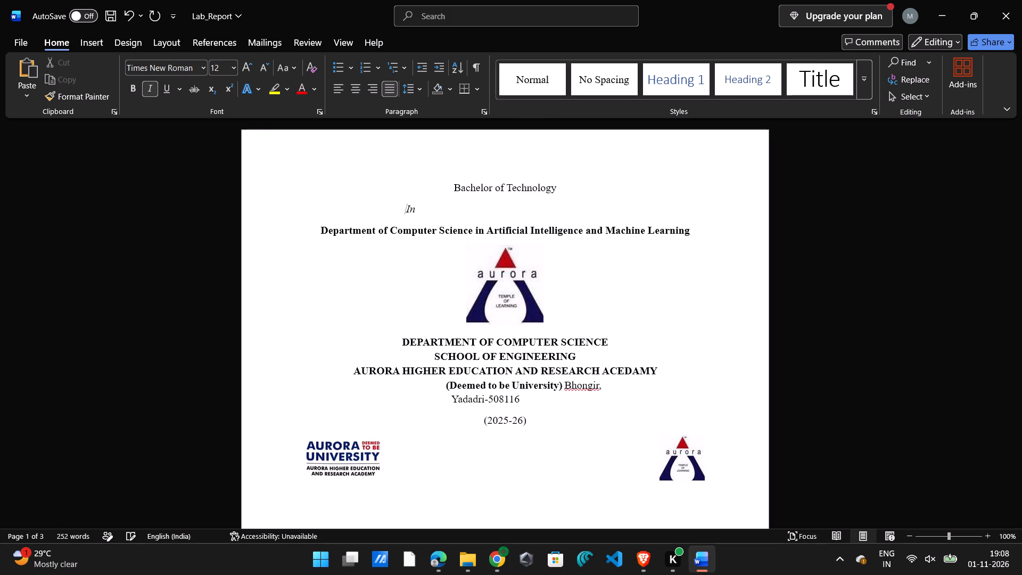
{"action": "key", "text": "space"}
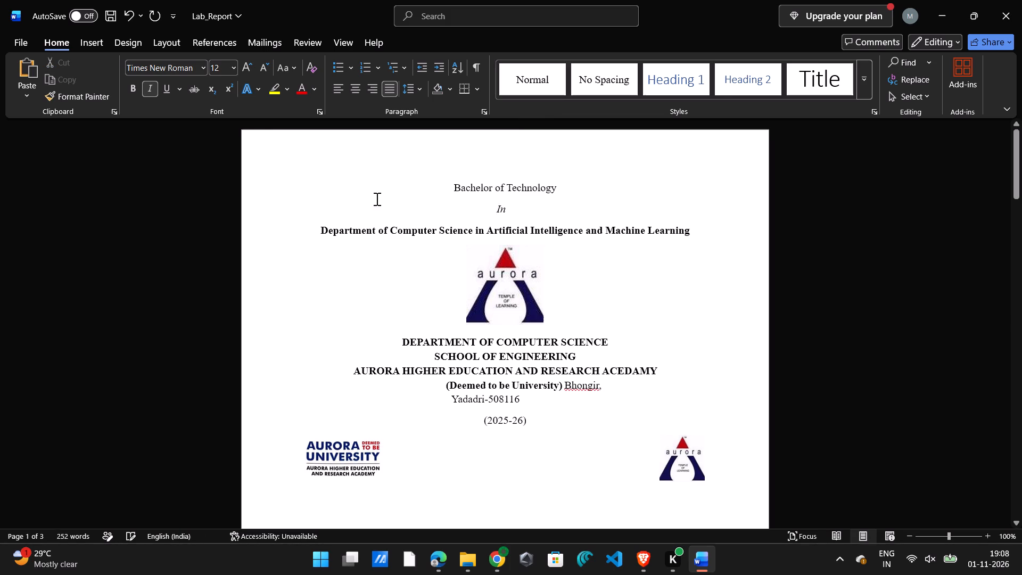
Reapply the Normal style to the "In" line on the cover page.
{"action": "left_click_drag", "start_coordinate": [524, 212], "coordinate": [464, 202]}
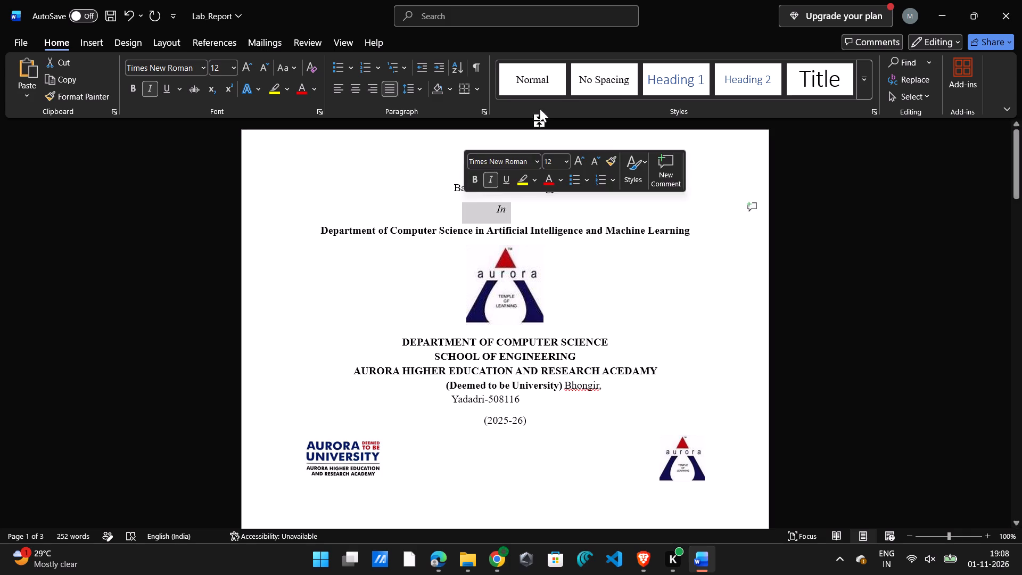
{"action": "left_click", "coordinate": [534, 83]}
{"action": "left_click", "coordinate": [534, 83]}
{"action": "left_click", "coordinate": [625, 290]}
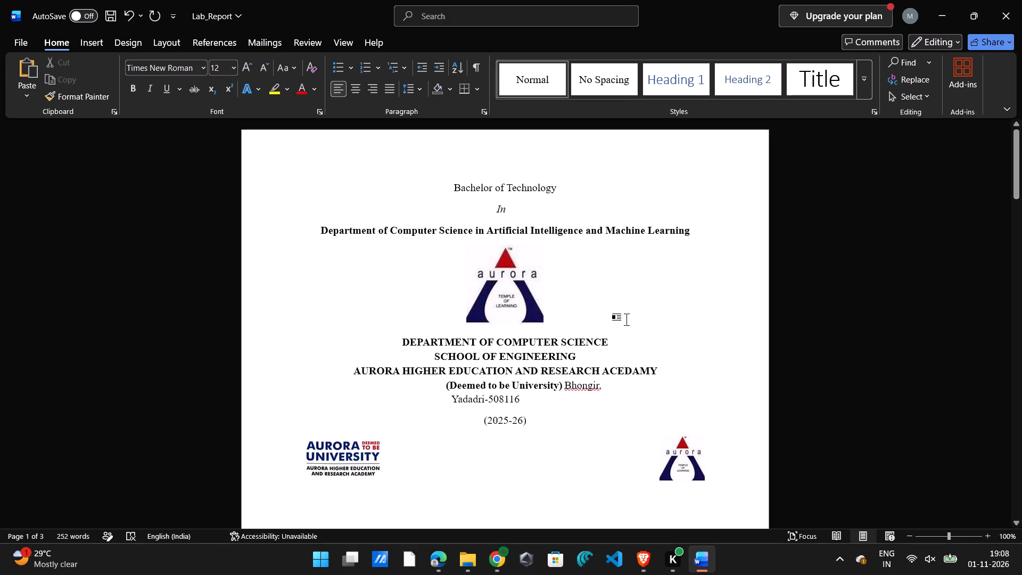
{"action": "scroll", "coordinate": [627, 320], "scroll_direction": "down", "scroll_amount": 1}
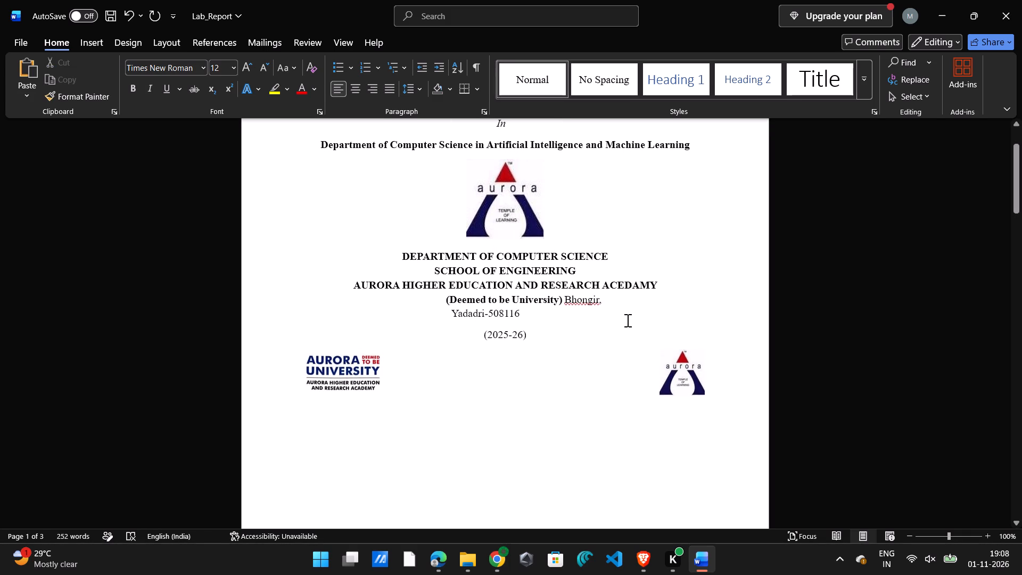
Insert a blank line before the CERTIFICATE heading so that it starts at the top of page 2.
{"action": "scroll", "coordinate": [627, 320], "scroll_direction": "down", "scroll_amount": 1}
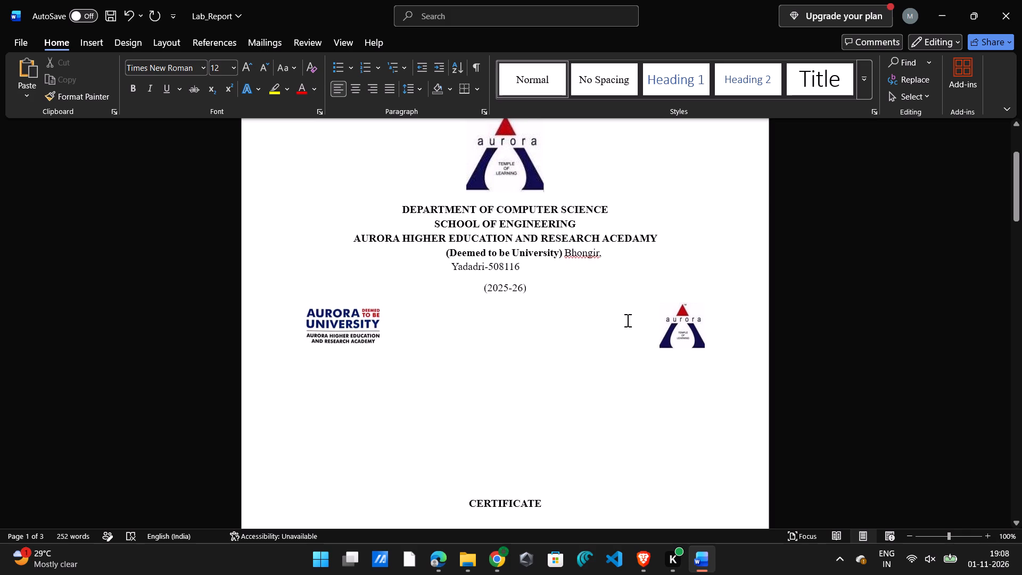
{"action": "scroll", "coordinate": [627, 320], "scroll_direction": "down", "scroll_amount": 1}
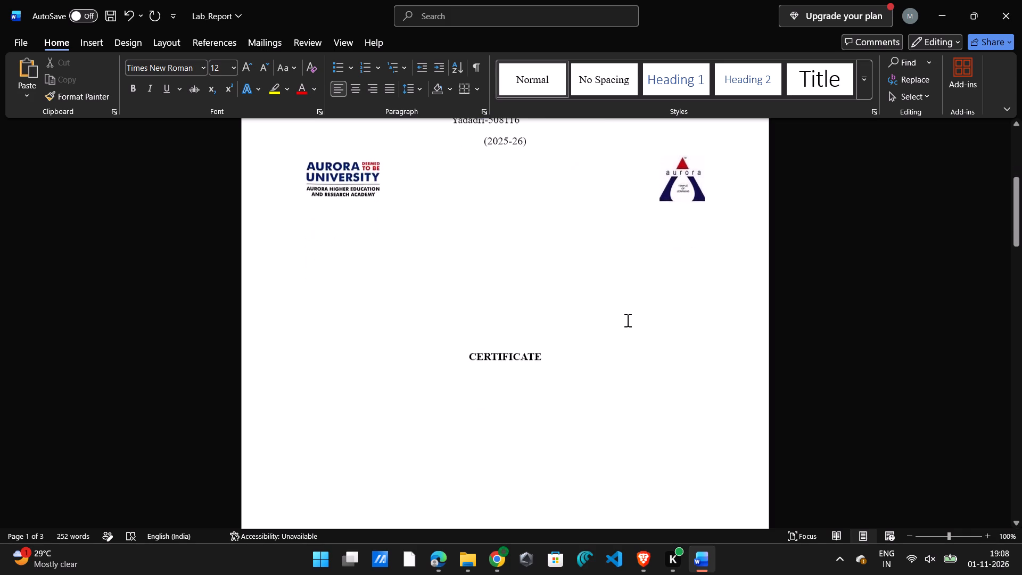
{"action": "scroll", "coordinate": [627, 320], "scroll_direction": "down", "scroll_amount": 1}
{"action": "scroll", "coordinate": [627, 320], "scroll_direction": "up", "scroll_amount": 1}
{"action": "scroll", "coordinate": [627, 320], "scroll_direction": "down", "scroll_amount": 1}
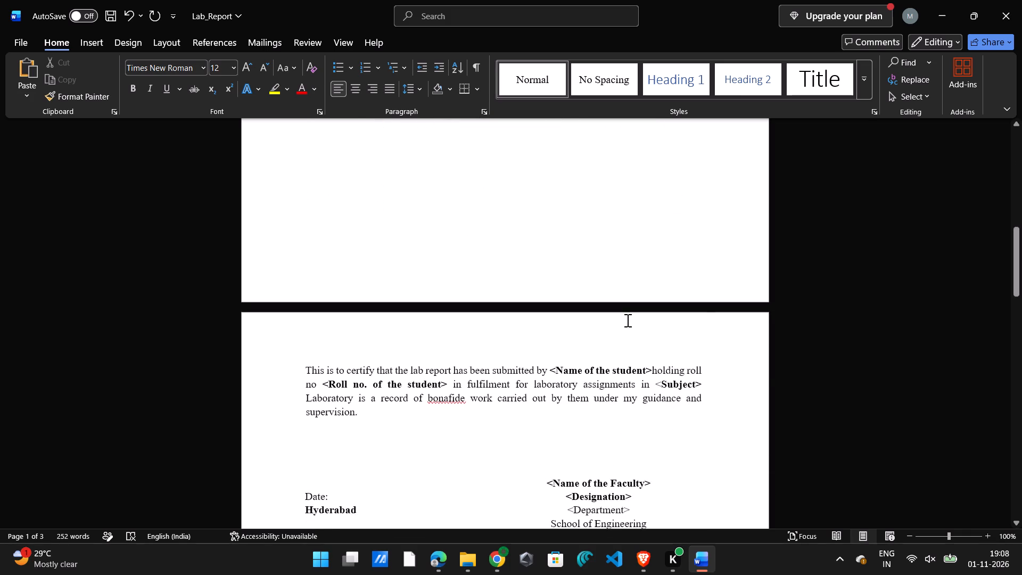
{"action": "scroll", "coordinate": [627, 320], "scroll_direction": "down", "scroll_amount": 1}
{"action": "scroll", "coordinate": [627, 320], "scroll_direction": "up", "scroll_amount": 1}
{"action": "left_click", "coordinate": [469, 296]}
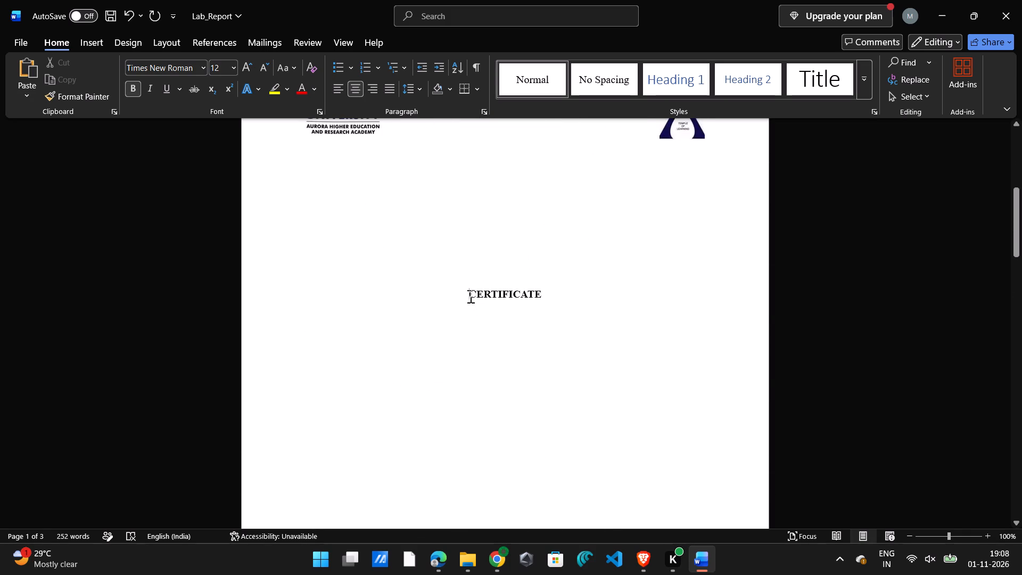
{"action": "key", "text": "Return"}
{"action": "key", "text": "Return"}
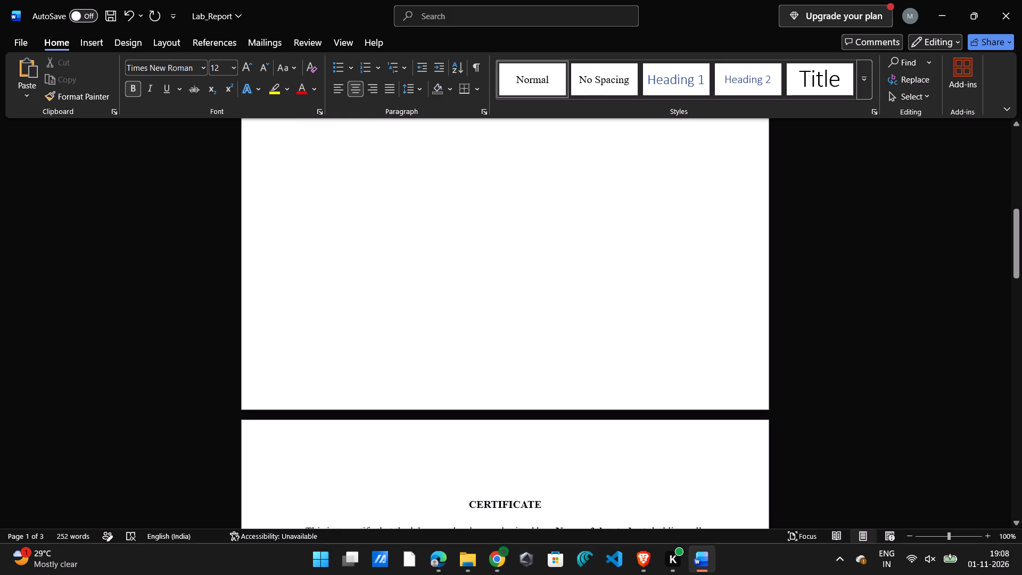
{"action": "key", "text": "BackSpace"}
{"action": "key", "text": "BackSpace"}
{"action": "key", "text": "Return"}
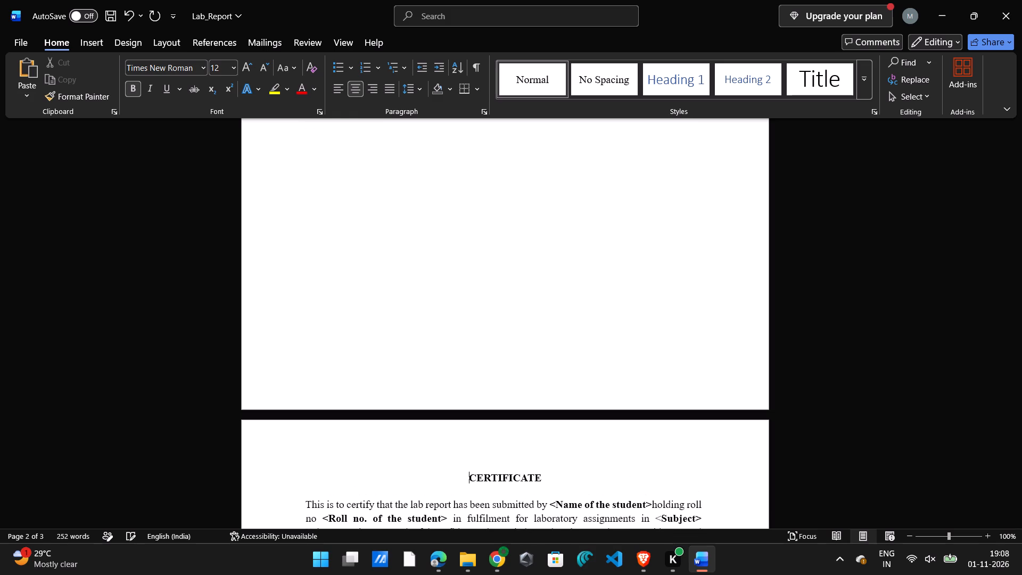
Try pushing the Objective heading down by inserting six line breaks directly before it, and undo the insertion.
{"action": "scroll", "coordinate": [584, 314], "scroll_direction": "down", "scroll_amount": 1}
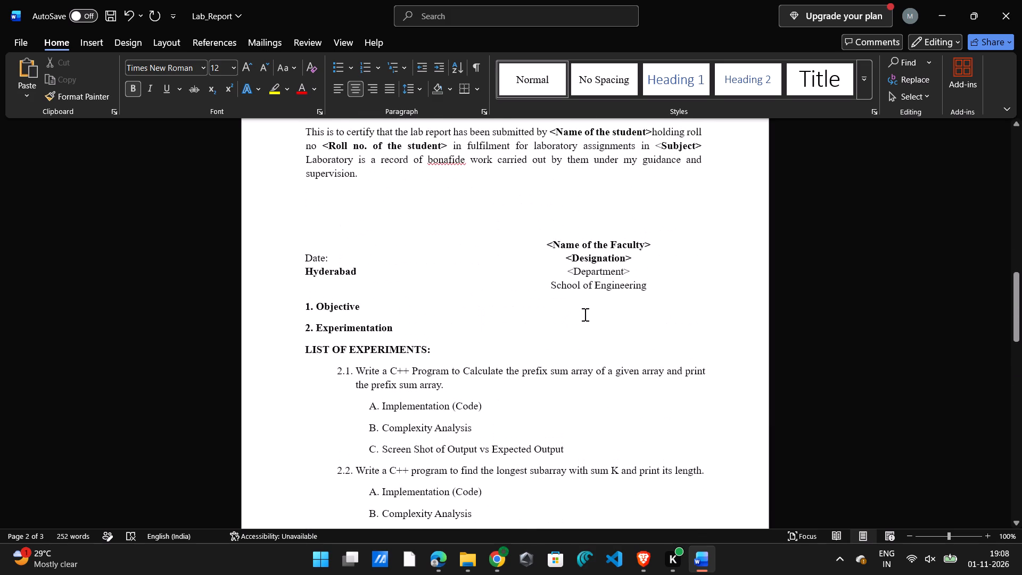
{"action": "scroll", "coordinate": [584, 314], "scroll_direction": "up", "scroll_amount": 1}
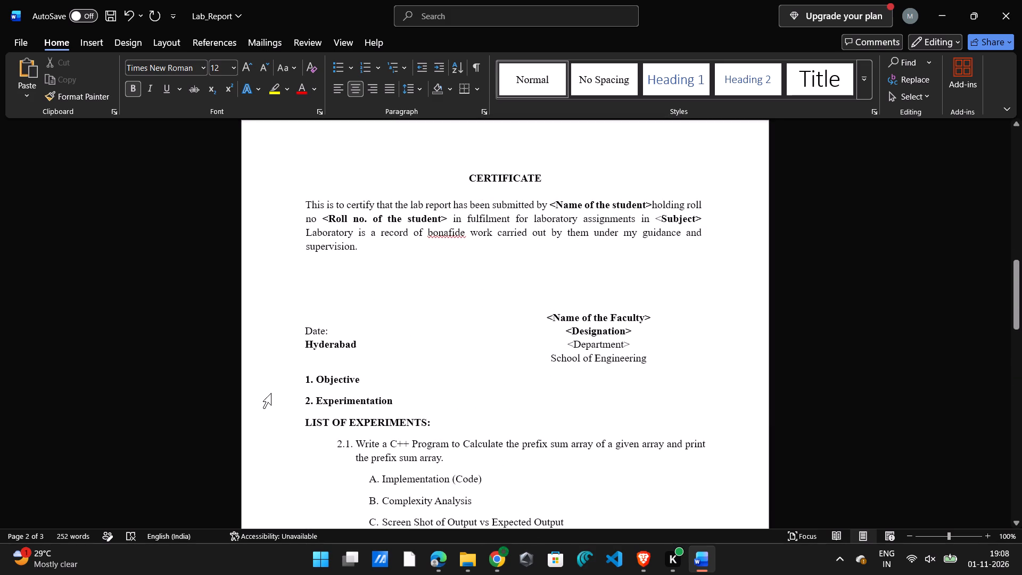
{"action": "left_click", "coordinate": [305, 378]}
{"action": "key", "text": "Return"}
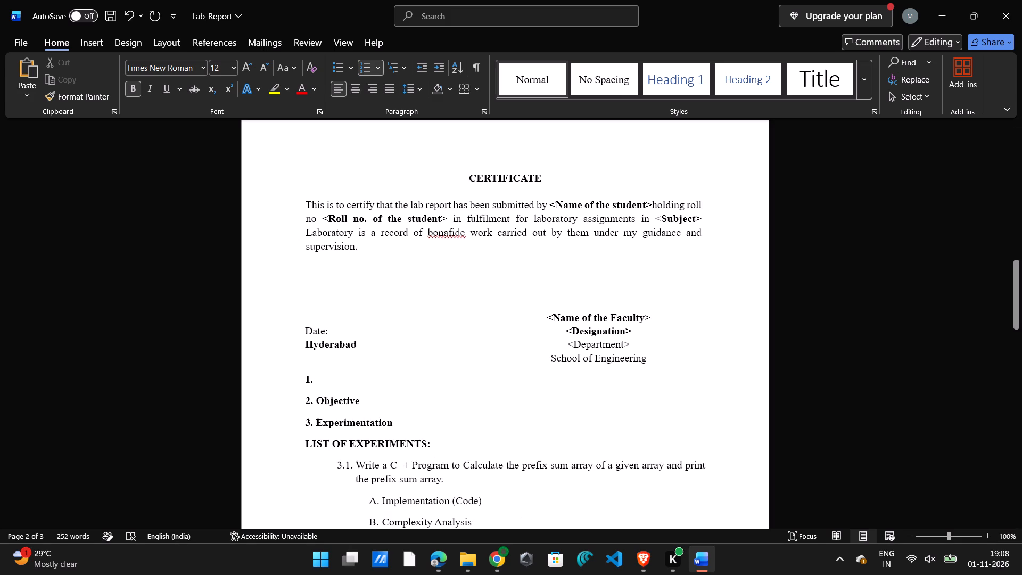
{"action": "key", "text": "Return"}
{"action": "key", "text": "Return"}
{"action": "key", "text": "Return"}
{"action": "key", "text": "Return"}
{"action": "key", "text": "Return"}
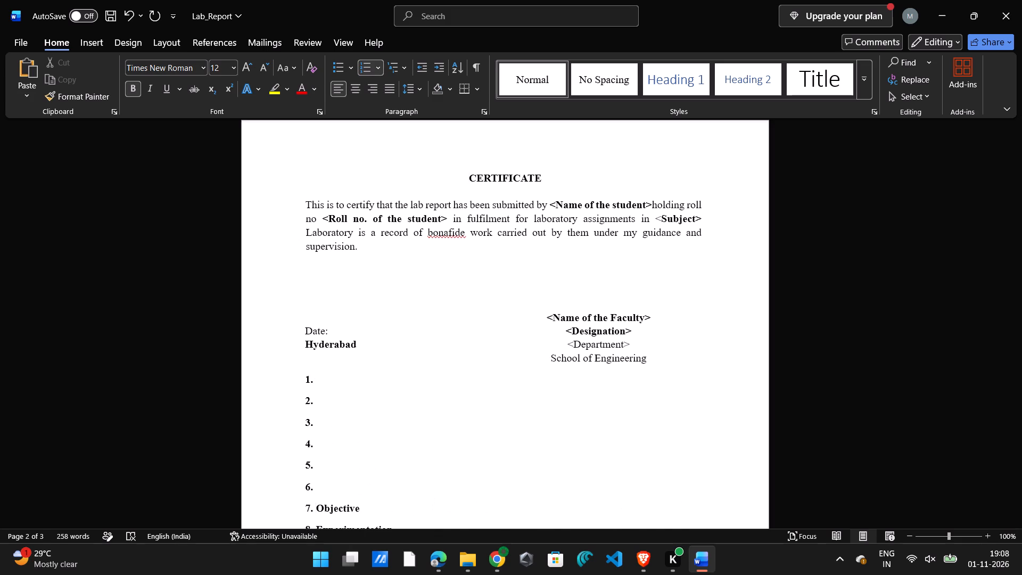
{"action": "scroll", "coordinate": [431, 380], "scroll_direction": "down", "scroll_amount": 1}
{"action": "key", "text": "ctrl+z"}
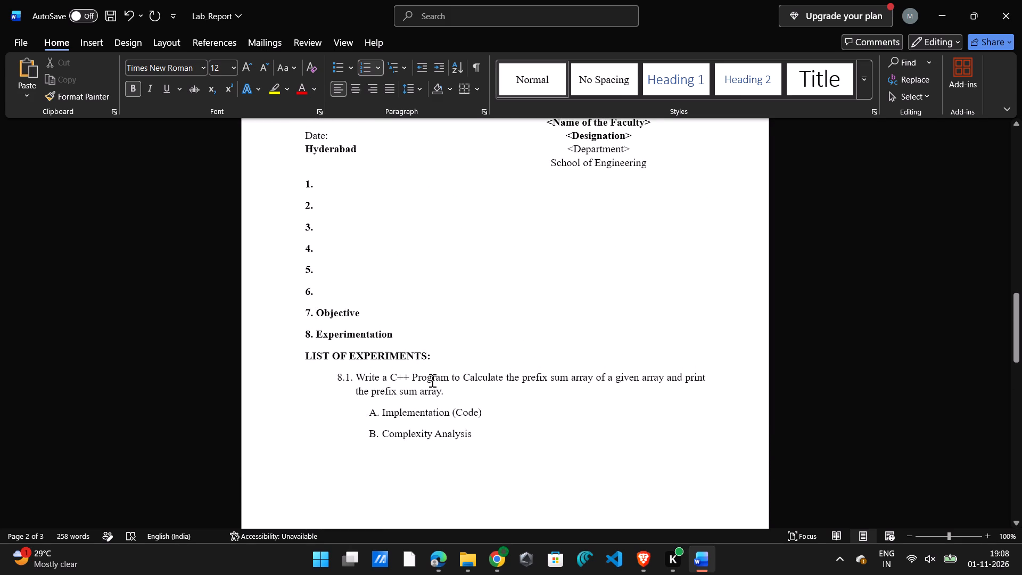
Insert blank lines after "School of Engineering" in the certificate until the Objective section starts on page 3.
{"action": "scroll", "coordinate": [345, 212], "scroll_direction": "up", "scroll_amount": 1}
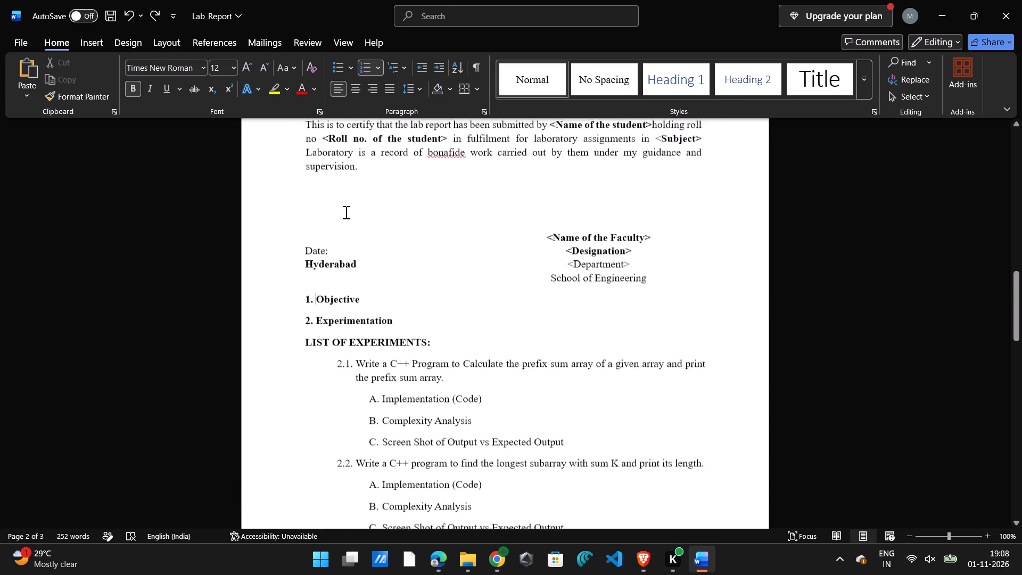
{"action": "left_click", "coordinate": [655, 296]}
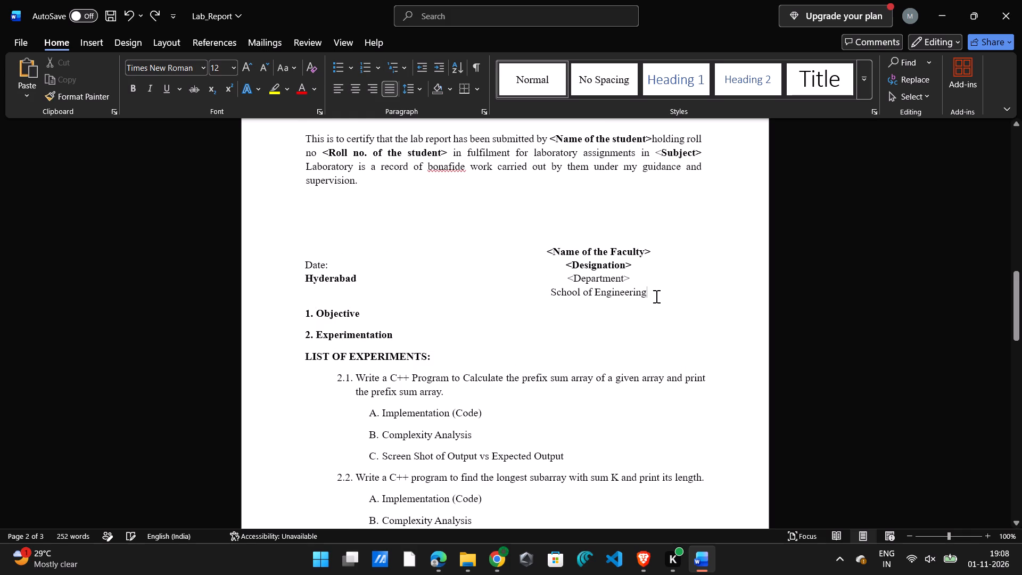
{"action": "key", "text": "Return"}
{"action": "key", "text": "Return"}
{"action": "key", "text": "Return"}
{"action": "key", "text": "Return"}
{"action": "key", "text": "Return"}
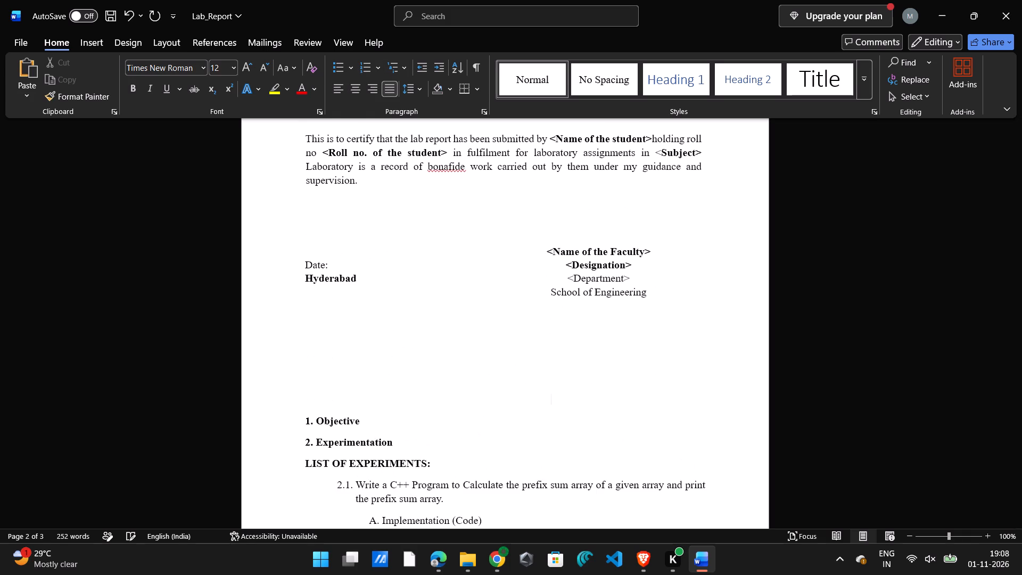
{"action": "scroll", "coordinate": [655, 296], "scroll_direction": "down", "scroll_amount": 1}
{"action": "key", "text": "Return"}
{"action": "key", "text": "Return"}
{"action": "key", "text": "Return"}
{"action": "key", "text": "Return"}
{"action": "key", "text": "Return"}
{"action": "key", "text": "Return"}
{"action": "key", "text": "Return"}
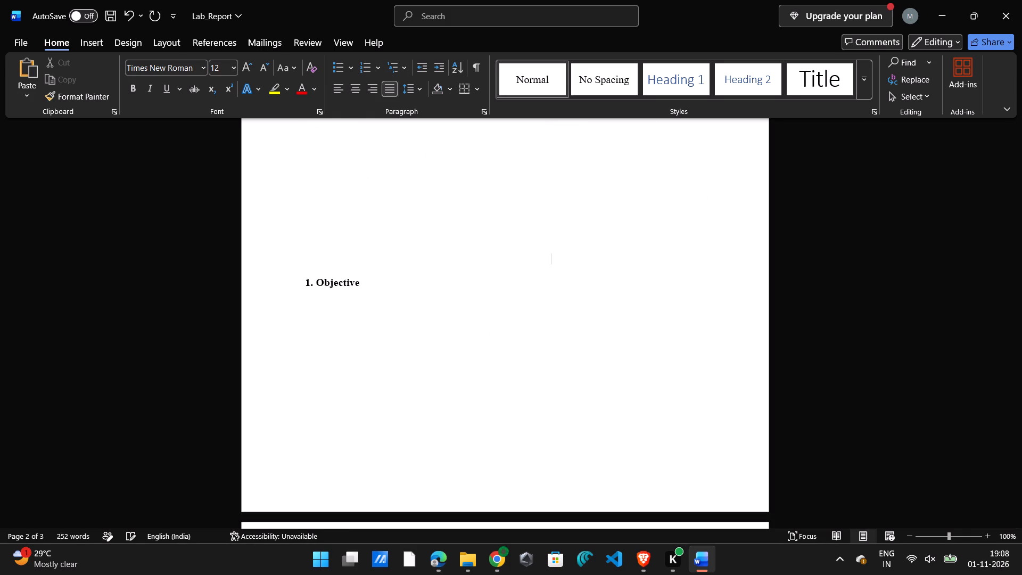
{"action": "key", "text": "Return"}
{"action": "scroll", "coordinate": [655, 296], "scroll_direction": "down", "scroll_amount": 1}
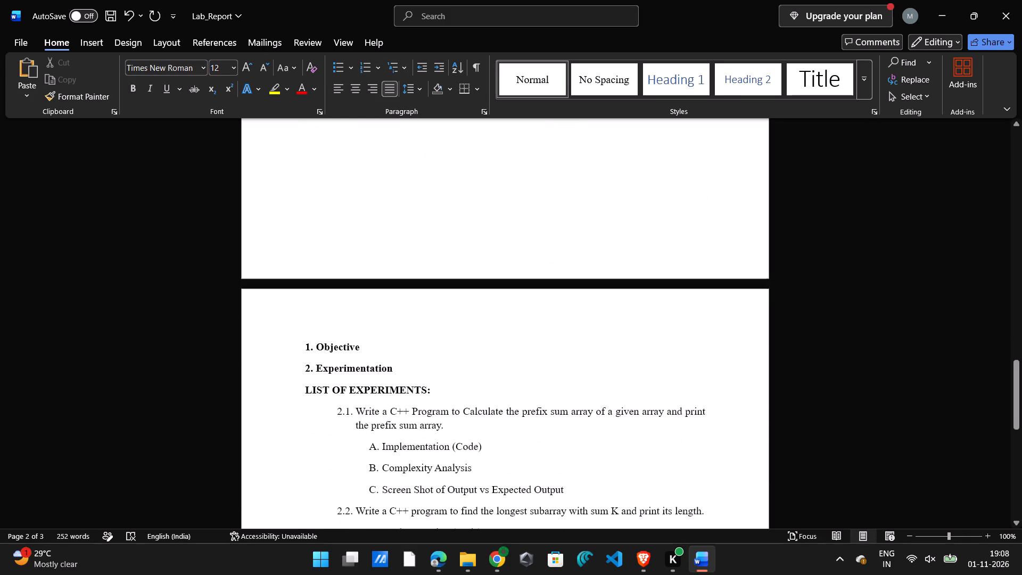
Compare the logo banner's placement on the cover page with that in lab_report_1_dsa.pdf in Edge, and return to the Word report.
{"action": "scroll", "coordinate": [655, 296], "scroll_direction": "up", "scroll_amount": 2}
{"action": "scroll", "coordinate": [716, 325], "scroll_direction": "up", "scroll_amount": 2}
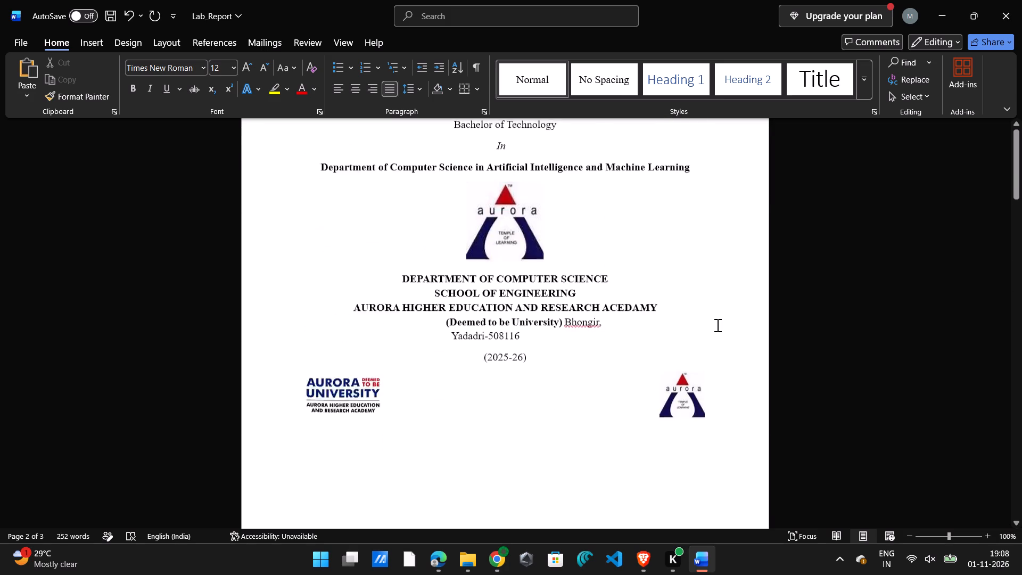
{"action": "scroll", "coordinate": [716, 325], "scroll_direction": "down", "scroll_amount": 2}
{"action": "scroll", "coordinate": [716, 325], "scroll_direction": "up", "scroll_amount": 2}
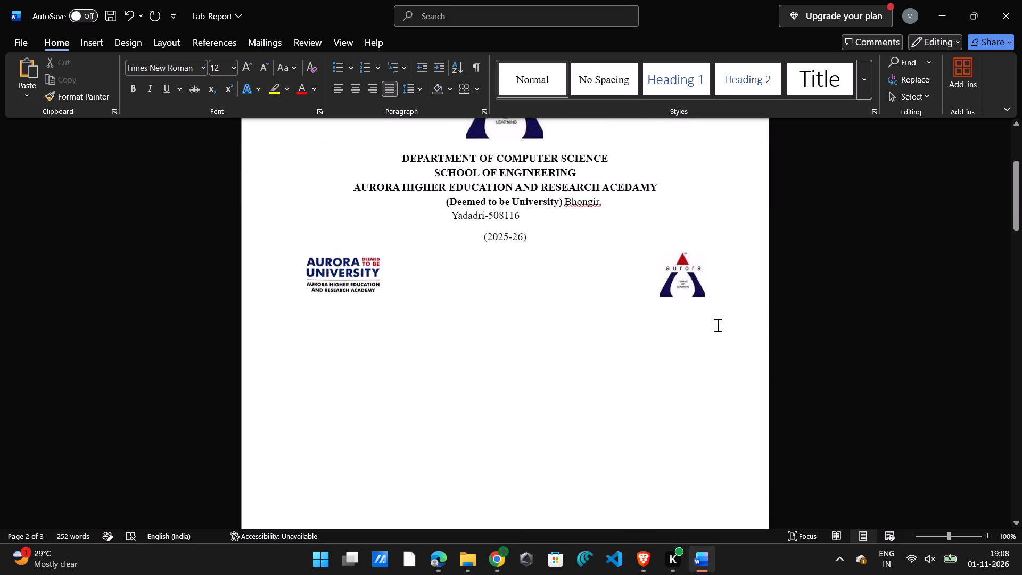
{"action": "scroll", "coordinate": [716, 325], "scroll_direction": "up", "scroll_amount": 2}
{"action": "scroll", "coordinate": [716, 325], "scroll_direction": "down", "scroll_amount": 1}
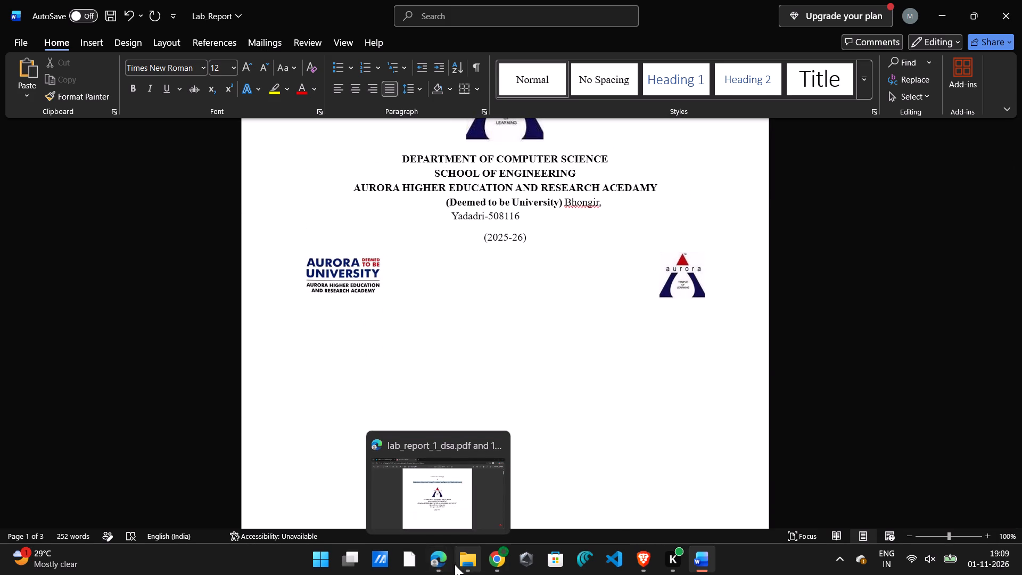
{"action": "left_click", "coordinate": [441, 568]}
{"action": "scroll", "coordinate": [584, 401], "scroll_direction": "down", "scroll_amount": 3}
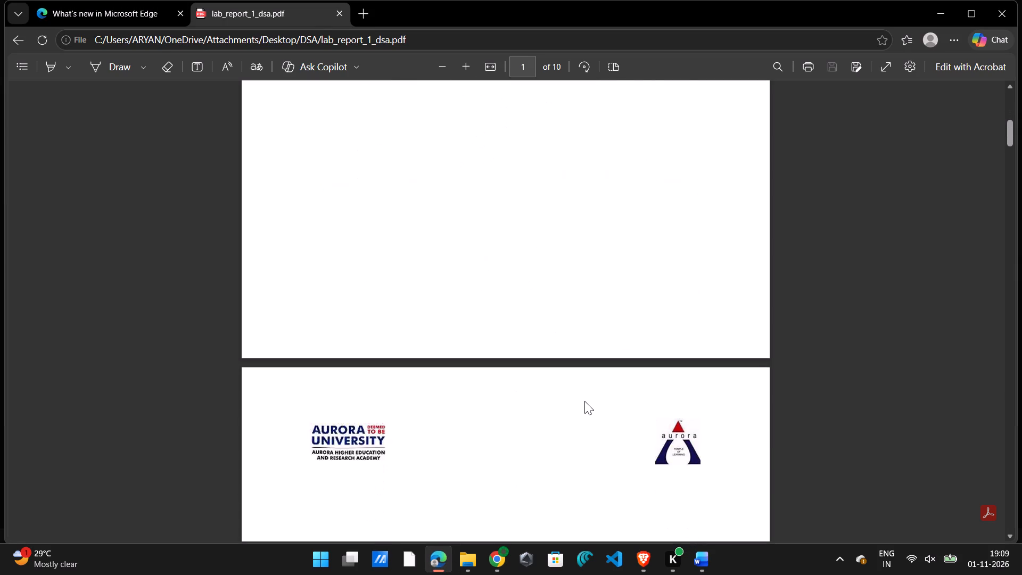
{"action": "scroll", "coordinate": [584, 401], "scroll_direction": "up", "scroll_amount": 2}
{"action": "left_click", "coordinate": [649, 558]}
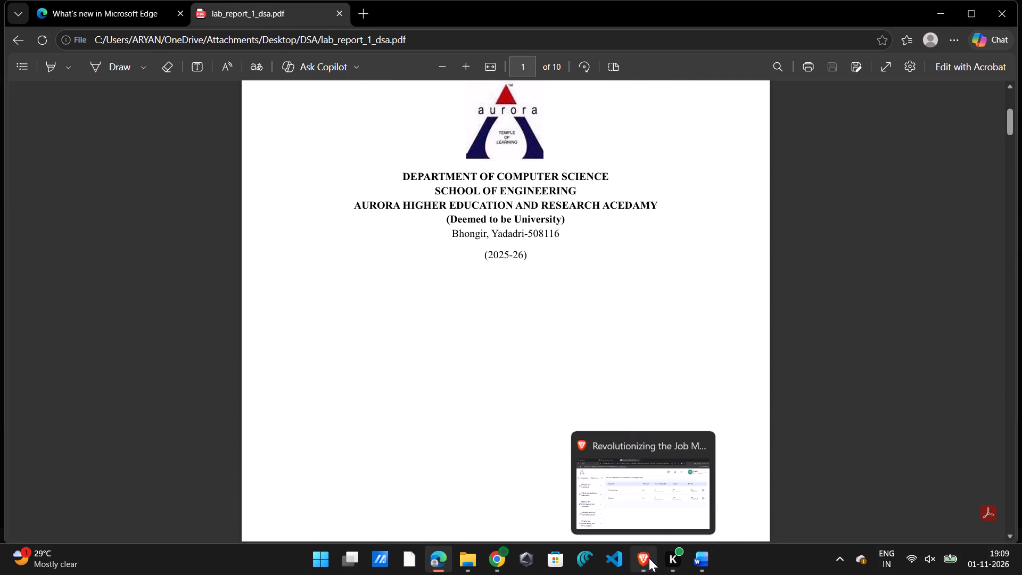
{"action": "left_click", "coordinate": [712, 566]}
Move the Aurora logo banner down the cover page, well below "(2025-26)".
{"action": "scroll", "coordinate": [642, 473], "scroll_direction": "down", "scroll_amount": 1}
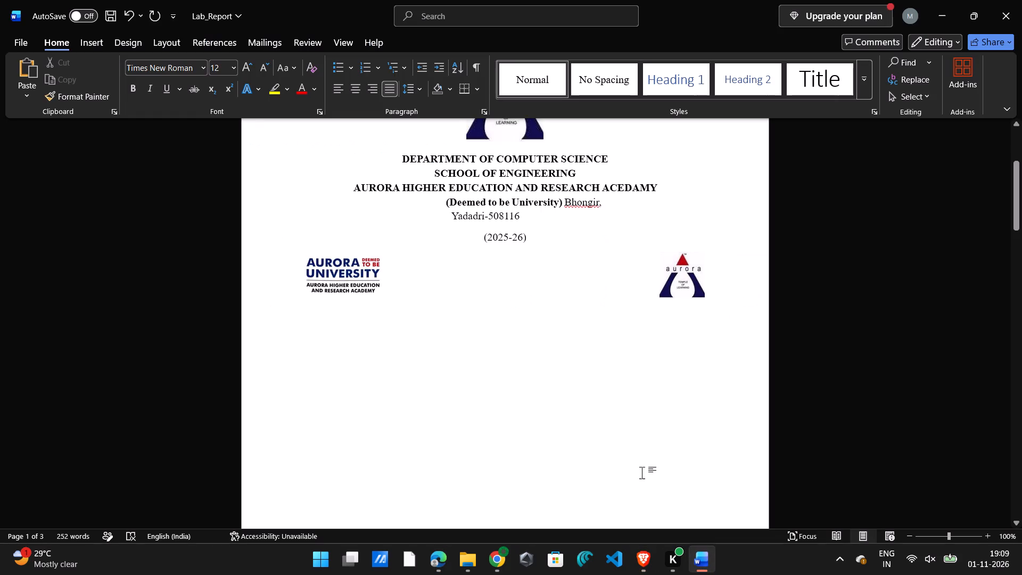
{"action": "scroll", "coordinate": [642, 473], "scroll_direction": "down", "scroll_amount": 1}
{"action": "left_click", "coordinate": [676, 248]}
{"action": "left_click_drag", "start_coordinate": [676, 248], "coordinate": [683, 369]}
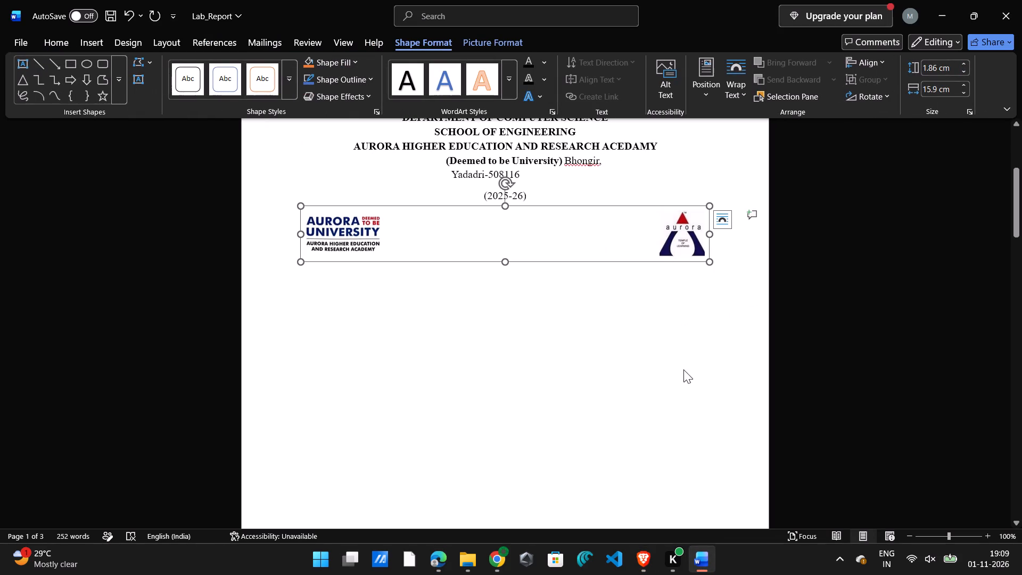
{"action": "left_click_drag", "start_coordinate": [683, 369], "coordinate": [683, 369]}
{"action": "left_click_drag", "start_coordinate": [658, 229], "coordinate": [704, 443]}
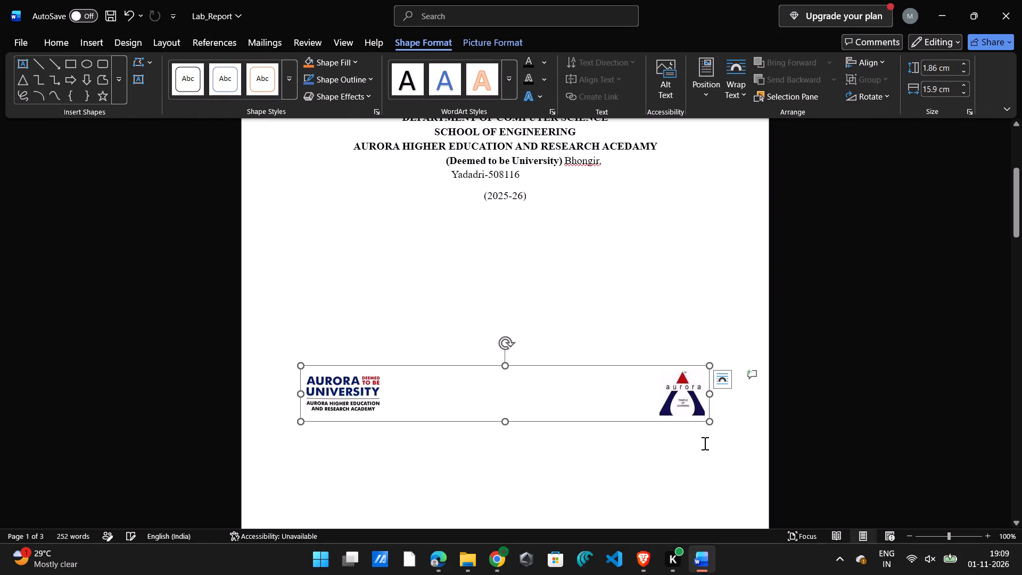
Insert two blank lines above the CERTIFICATE heading on page 2 to make room for the logo banner.
{"action": "scroll", "coordinate": [608, 260], "scroll_direction": "down", "scroll_amount": 1}
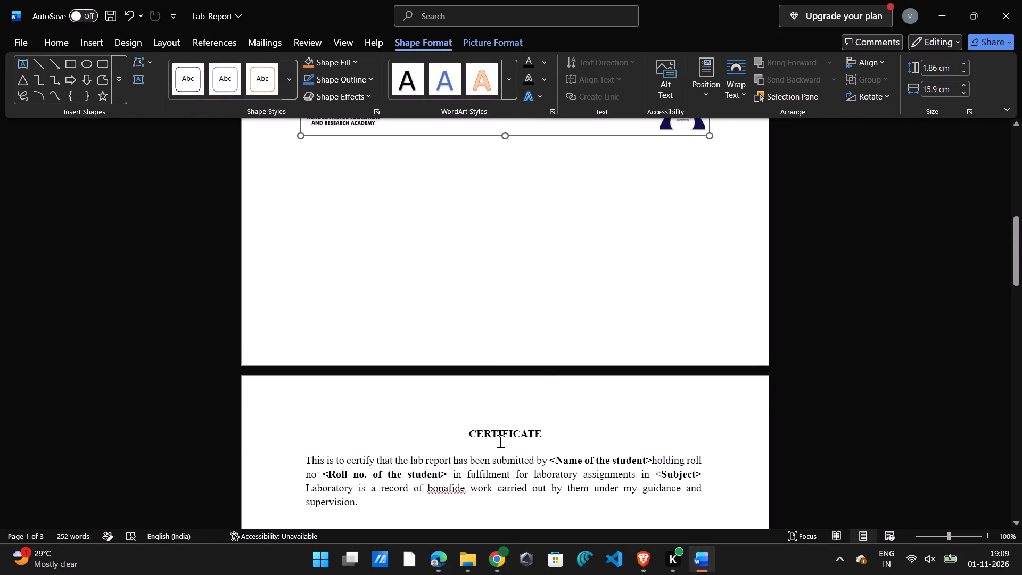
{"action": "left_click", "coordinate": [464, 431]}
{"action": "key", "text": "Return"}
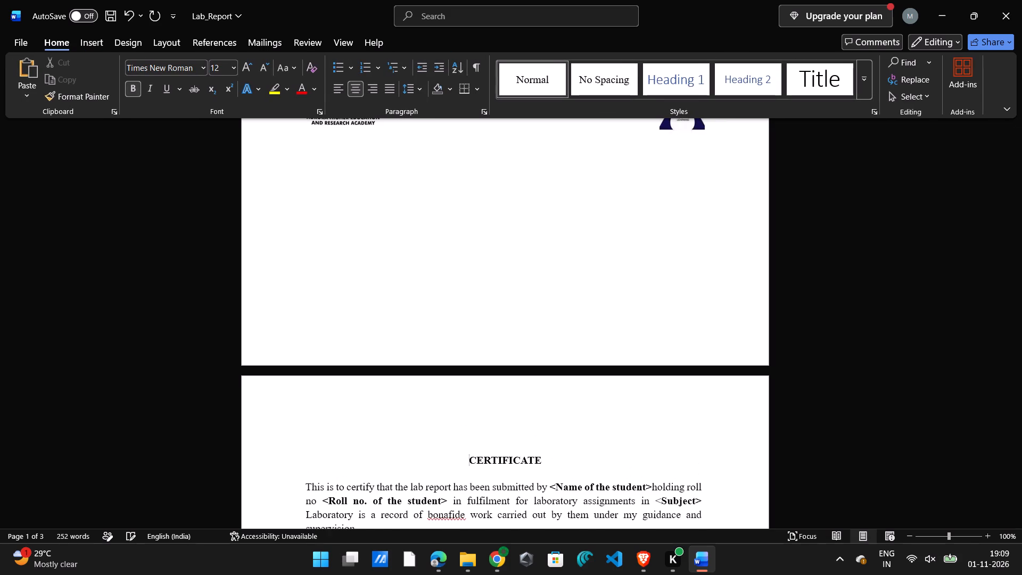
{"action": "key", "text": "Return"}
{"action": "scroll", "coordinate": [578, 409], "scroll_direction": "up", "scroll_amount": 1}
{"action": "scroll", "coordinate": [578, 409], "scroll_direction": "down", "scroll_amount": 1}
{"action": "left_click", "coordinate": [578, 409]}
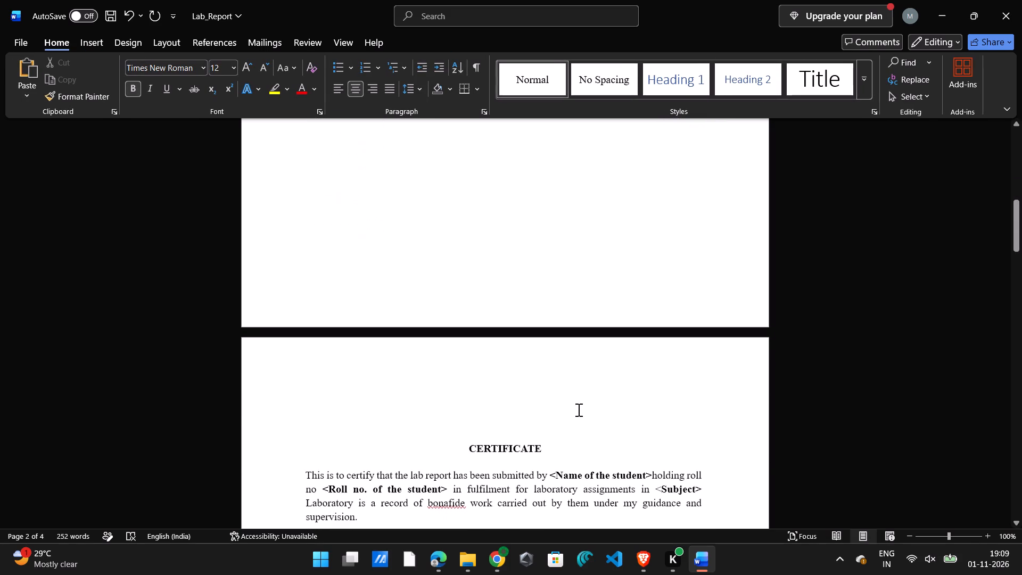
Move the Aurora logo banner from the cover page to the top of page 2, above the CERTIFICATE heading.
{"action": "scroll", "coordinate": [578, 409], "scroll_direction": "up", "scroll_amount": 1}
{"action": "left_click", "coordinate": [511, 163]}
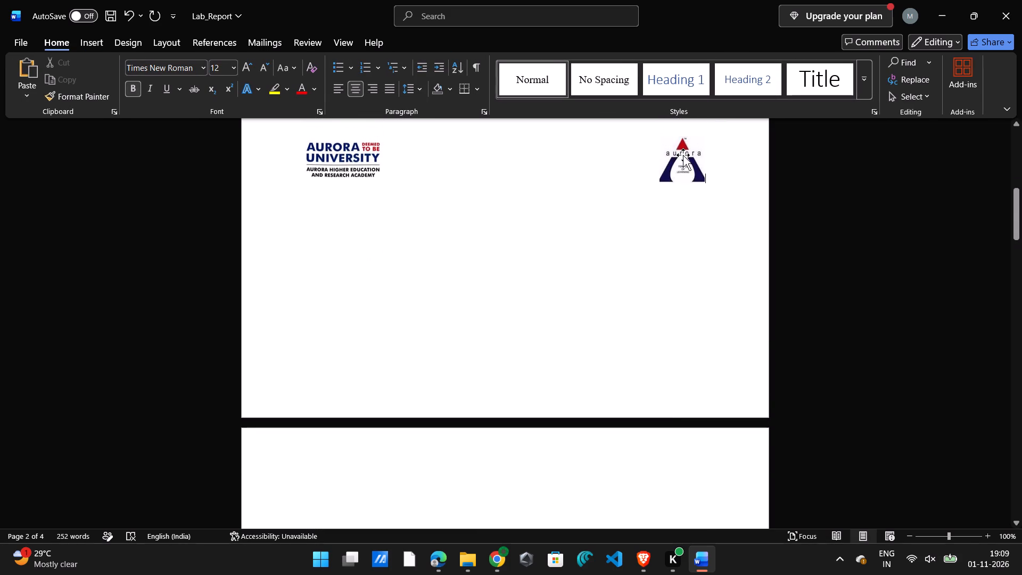
{"action": "double_click", "coordinate": [684, 159]}
{"action": "left_click_drag", "start_coordinate": [684, 159], "coordinate": [694, 471]}
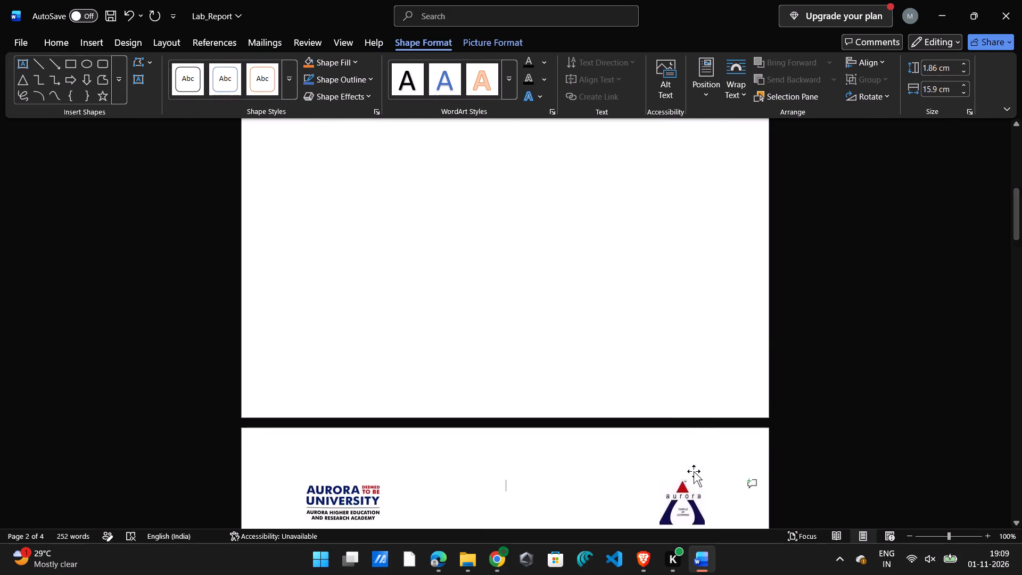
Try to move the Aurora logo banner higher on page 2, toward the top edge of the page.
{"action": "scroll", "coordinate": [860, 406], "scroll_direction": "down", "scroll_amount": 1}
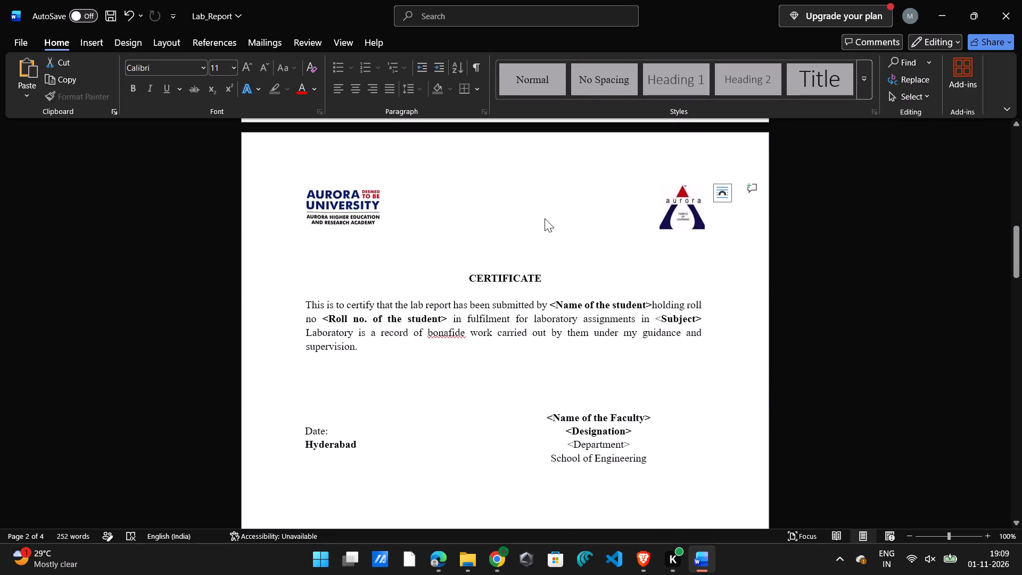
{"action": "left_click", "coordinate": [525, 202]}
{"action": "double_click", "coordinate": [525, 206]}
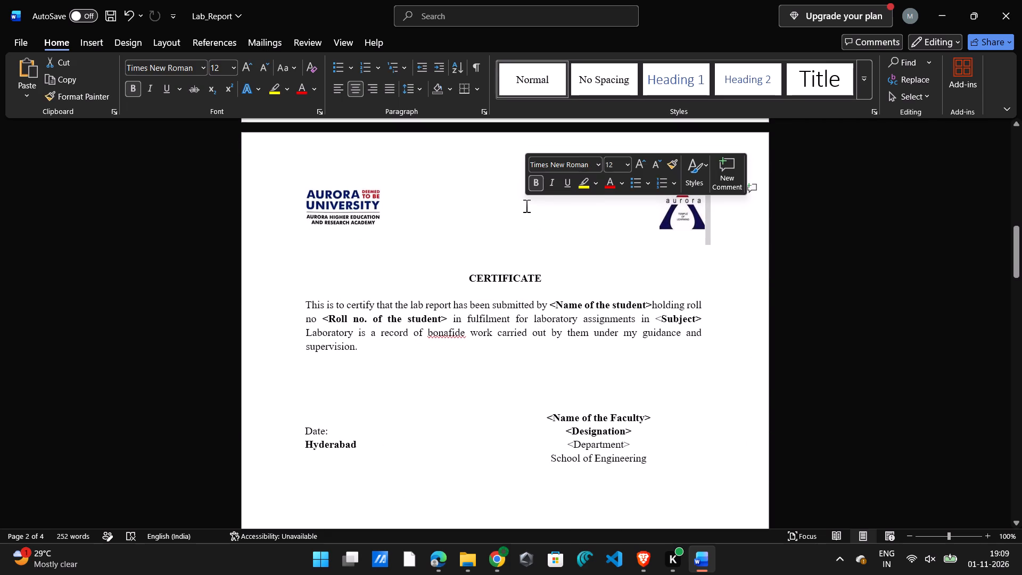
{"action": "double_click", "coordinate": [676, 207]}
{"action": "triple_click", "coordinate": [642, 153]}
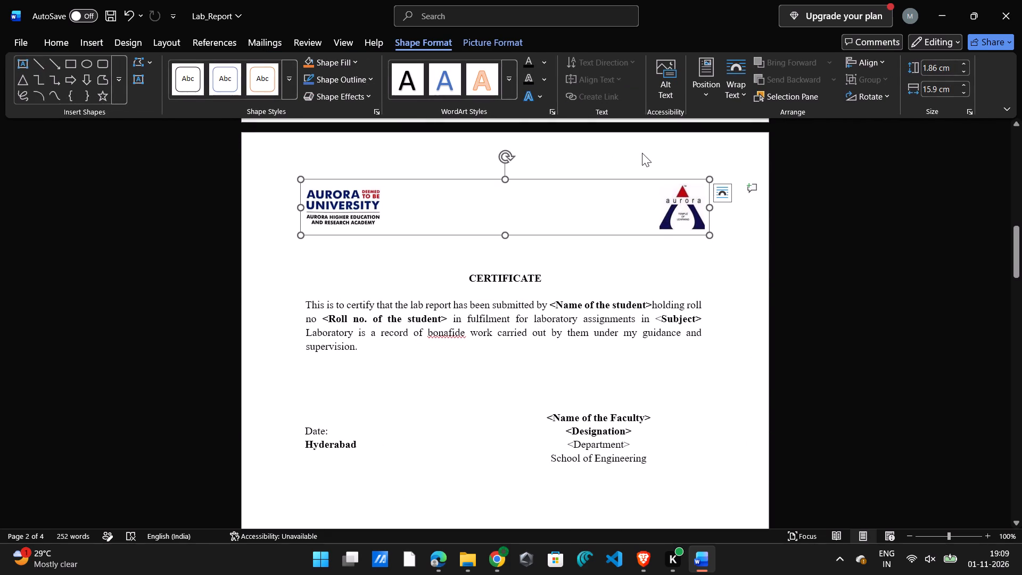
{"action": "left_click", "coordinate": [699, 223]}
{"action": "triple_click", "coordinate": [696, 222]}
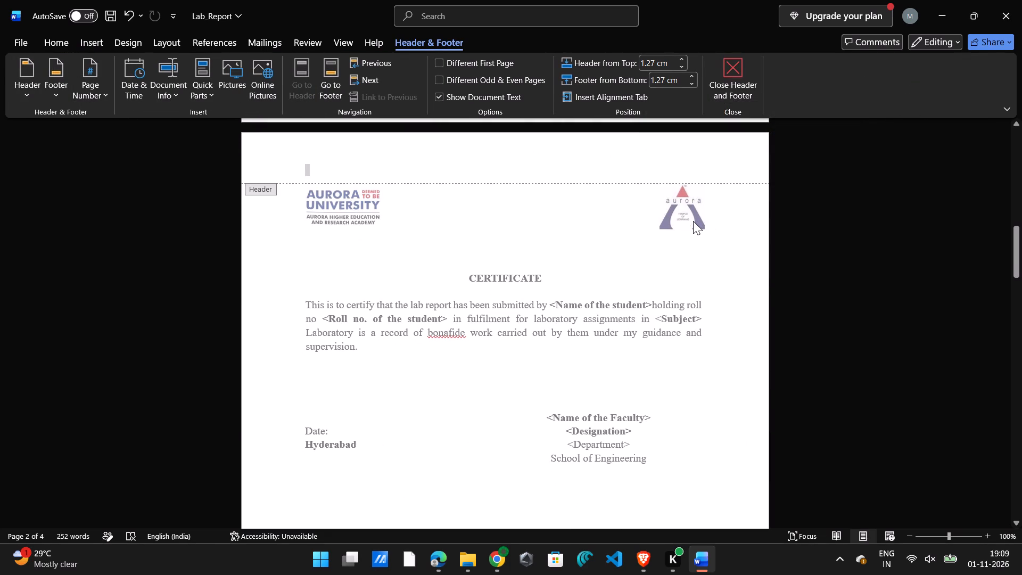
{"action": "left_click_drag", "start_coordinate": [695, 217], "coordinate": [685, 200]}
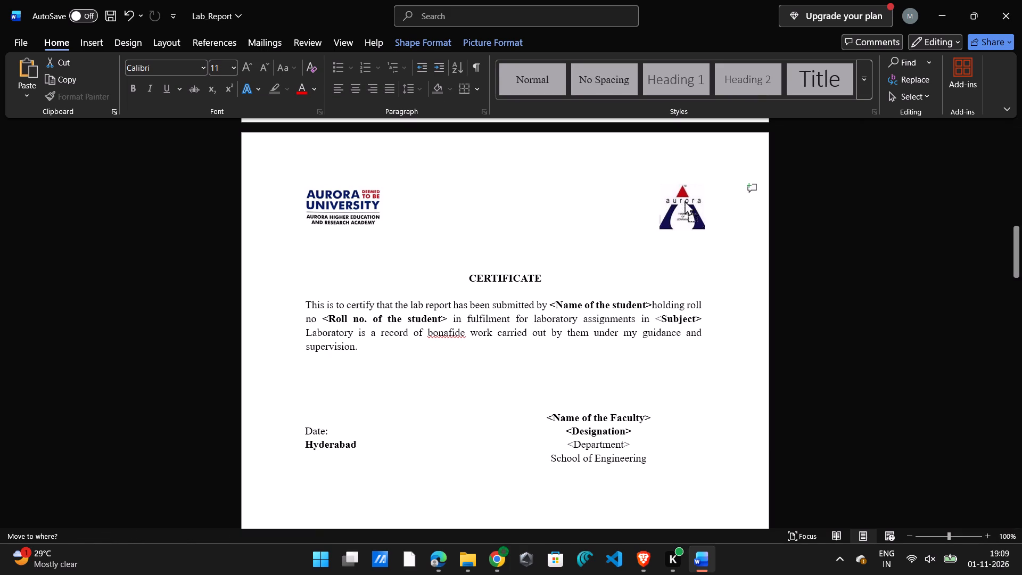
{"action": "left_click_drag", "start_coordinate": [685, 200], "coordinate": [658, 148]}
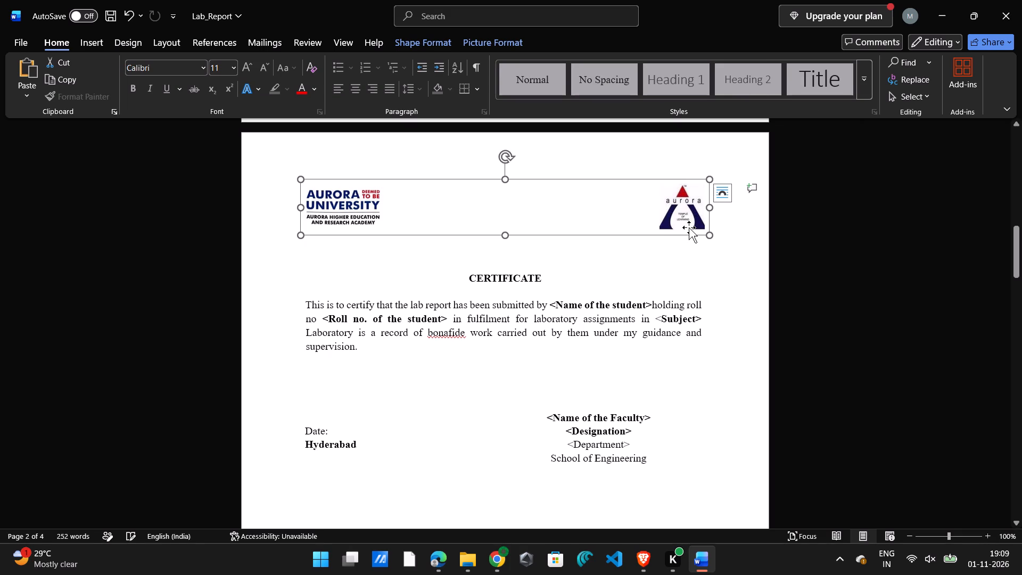
Cut the Aurora logo banner from the body of page 2, paste it into the page header, and return to the document body.
{"action": "right_click", "coordinate": [686, 224]}
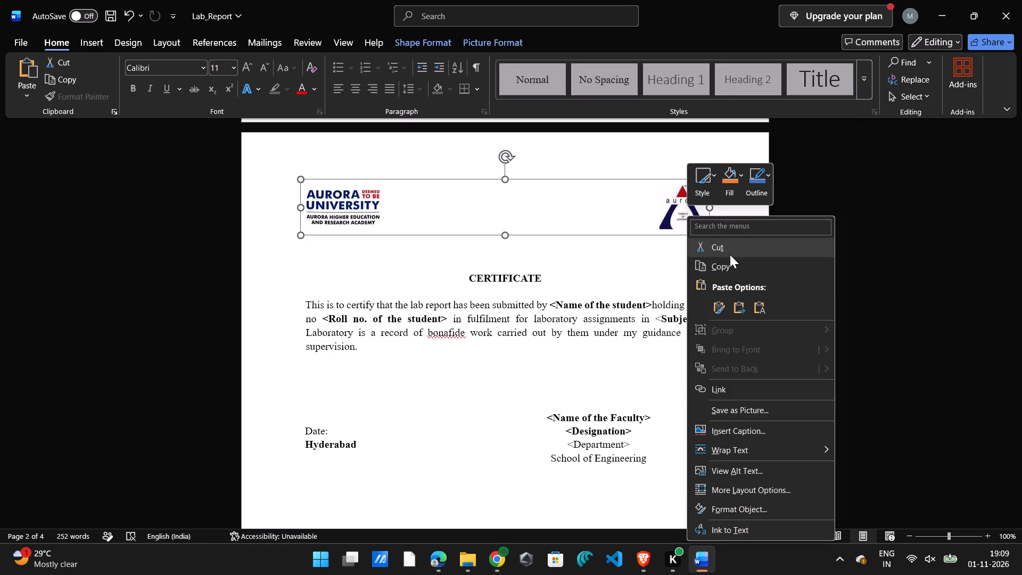
{"action": "left_click", "coordinate": [730, 254]}
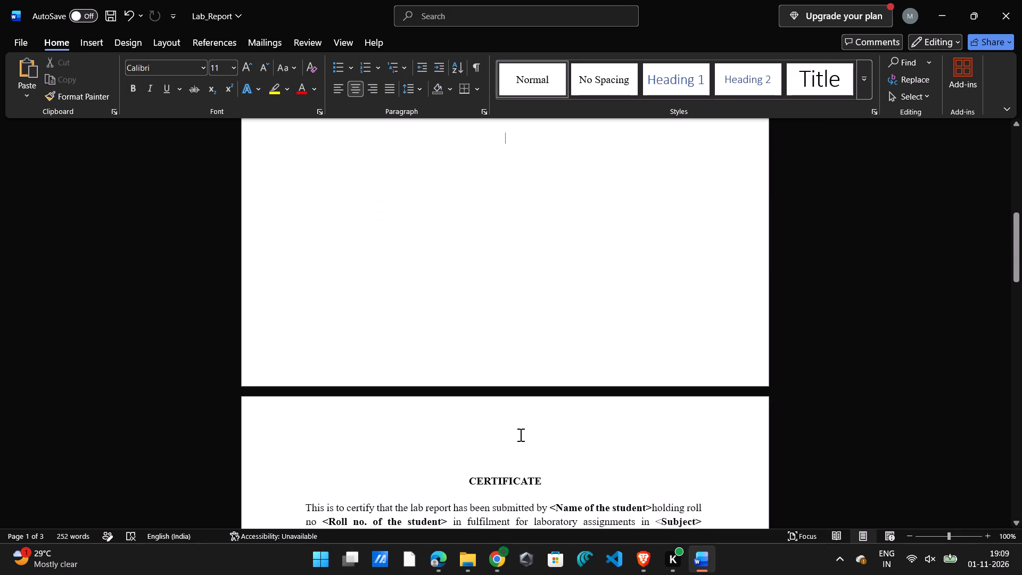
{"action": "triple_click", "coordinate": [504, 433]}
{"action": "key", "text": "ctrl+v"}
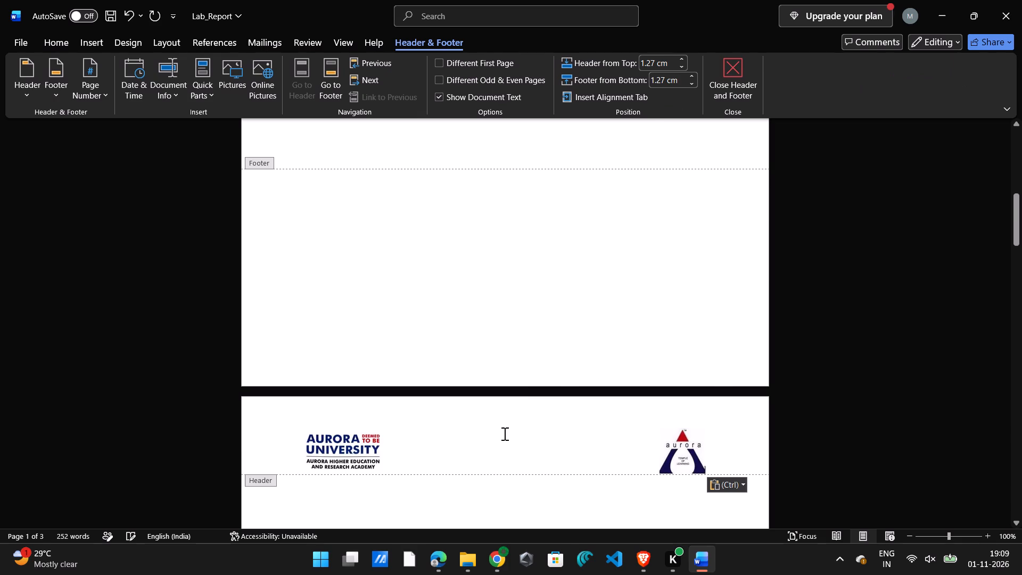
{"action": "left_click", "coordinate": [893, 421]}
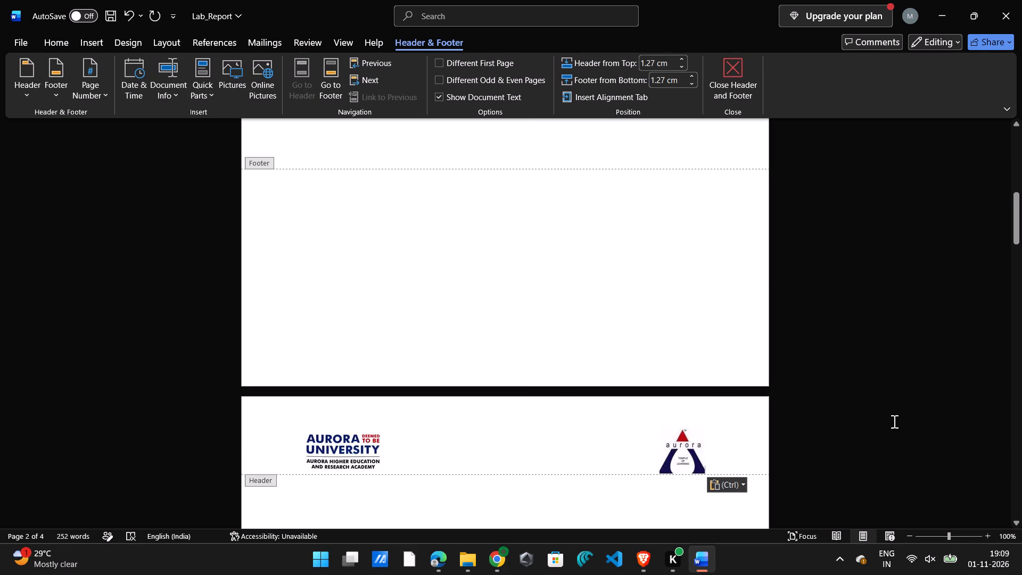
{"action": "double_click", "coordinate": [883, 414]}
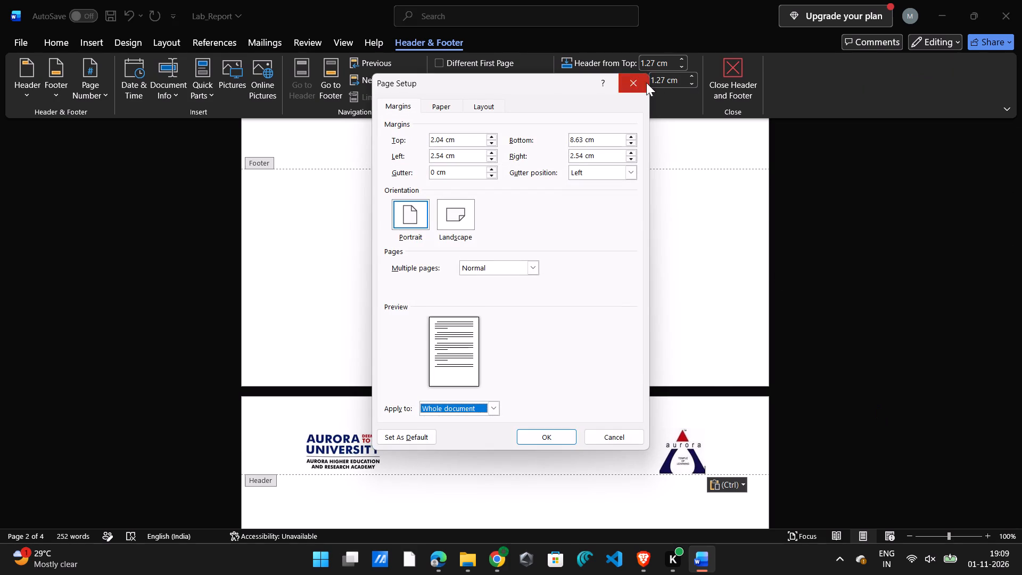
{"action": "left_click", "coordinate": [647, 83]}
{"action": "double_click", "coordinate": [738, 305]}
Compare the header banner and text spacing on the cover and certificate pages with lab_report_1_dsa.pdf in Edge, and return to the Word report.
{"action": "scroll", "coordinate": [680, 281], "scroll_direction": "up", "scroll_amount": 2}
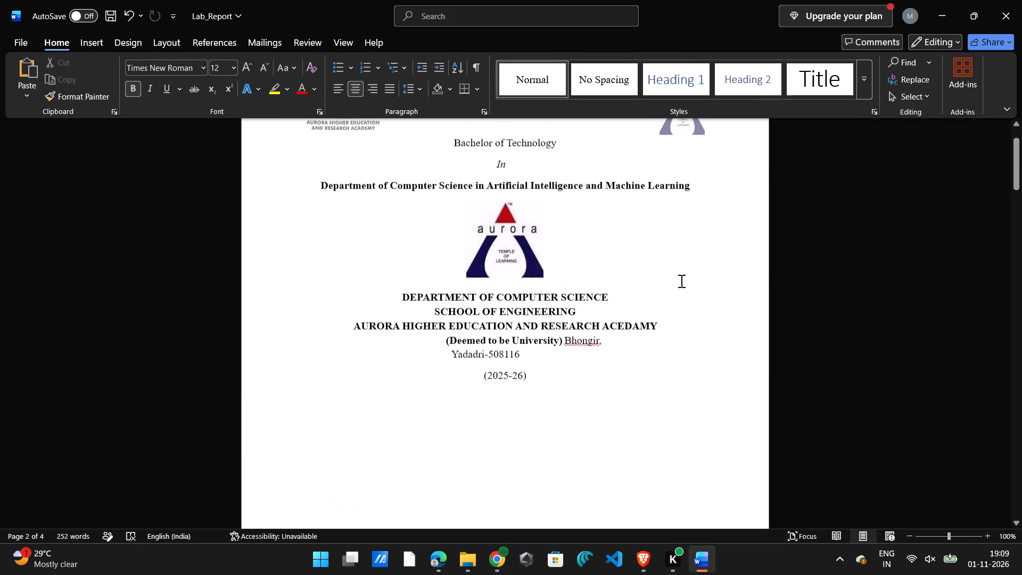
{"action": "scroll", "coordinate": [680, 281], "scroll_direction": "up", "scroll_amount": 2}
{"action": "scroll", "coordinate": [680, 281], "scroll_direction": "down", "scroll_amount": 2}
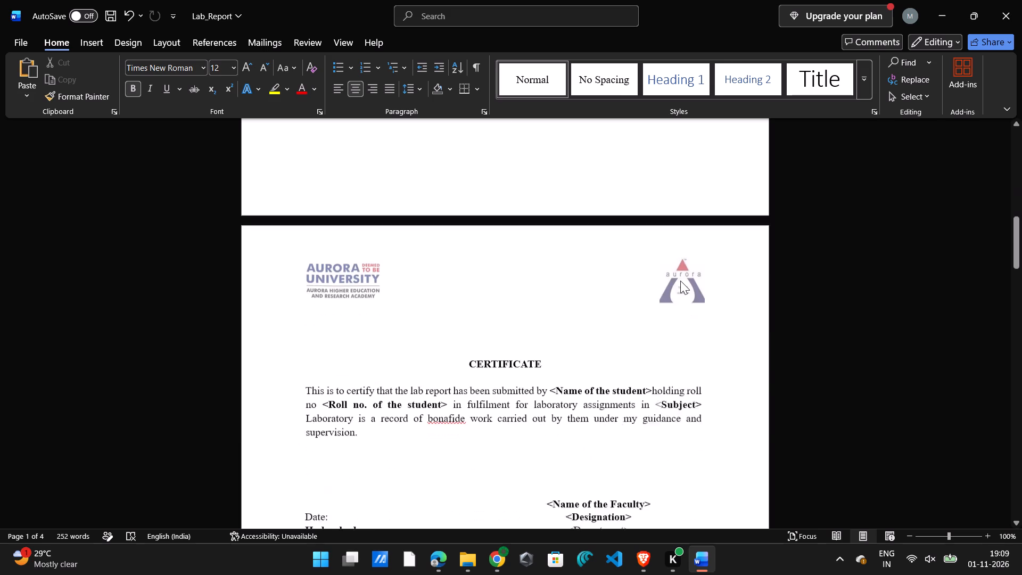
{"action": "scroll", "coordinate": [680, 281], "scroll_direction": "up", "scroll_amount": 5}
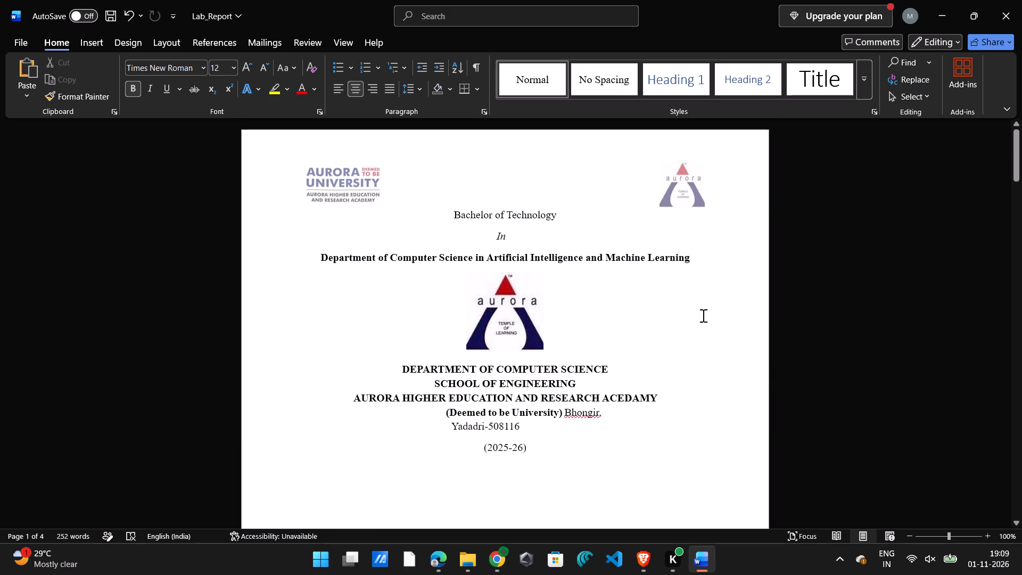
{"action": "left_click", "coordinate": [432, 570]}
{"action": "scroll", "coordinate": [601, 397], "scroll_direction": "up", "scroll_amount": 1}
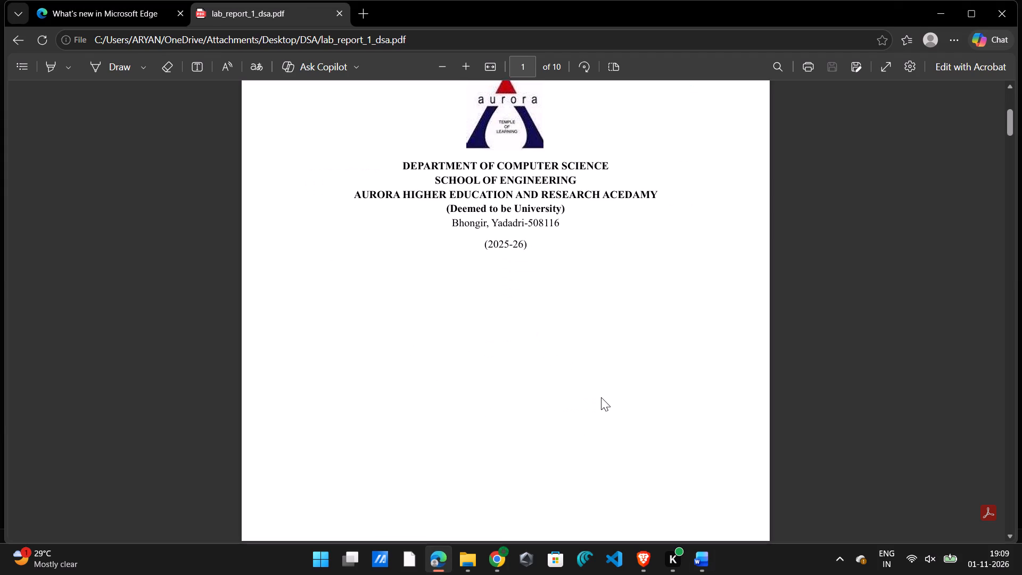
{"action": "scroll", "coordinate": [601, 397], "scroll_direction": "up", "scroll_amount": 2}
{"action": "left_click_drag", "start_coordinate": [623, 362], "coordinate": [628, 356]}
{"action": "scroll", "coordinate": [628, 356], "scroll_direction": "up", "scroll_amount": 2}
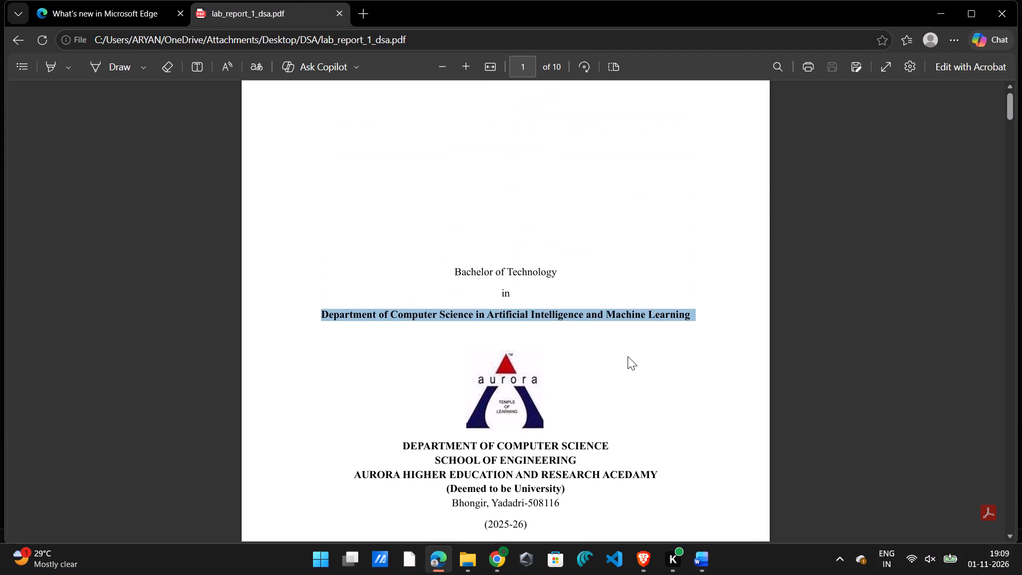
{"action": "scroll", "coordinate": [628, 356], "scroll_direction": "up", "scroll_amount": 2}
{"action": "double_click", "coordinate": [595, 216]}
{"action": "scroll", "coordinate": [626, 346], "scroll_direction": "down", "scroll_amount": 2}
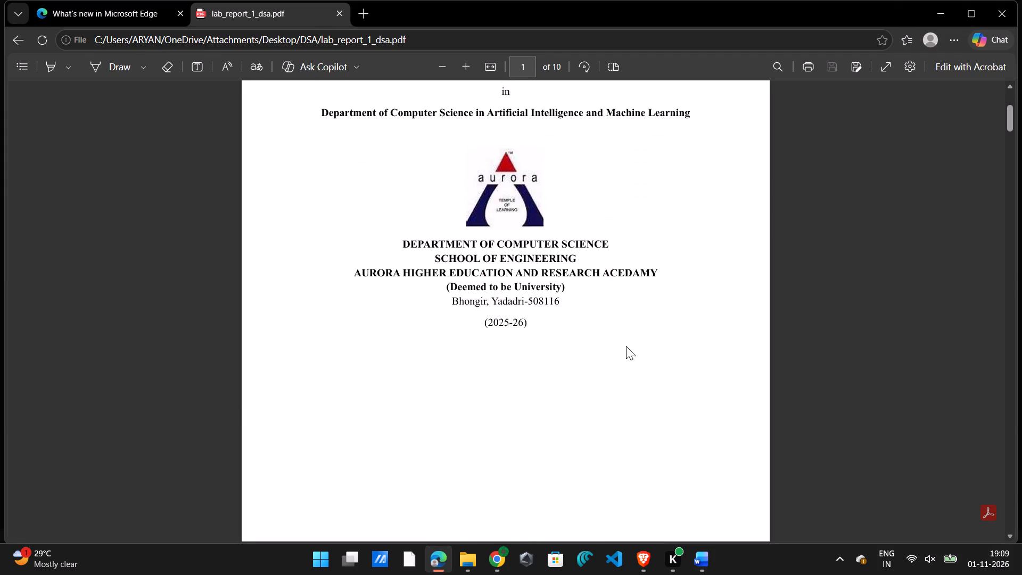
{"action": "scroll", "coordinate": [626, 346], "scroll_direction": "down", "scroll_amount": 5}
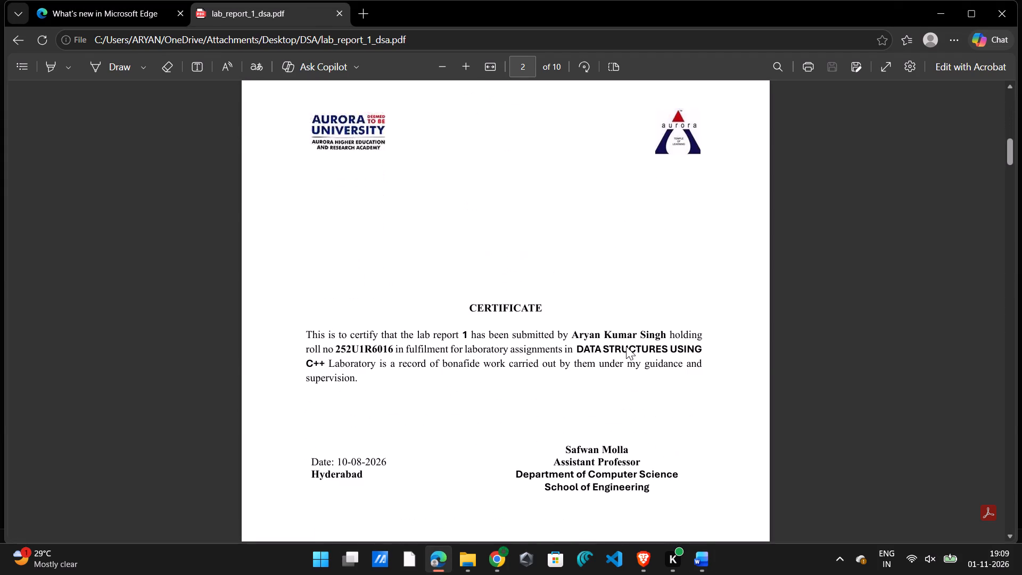
{"action": "scroll", "coordinate": [626, 346], "scroll_direction": "down", "scroll_amount": 1}
{"action": "scroll", "coordinate": [626, 346], "scroll_direction": "up", "scroll_amount": 1}
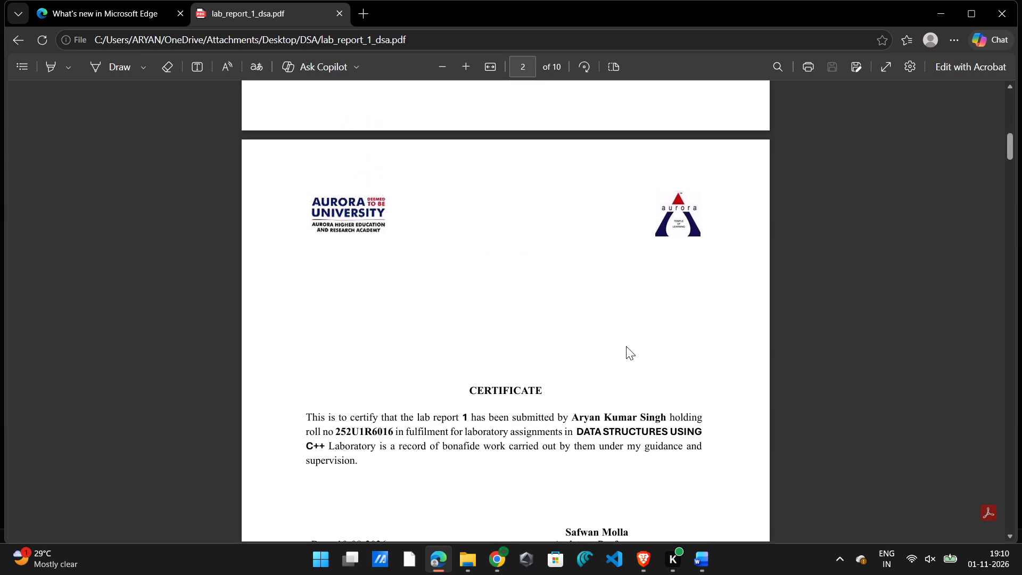
{"action": "scroll", "coordinate": [626, 346], "scroll_direction": "down", "scroll_amount": 6}
{"action": "scroll", "coordinate": [626, 346], "scroll_direction": "up", "scroll_amount": 4}
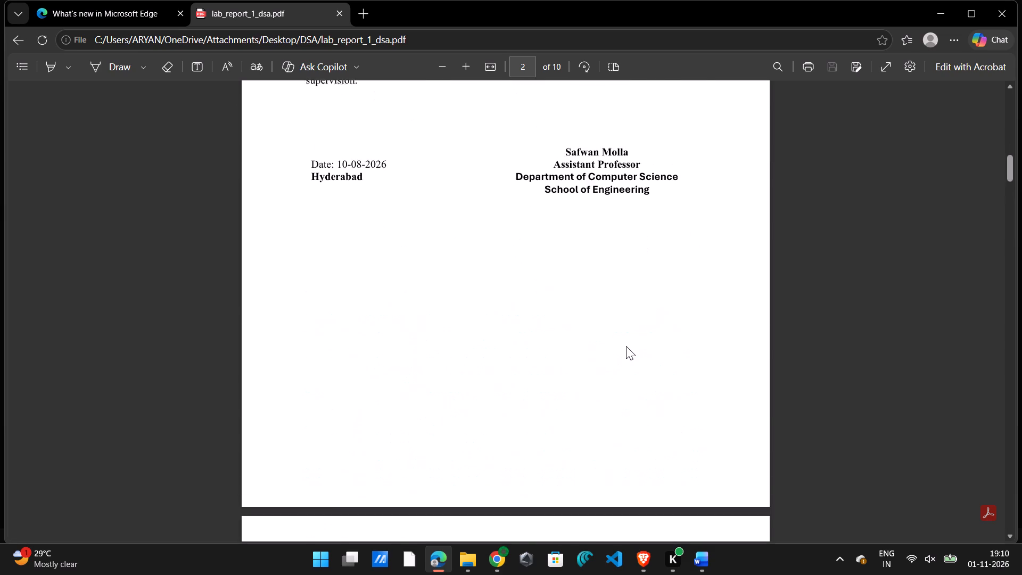
{"action": "scroll", "coordinate": [626, 346], "scroll_direction": "up", "scroll_amount": 3}
{"action": "left_click", "coordinate": [707, 553]}
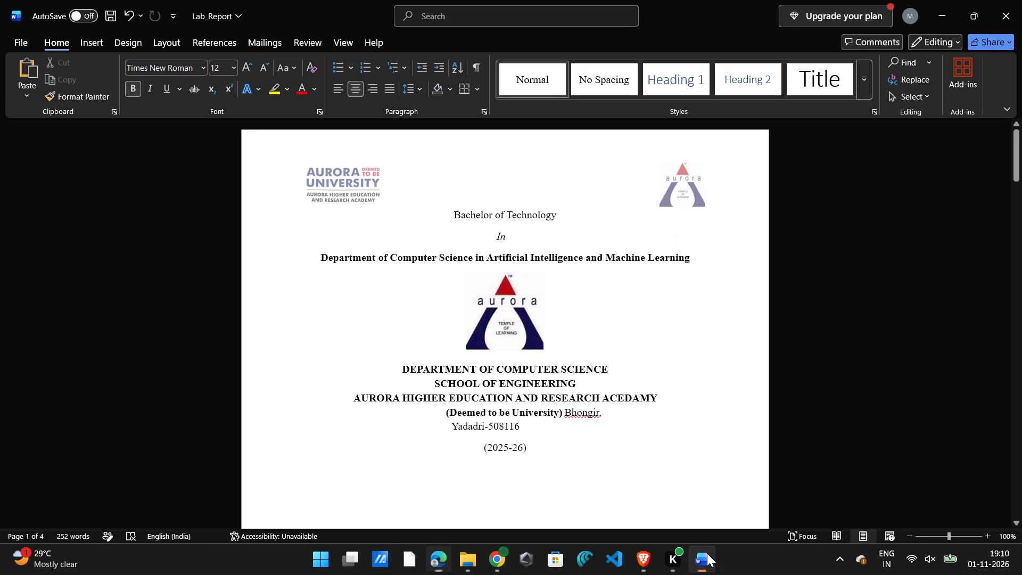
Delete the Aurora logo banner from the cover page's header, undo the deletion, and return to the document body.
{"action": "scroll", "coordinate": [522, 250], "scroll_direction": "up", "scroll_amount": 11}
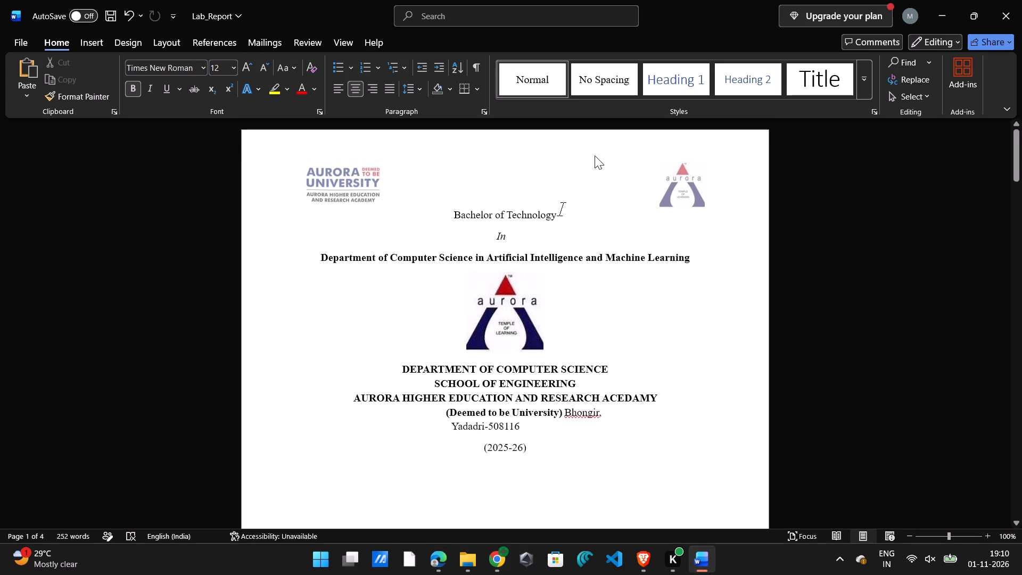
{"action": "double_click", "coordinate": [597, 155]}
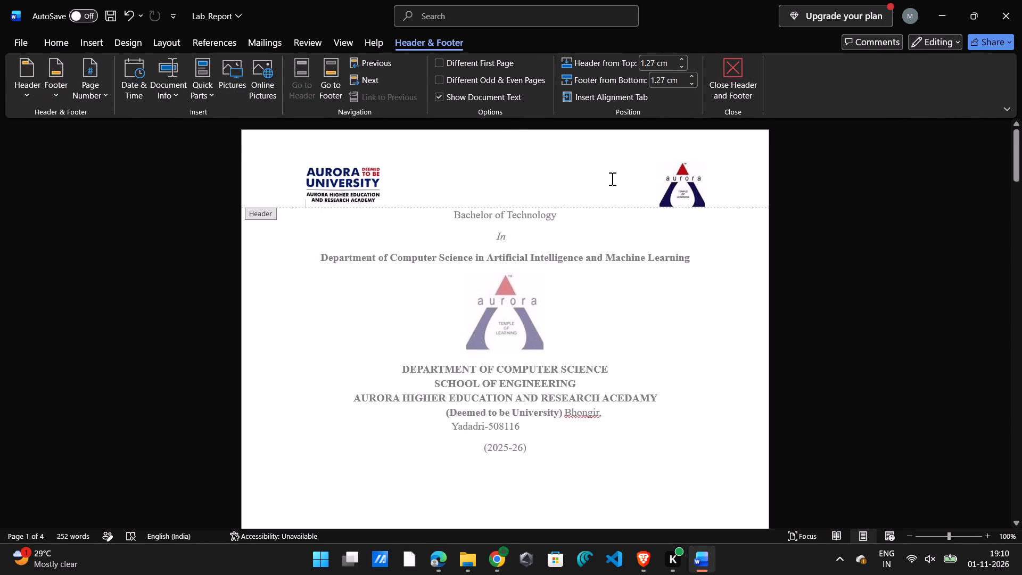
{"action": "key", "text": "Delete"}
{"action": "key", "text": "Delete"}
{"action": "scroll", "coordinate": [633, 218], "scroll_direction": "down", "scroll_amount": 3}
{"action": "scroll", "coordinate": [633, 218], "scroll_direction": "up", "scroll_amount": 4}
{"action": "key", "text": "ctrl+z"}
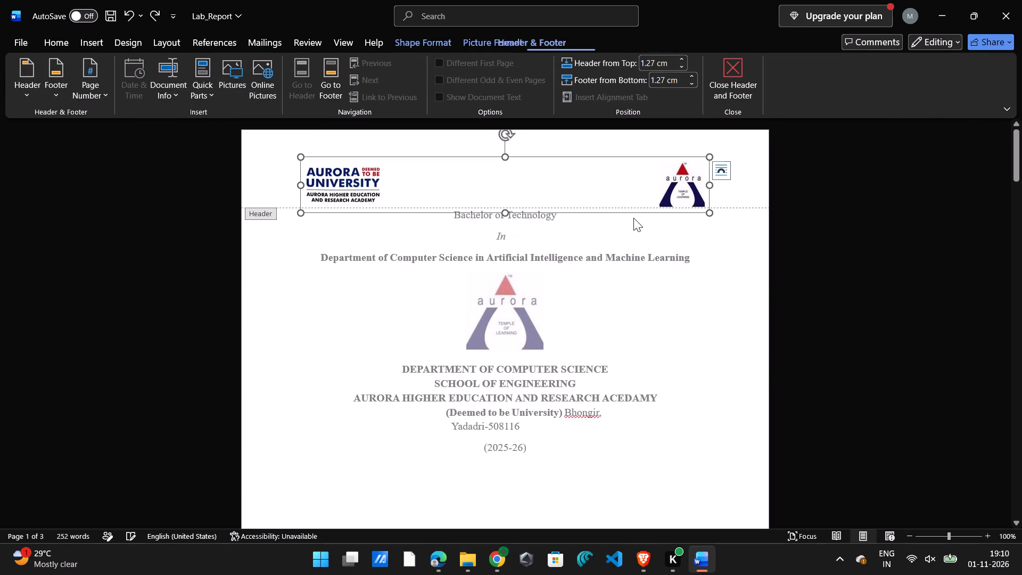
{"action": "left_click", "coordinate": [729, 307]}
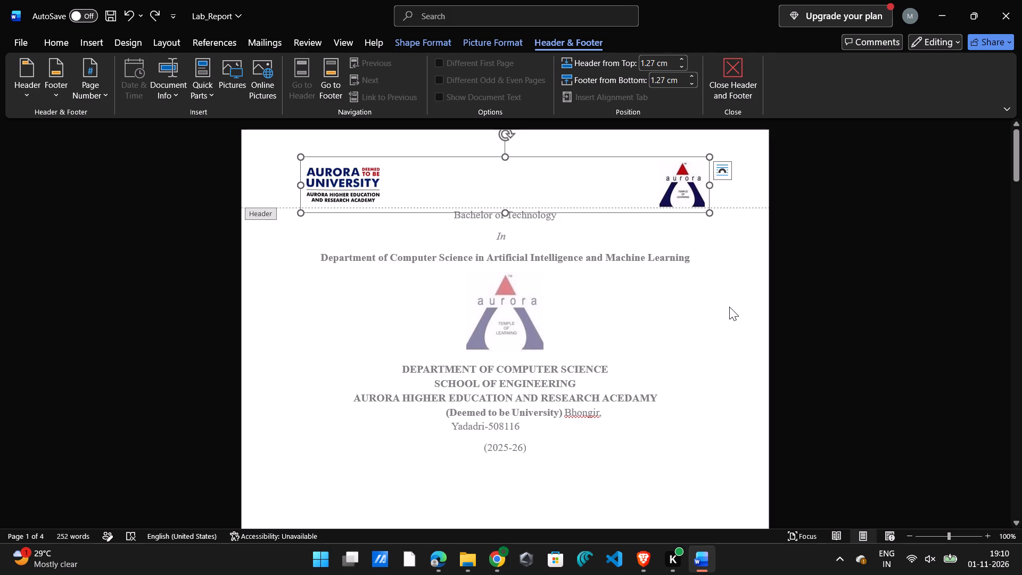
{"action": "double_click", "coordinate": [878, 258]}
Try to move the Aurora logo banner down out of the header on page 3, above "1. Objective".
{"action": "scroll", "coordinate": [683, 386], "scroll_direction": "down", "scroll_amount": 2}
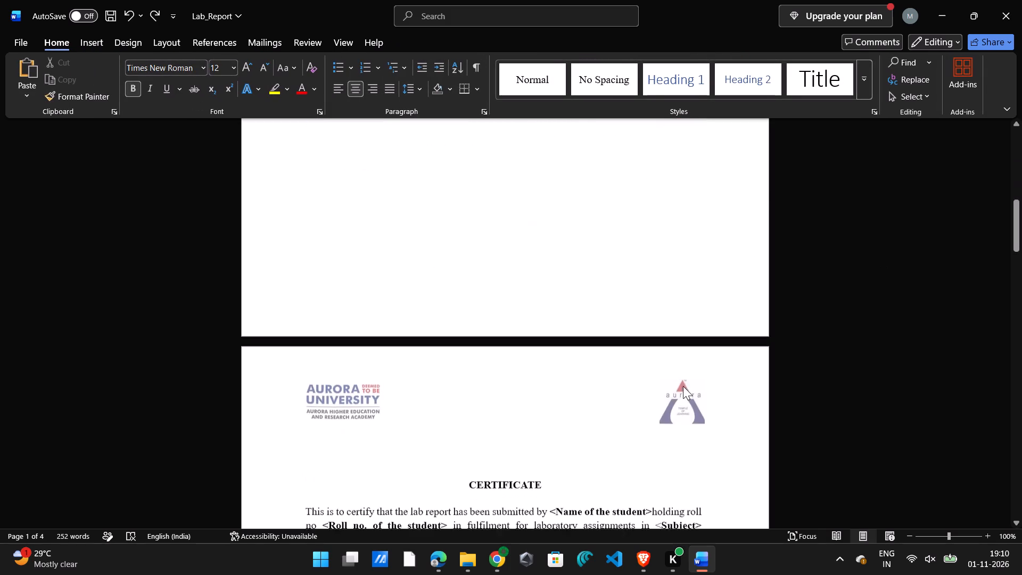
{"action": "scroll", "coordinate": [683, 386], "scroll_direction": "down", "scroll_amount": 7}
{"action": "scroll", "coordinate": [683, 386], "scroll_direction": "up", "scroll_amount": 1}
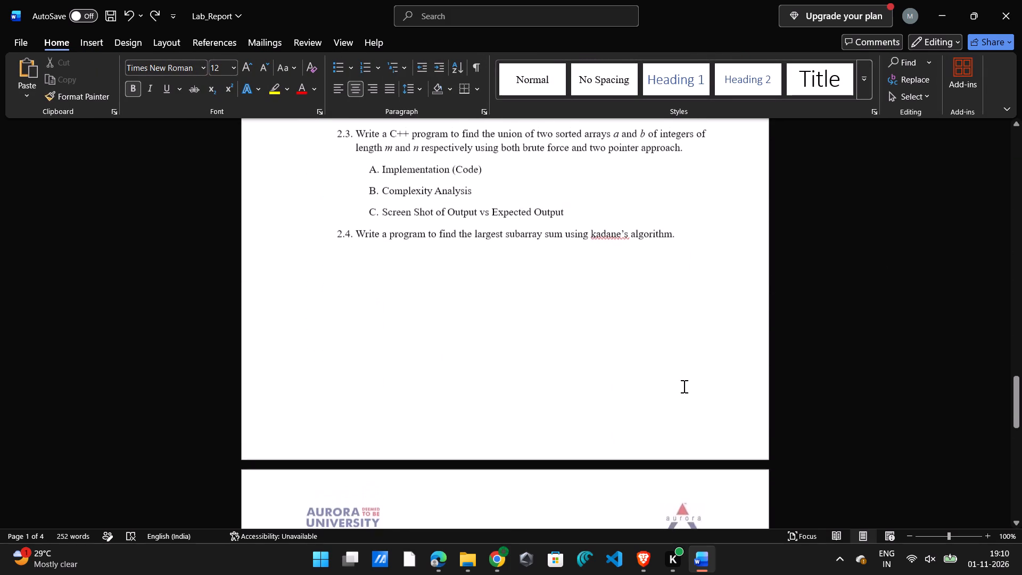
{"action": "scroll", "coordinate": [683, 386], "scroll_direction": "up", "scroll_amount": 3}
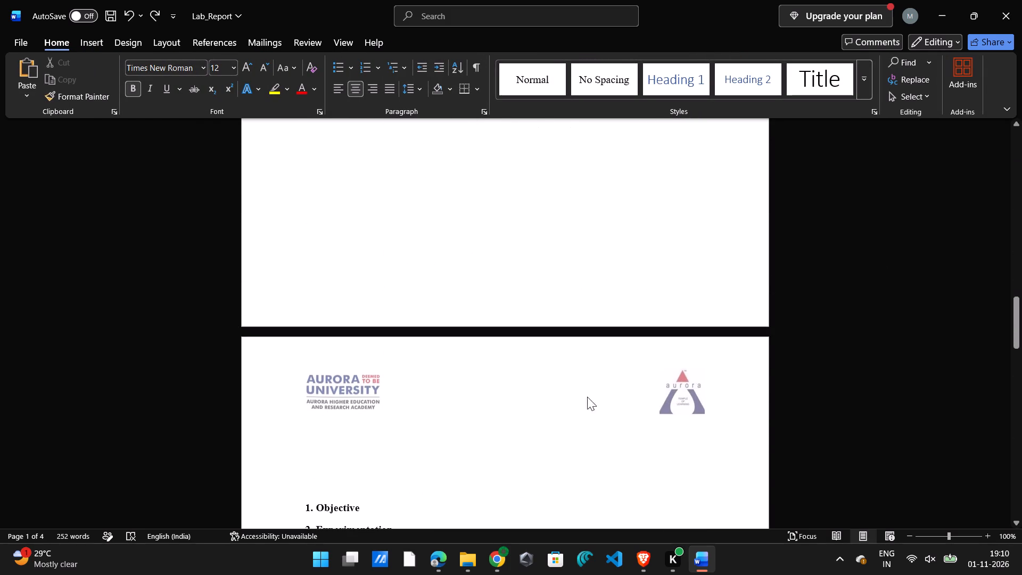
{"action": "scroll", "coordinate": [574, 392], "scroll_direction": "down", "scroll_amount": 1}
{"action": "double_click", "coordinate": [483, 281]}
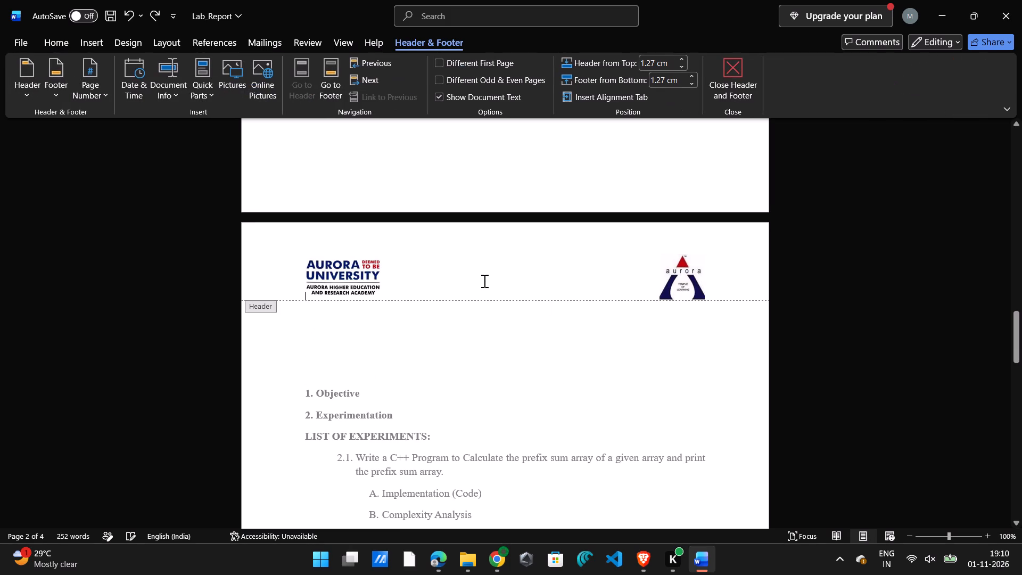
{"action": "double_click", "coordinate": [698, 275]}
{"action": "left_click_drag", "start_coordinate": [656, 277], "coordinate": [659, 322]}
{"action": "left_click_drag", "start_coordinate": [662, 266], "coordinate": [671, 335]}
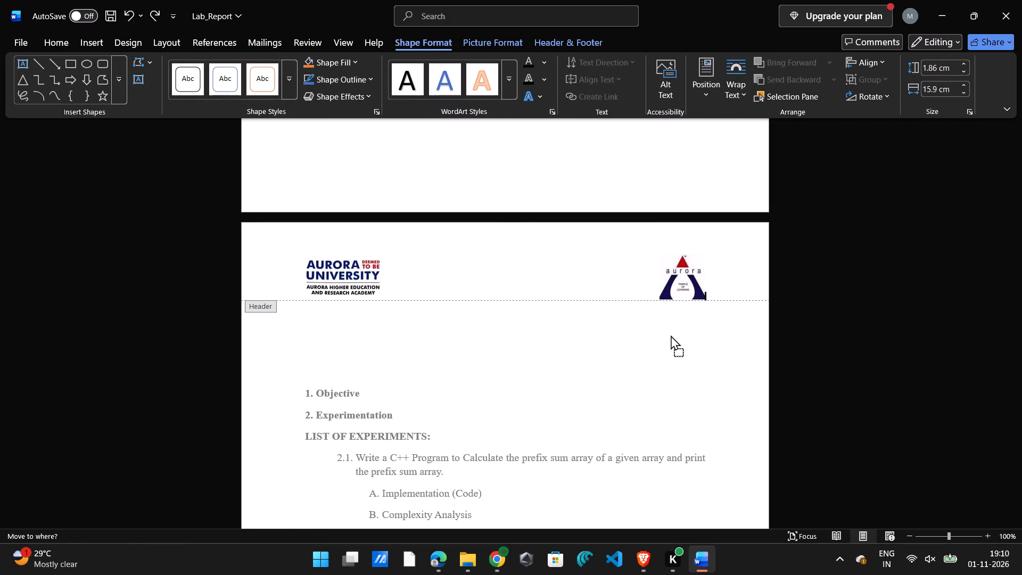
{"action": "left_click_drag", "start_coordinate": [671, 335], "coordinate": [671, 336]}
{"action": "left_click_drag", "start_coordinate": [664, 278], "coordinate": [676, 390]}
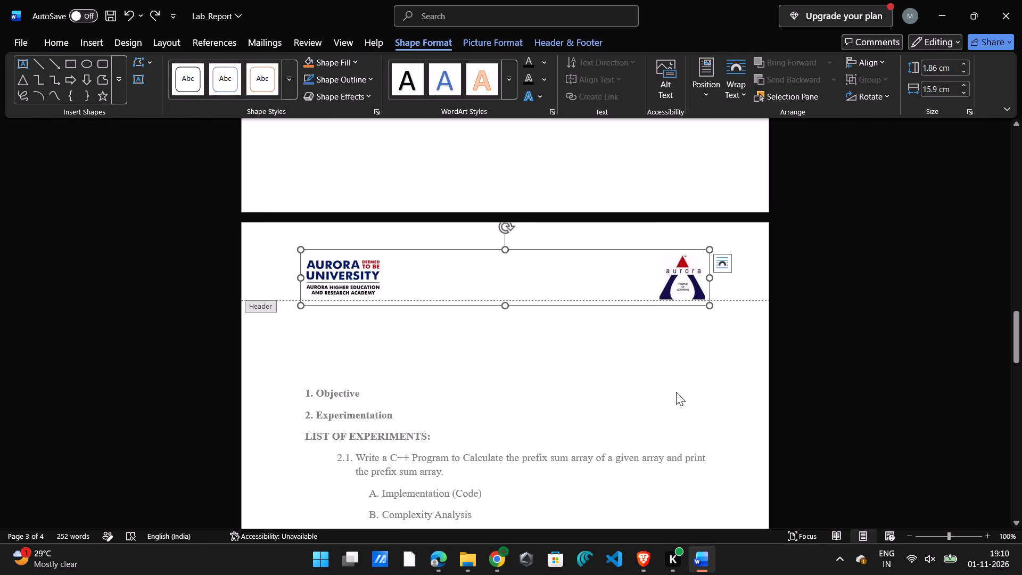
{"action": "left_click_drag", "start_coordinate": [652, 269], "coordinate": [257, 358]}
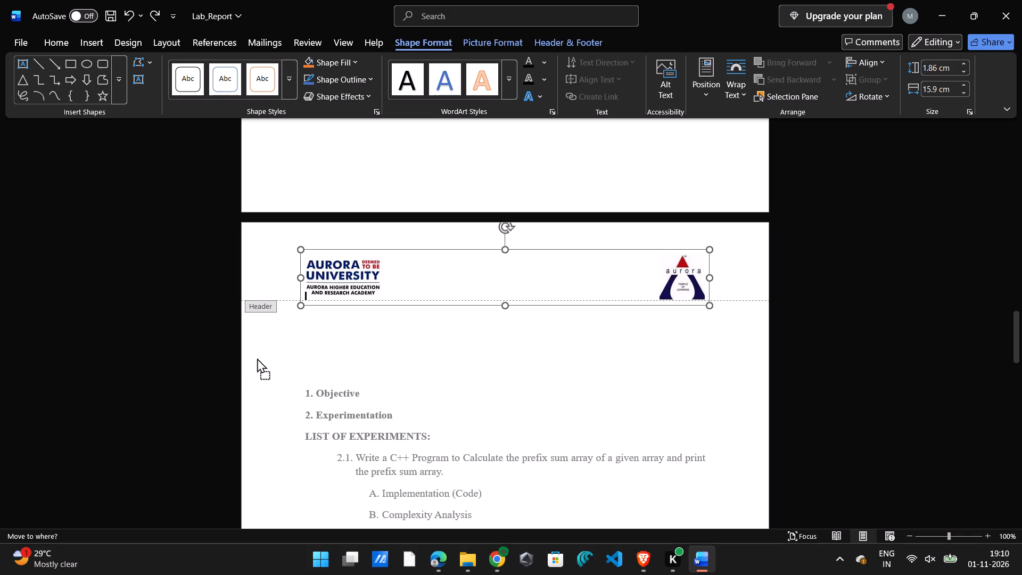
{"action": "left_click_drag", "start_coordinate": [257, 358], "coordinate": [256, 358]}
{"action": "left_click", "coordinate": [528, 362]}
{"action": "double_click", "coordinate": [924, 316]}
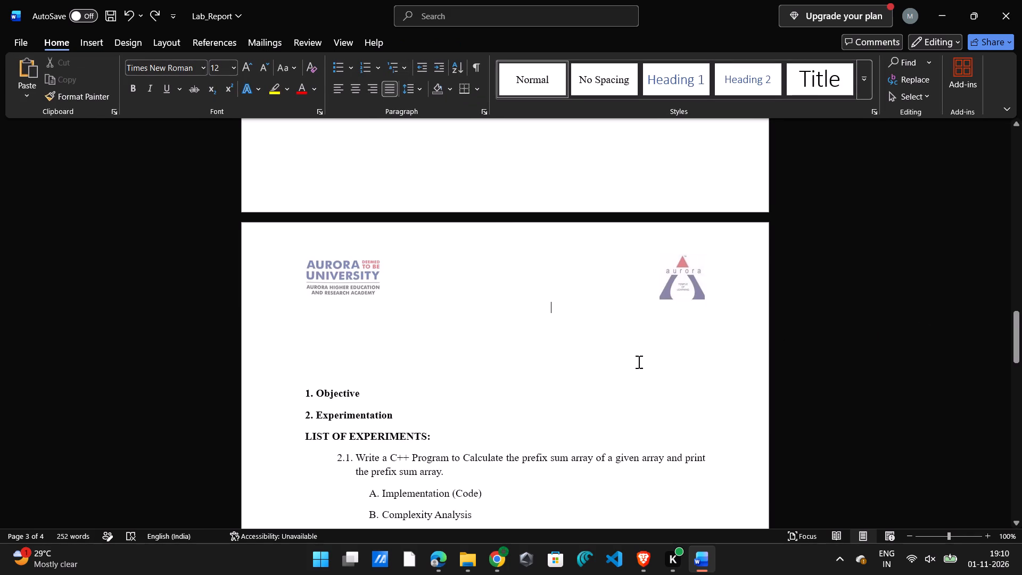
Insert three blank lines above "Bachelor of Technology" on the cover page.
{"action": "scroll", "coordinate": [638, 362], "scroll_direction": "up", "scroll_amount": 16}
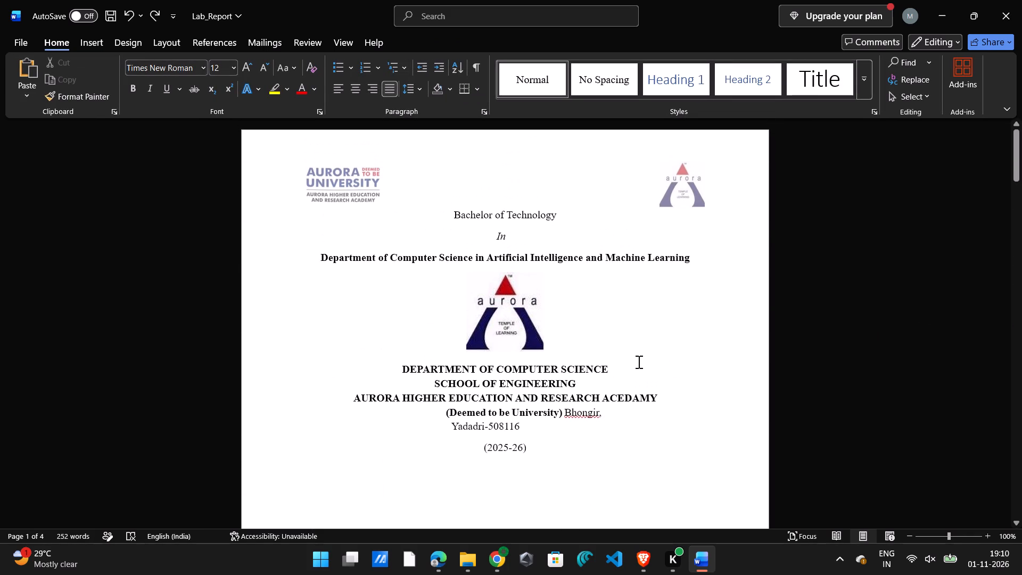
{"action": "left_click", "coordinate": [446, 200]}
{"action": "key", "text": "Return"}
{"action": "key", "text": "Return"}
{"action": "key", "text": "Return"}
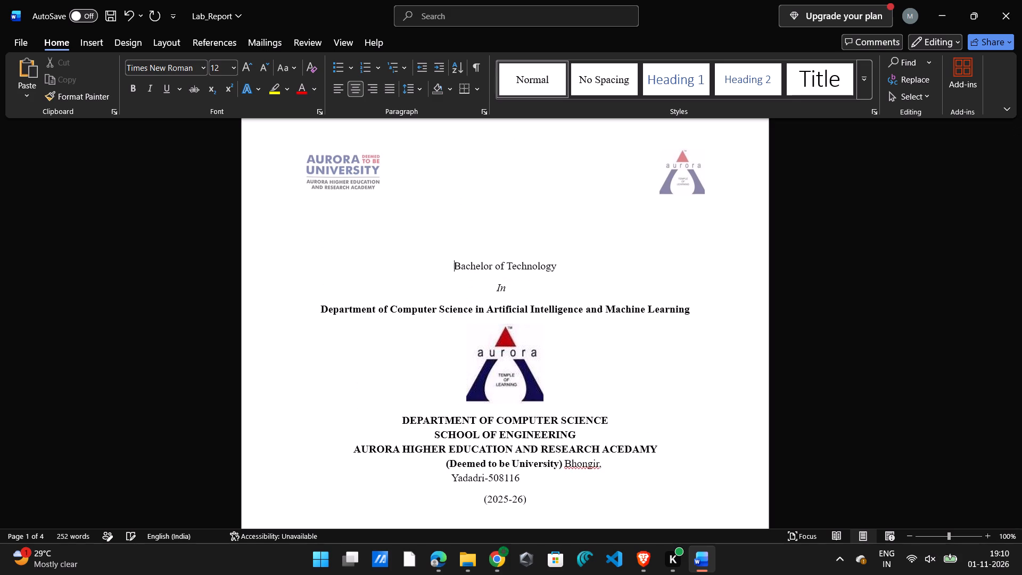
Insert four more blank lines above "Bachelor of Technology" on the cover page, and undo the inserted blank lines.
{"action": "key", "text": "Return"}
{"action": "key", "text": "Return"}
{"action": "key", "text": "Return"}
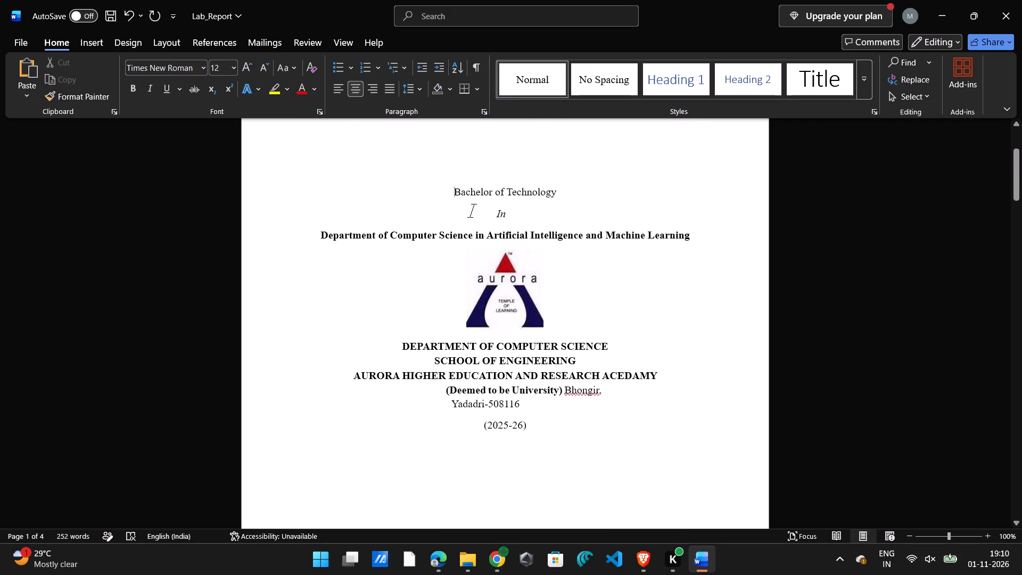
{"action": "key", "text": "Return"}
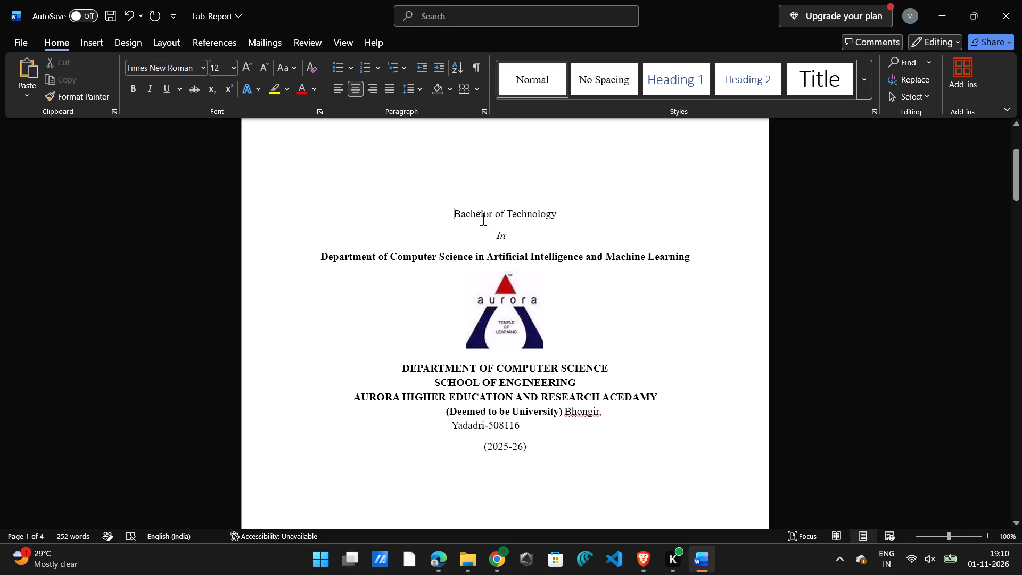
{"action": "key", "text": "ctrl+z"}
Insert four blank lines above "Bachelor of Technology" on the cover page.
{"action": "scroll", "coordinate": [458, 306], "scroll_direction": "up", "scroll_amount": 1}
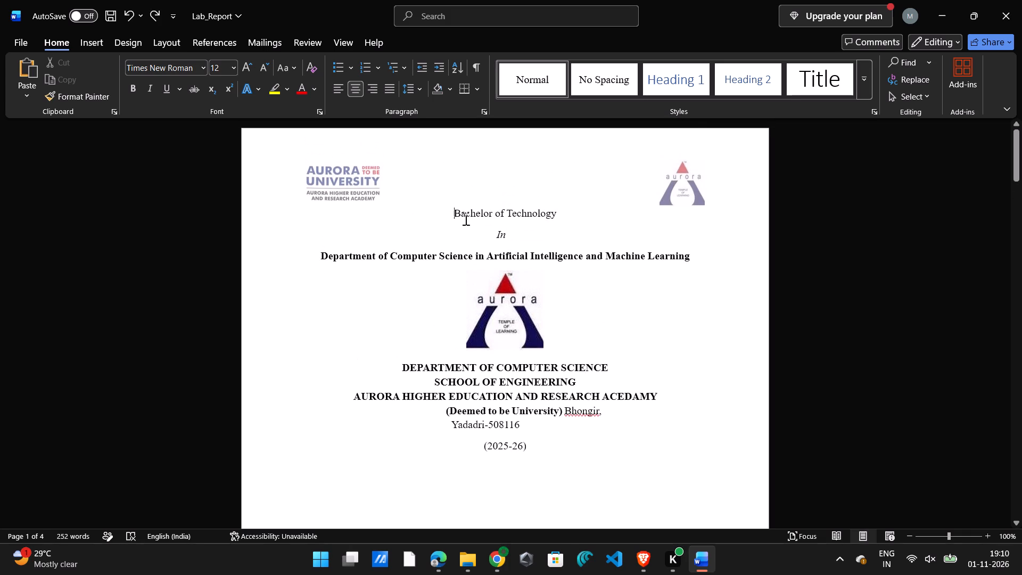
{"action": "key", "text": "Return"}
{"action": "key", "text": "Return"}
{"action": "key", "text": "Return"}
{"action": "key", "text": "Return"}
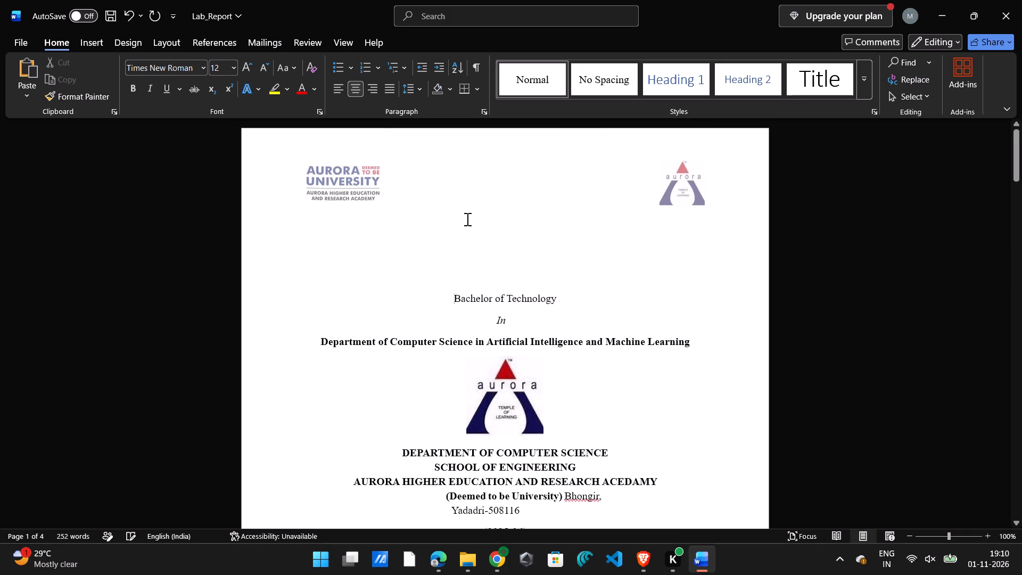
Replace the text inside the "<Name of the student>" placeholder on the certificate page with the student's full name.
{"action": "scroll", "coordinate": [466, 219], "scroll_direction": "down", "scroll_amount": 1}
{"action": "scroll", "coordinate": [462, 300], "scroll_direction": "down", "scroll_amount": 2}
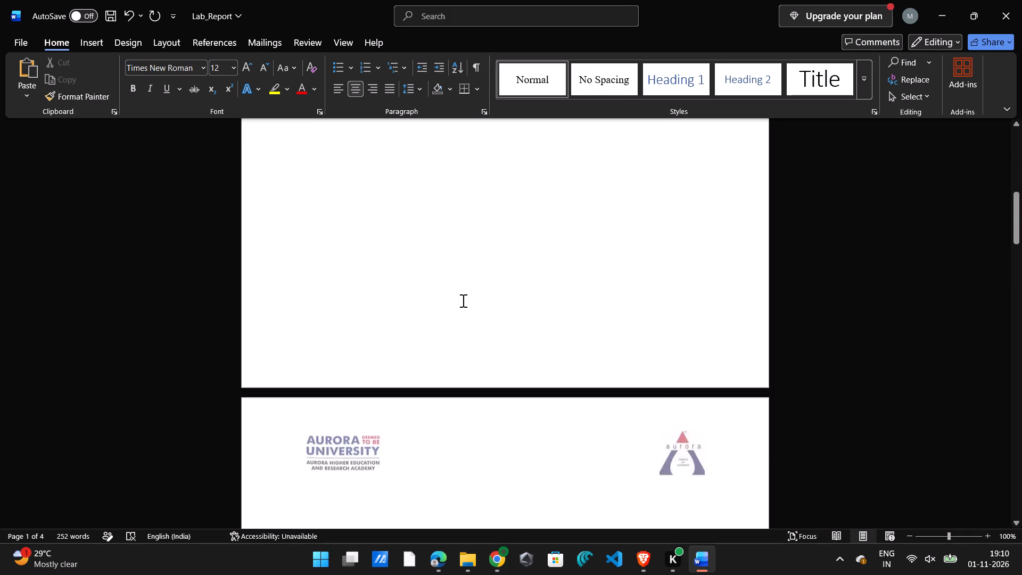
{"action": "scroll", "coordinate": [462, 300], "scroll_direction": "down", "scroll_amount": 1}
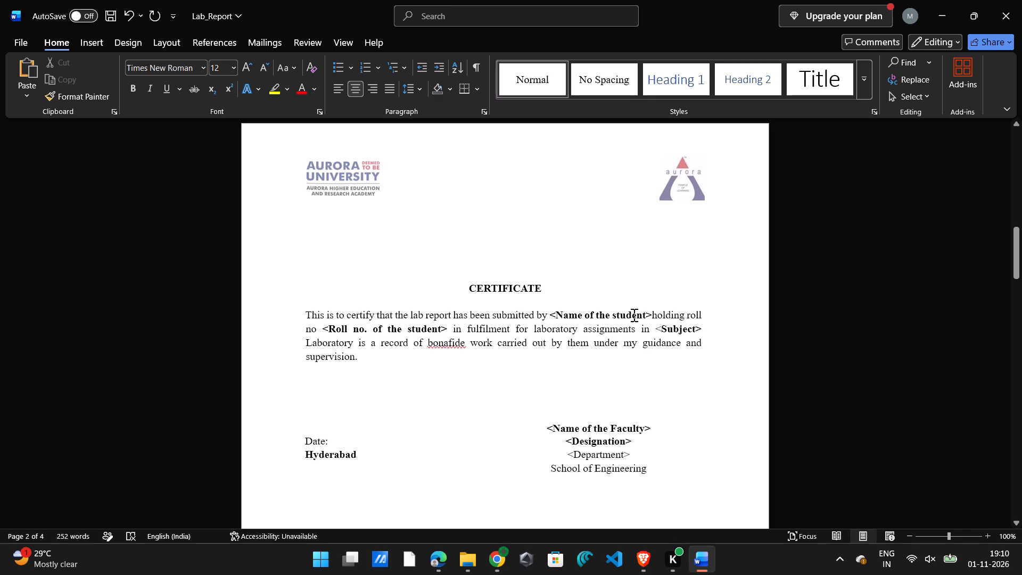
{"action": "left_click", "coordinate": [645, 317]}
{"action": "key", "text": "BackSpace"}
{"action": "key", "text": "BackSpace"}
{"action": "key", "text": "BackSpace"}
{"action": "key", "text": "BackSpace"}
{"action": "key", "text": "BackSpace"}
{"action": "key", "text": "BackSpace"}
{"action": "key", "text": "BackSpace"}
{"action": "key", "text": "BackSpace"}
{"action": "key", "text": "BackSpace"}
{"action": "key", "text": "BackSpace"}
{"action": "key", "text": "BackSpace"}
{"action": "key", "text": "BackSpace"}
{"action": "key", "text": "BackSpace"}
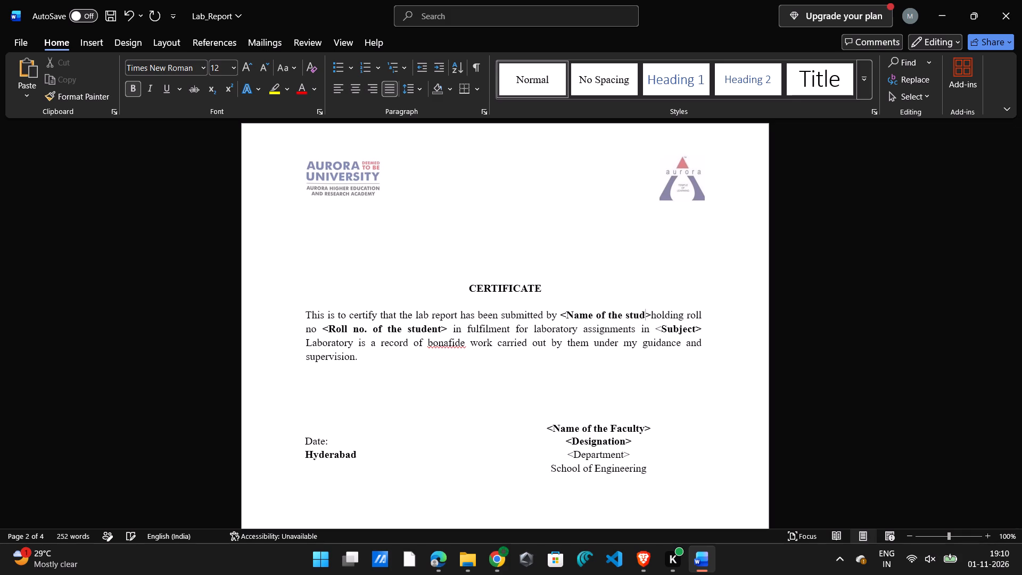
{"action": "key", "text": "BackSpace"}
{"action": "key", "text": "BackSpace"}
{"action": "key", "text": "BackSpace"}
{"action": "key", "text": "BackSpace"}
{"action": "key", "text": "BackSpace"}
{"action": "key", "text": "BackSpace"}
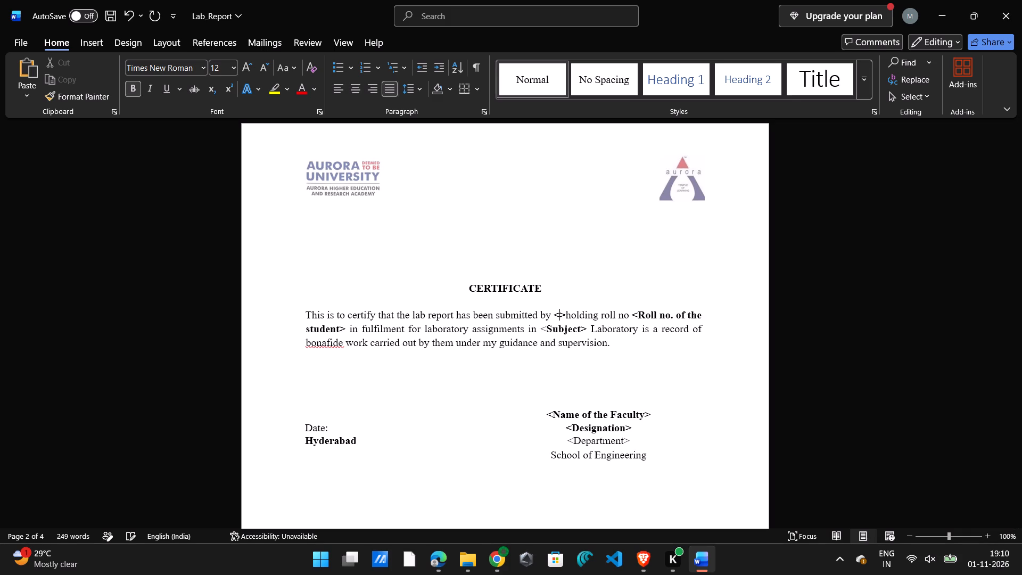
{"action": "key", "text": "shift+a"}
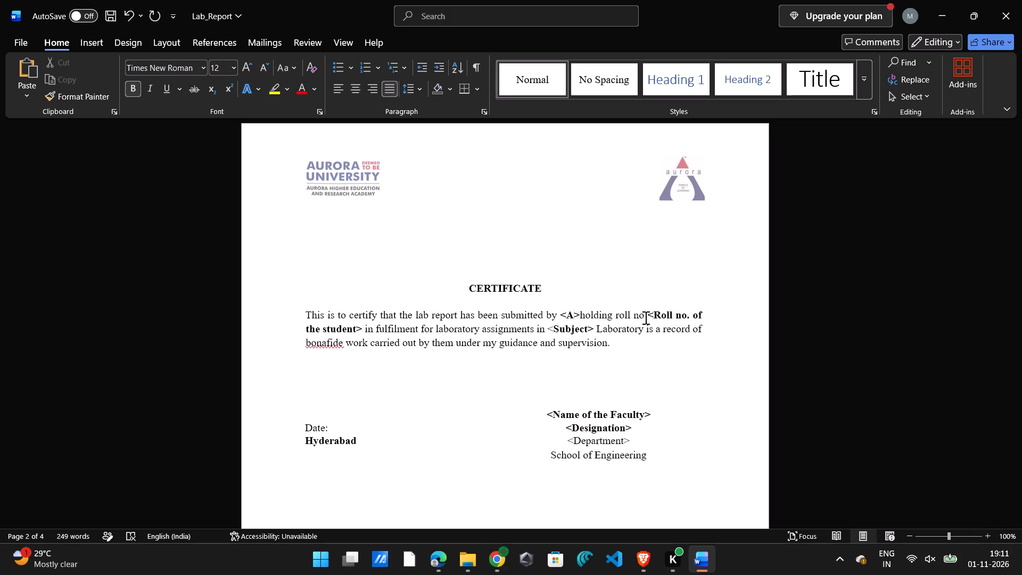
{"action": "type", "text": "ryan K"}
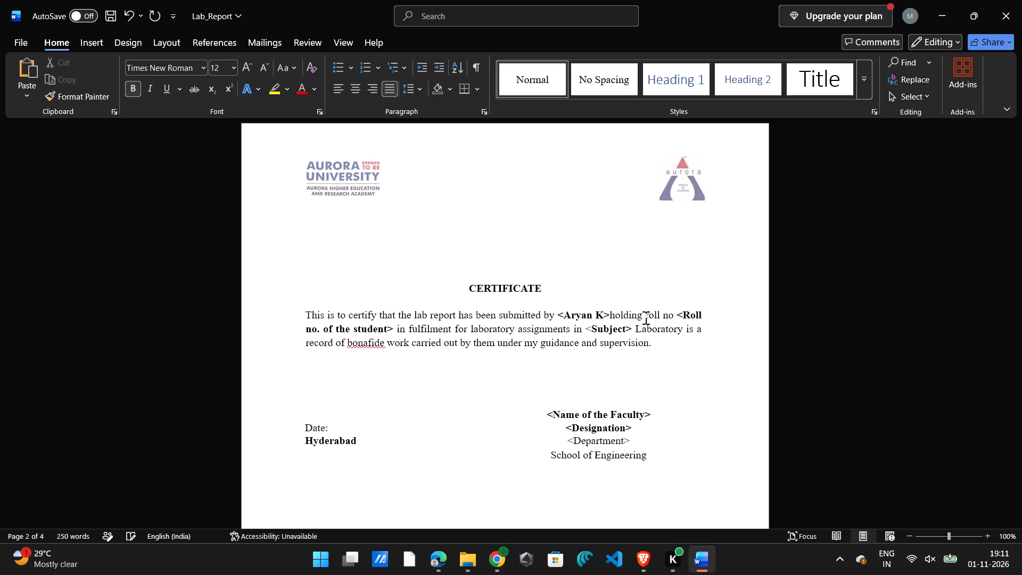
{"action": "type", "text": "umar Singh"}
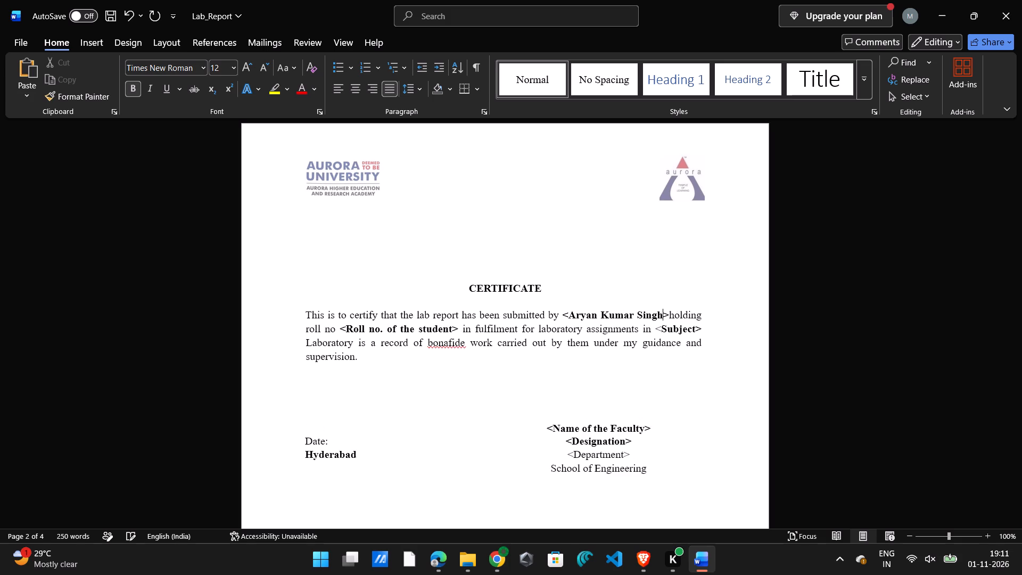
Remove the angle brackets around the student's name on the certificate and add a space before "holding".
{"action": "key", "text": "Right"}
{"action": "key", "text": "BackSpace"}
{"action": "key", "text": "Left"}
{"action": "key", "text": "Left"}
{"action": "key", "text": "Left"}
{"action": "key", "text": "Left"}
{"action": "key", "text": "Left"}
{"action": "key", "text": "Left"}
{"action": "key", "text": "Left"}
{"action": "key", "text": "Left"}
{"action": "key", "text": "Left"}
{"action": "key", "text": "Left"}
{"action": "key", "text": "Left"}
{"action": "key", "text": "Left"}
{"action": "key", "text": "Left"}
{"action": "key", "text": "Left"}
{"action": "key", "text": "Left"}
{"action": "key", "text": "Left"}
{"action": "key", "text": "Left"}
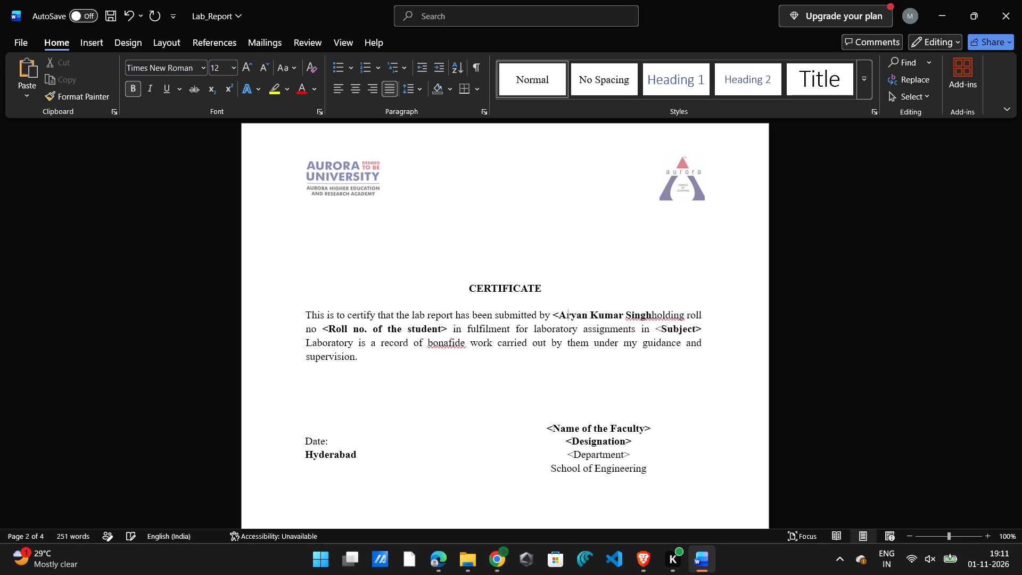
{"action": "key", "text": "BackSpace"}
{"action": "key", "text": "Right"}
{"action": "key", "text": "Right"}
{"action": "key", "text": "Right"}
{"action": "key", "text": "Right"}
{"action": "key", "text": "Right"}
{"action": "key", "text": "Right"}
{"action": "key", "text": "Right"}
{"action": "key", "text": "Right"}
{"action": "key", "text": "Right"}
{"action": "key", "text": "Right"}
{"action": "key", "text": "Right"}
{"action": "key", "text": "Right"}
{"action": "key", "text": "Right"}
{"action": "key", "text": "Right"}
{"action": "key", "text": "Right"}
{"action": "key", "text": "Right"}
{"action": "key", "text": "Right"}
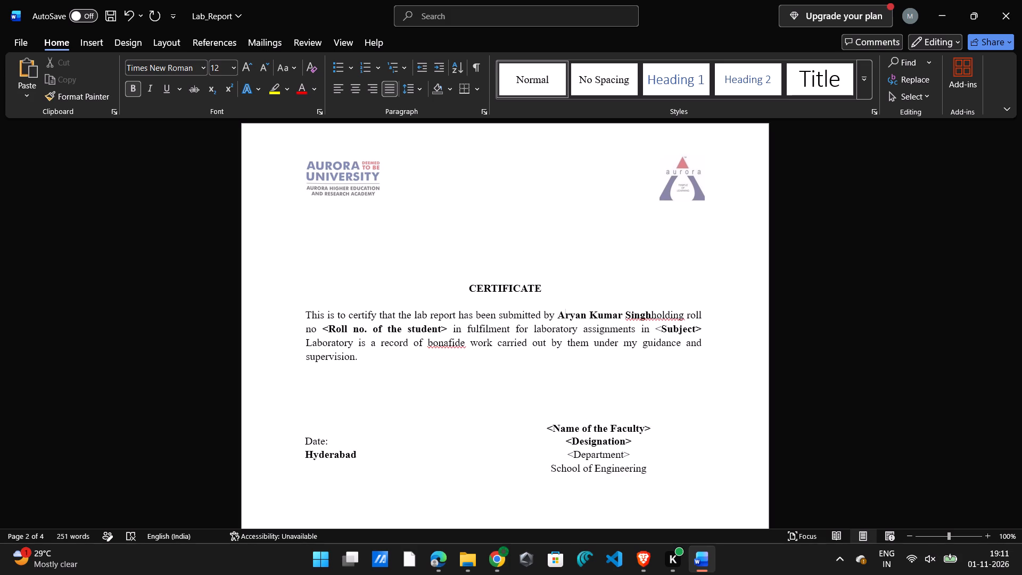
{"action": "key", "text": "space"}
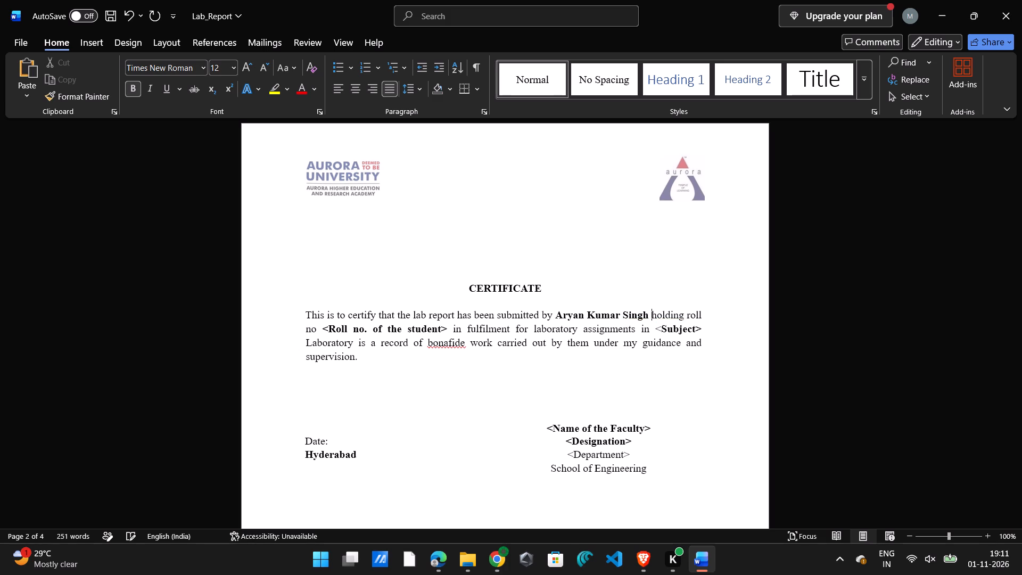
Replace the "<Roll no. of the student>" placeholder and its angle brackets with the student's roll number.
{"action": "left_click", "coordinate": [443, 324]}
{"action": "key", "text": "BackSpace"}
{"action": "key", "text": "BackSpace"}
{"action": "key", "text": "BackSpace"}
{"action": "key", "text": "BackSpace"}
{"action": "key", "text": "BackSpace"}
{"action": "key", "text": "BackSpace"}
{"action": "key", "text": "BackSpace"}
{"action": "key", "text": "BackSpace"}
{"action": "key", "text": "BackSpace"}
{"action": "key", "text": "BackSpace"}
{"action": "key", "text": "BackSpace"}
{"action": "key", "text": "BackSpace"}
{"action": "key", "text": "BackSpace"}
{"action": "key", "text": "BackSpace"}
{"action": "key", "text": "BackSpace"}
{"action": "key", "text": "BackSpace"}
{"action": "key", "text": "BackSpace"}
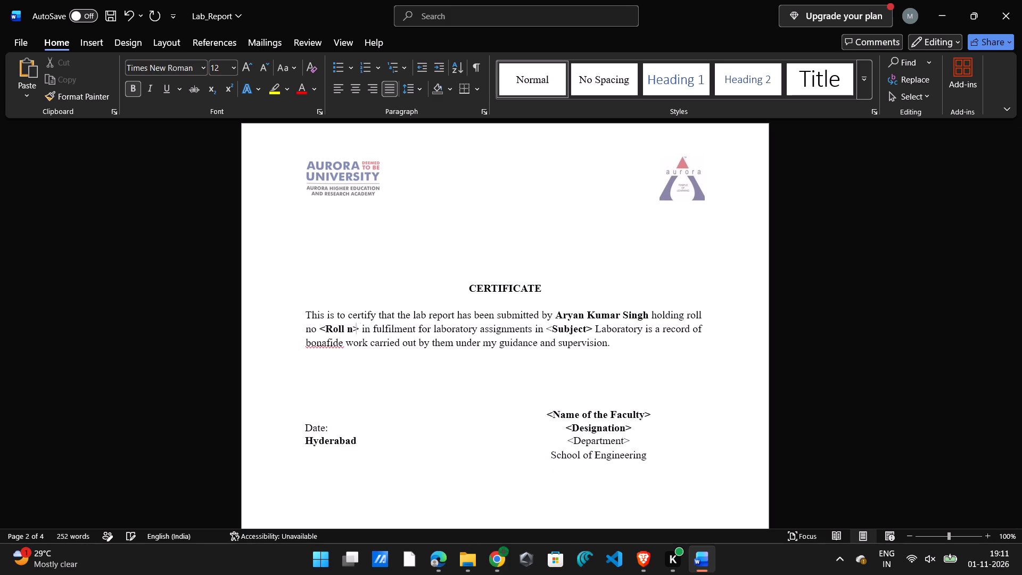
{"action": "key", "text": "BackSpace"}
{"action": "key", "text": "BackSpace"}
{"action": "key", "text": "BackSpace"}
{"action": "key", "text": "BackSpace"}
{"action": "key", "text": "BackSpace"}
{"action": "key", "text": "BackSpace"}
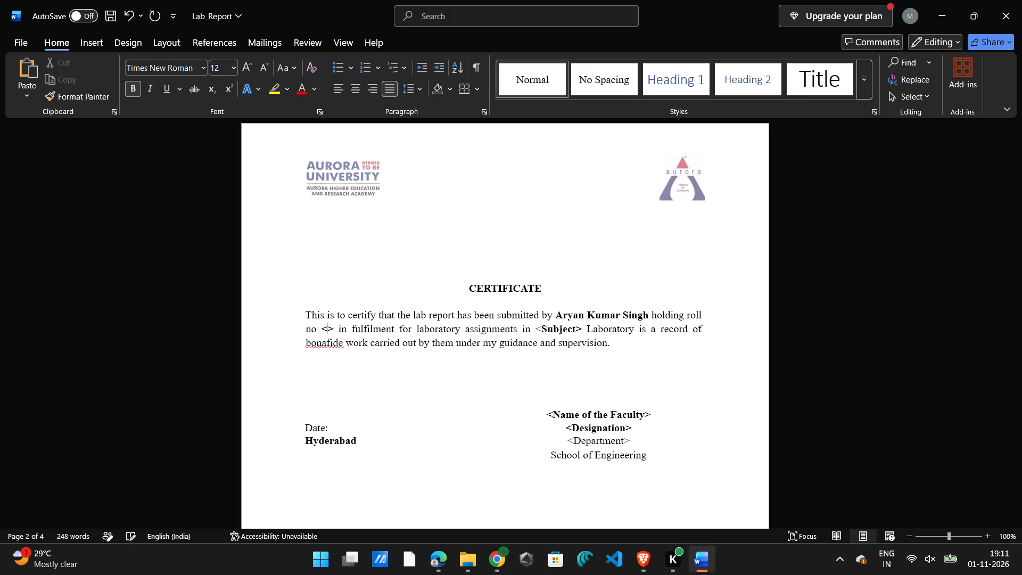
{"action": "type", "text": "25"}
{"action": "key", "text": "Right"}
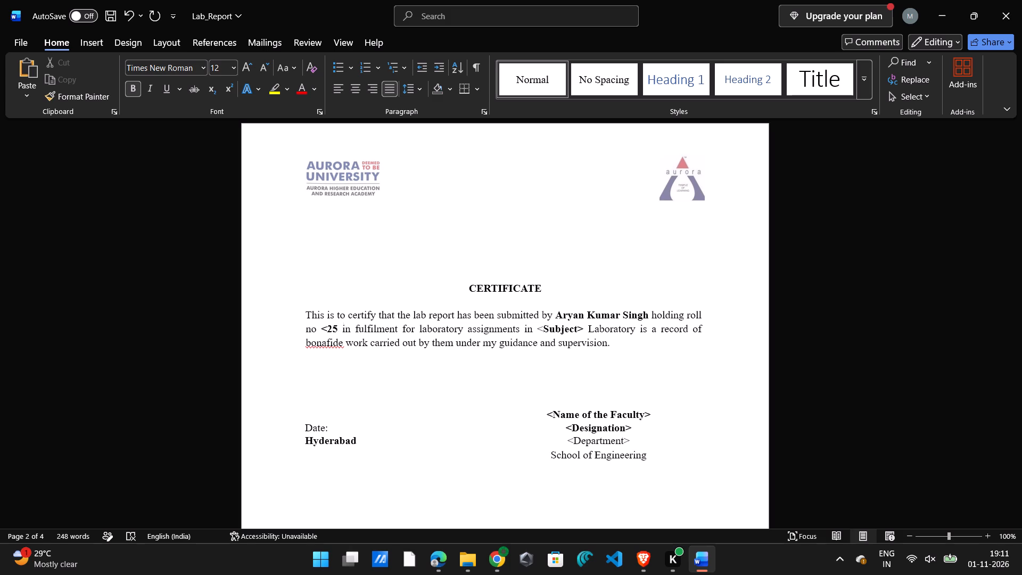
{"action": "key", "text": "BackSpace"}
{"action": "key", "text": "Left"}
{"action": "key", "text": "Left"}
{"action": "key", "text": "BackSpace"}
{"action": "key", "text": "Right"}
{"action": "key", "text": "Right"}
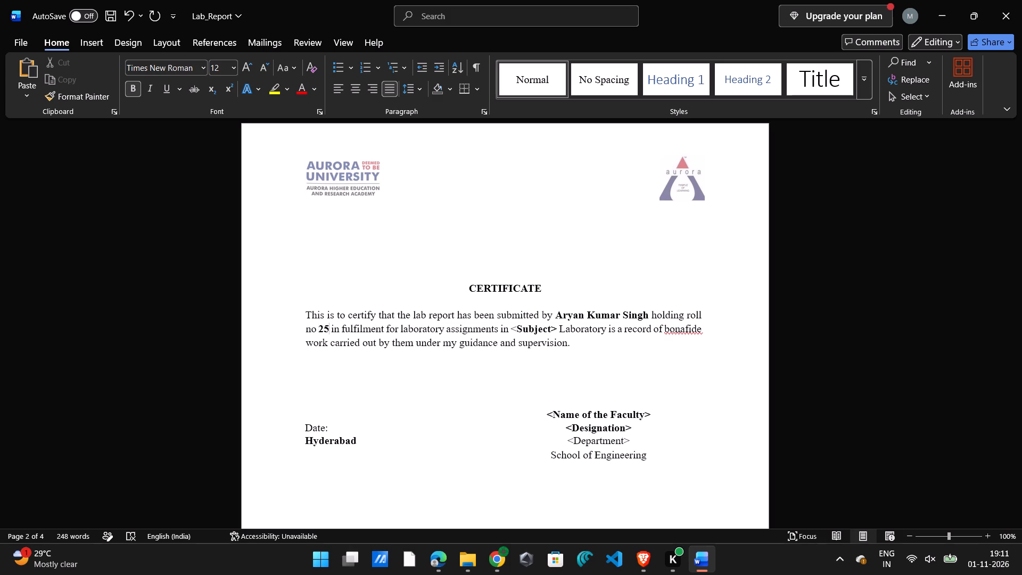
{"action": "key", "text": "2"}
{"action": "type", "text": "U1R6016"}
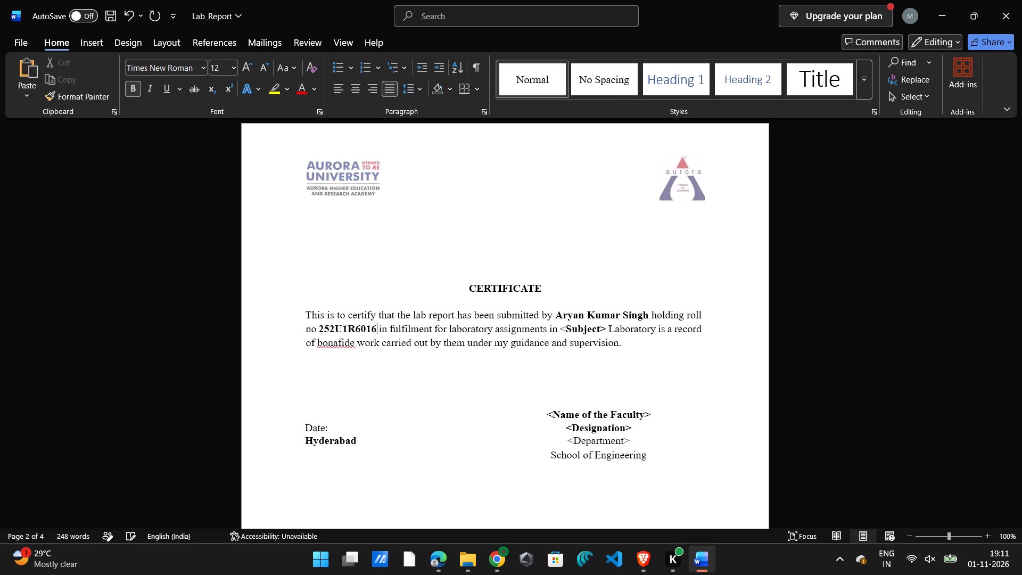
Delete the "<Subject>" placeholder, including its angle brackets, from the certificate paragraph.
{"action": "left_click", "coordinate": [604, 331]}
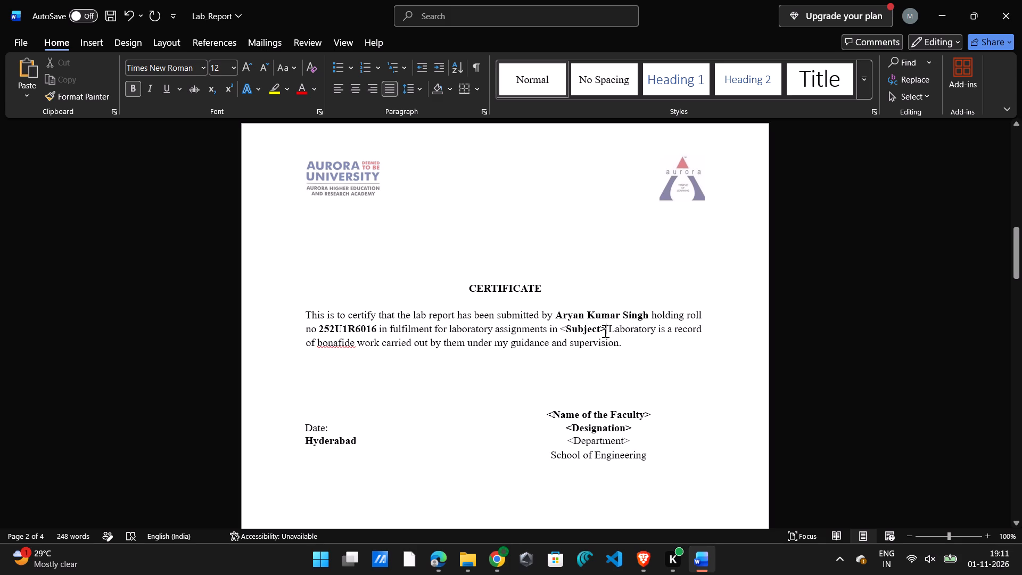
{"action": "key", "text": "BackSpace"}
{"action": "key", "text": "BackSpace"}
{"action": "key", "text": "BackSpace"}
{"action": "key", "text": "BackSpace"}
{"action": "key", "text": "BackSpace"}
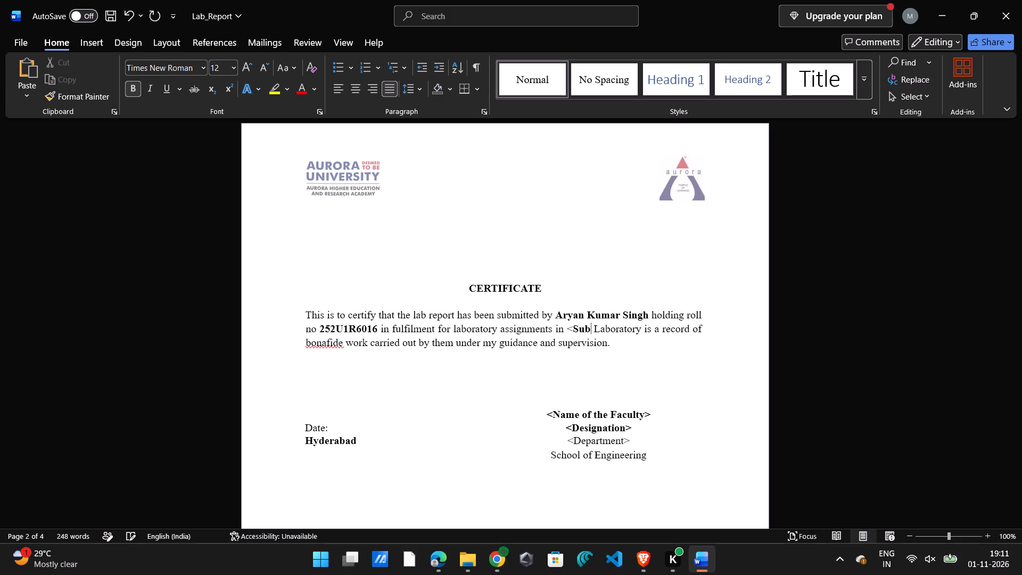
{"action": "key", "text": "BackSpace"}
{"action": "key", "text": "BackSpace"}
{"action": "key", "text": "BackSpace"}
{"action": "key", "text": "BackSpace"}
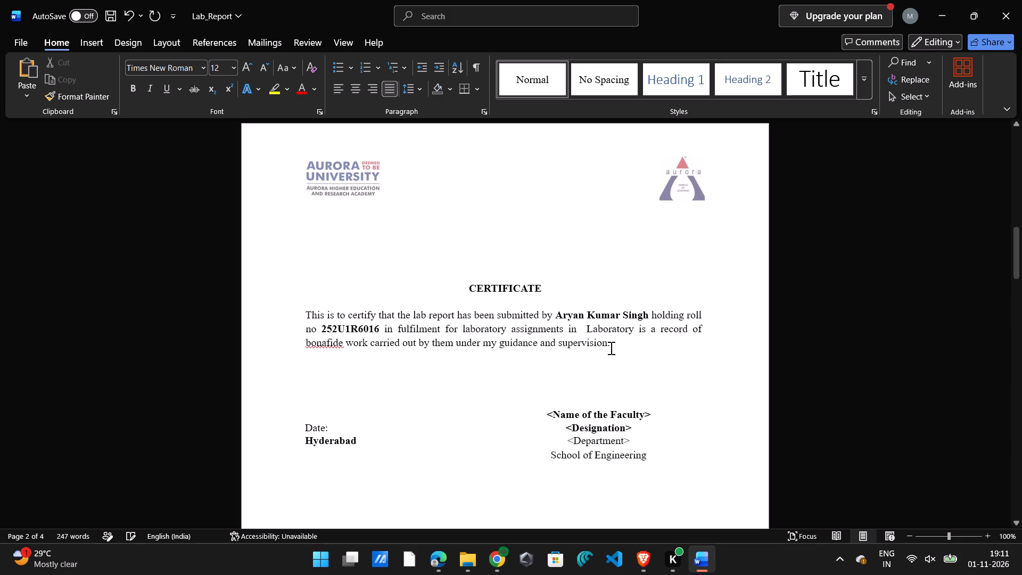
Check the subject wording on the certificate page of lab_report_1_dsa.pdf in Edge, and return to the Word report.
{"action": "left_click", "coordinate": [439, 563]}
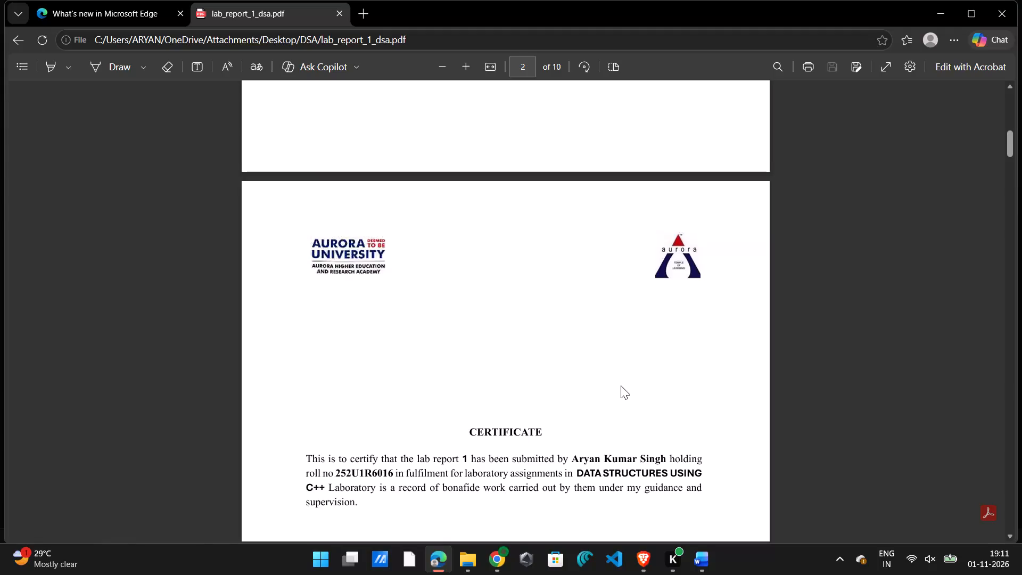
{"action": "scroll", "coordinate": [621, 385], "scroll_direction": "down", "scroll_amount": 1}
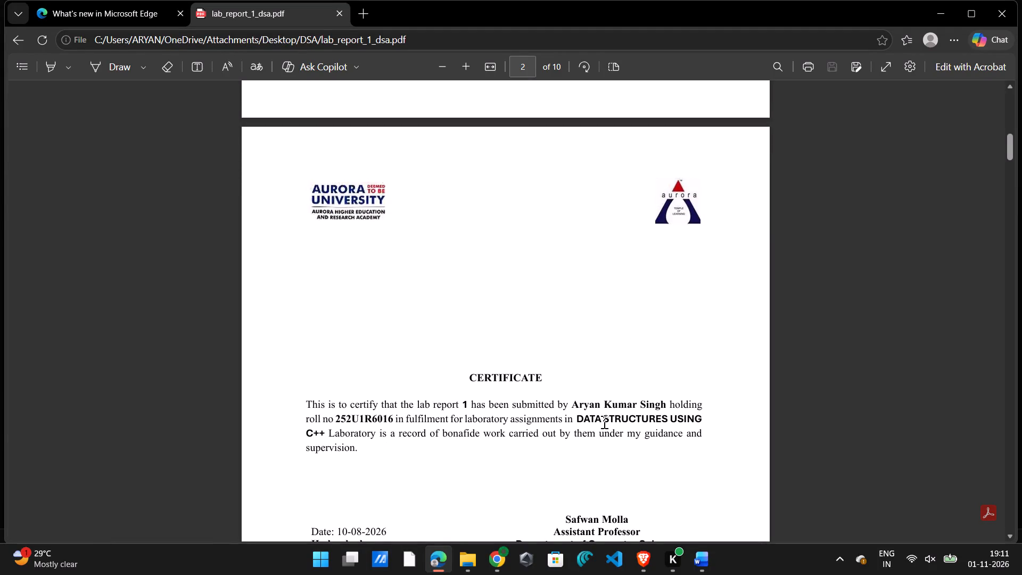
{"action": "left_click_drag", "start_coordinate": [576, 419], "coordinate": [762, 418]}
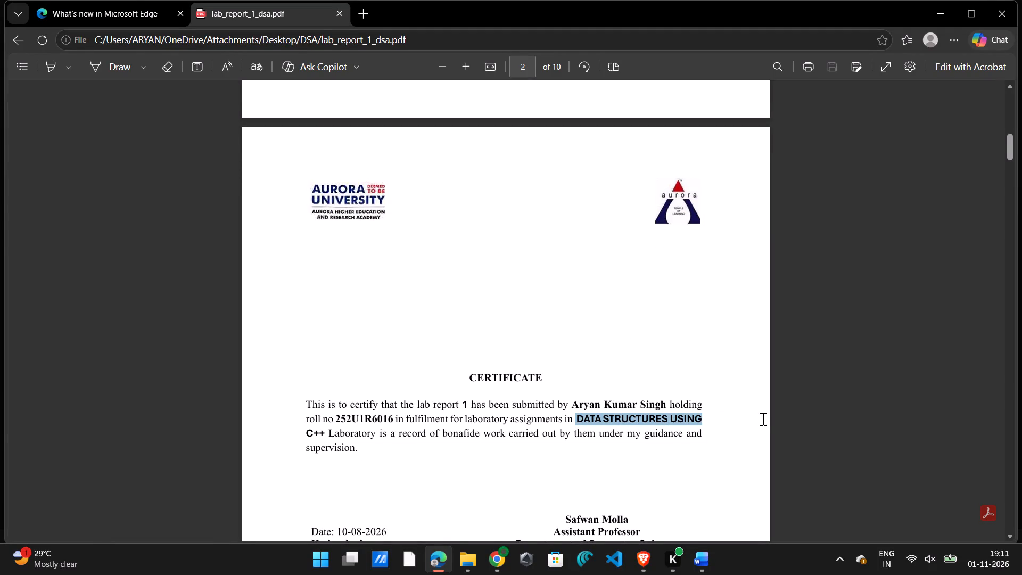
{"action": "left_click_drag", "start_coordinate": [762, 418], "coordinate": [757, 418]}
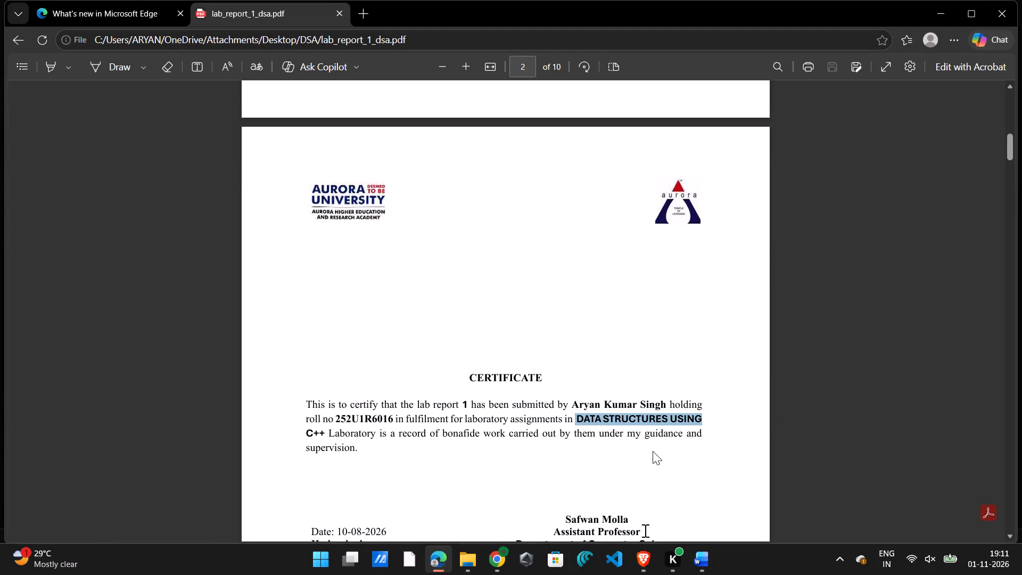
{"action": "left_click", "coordinate": [653, 451]}
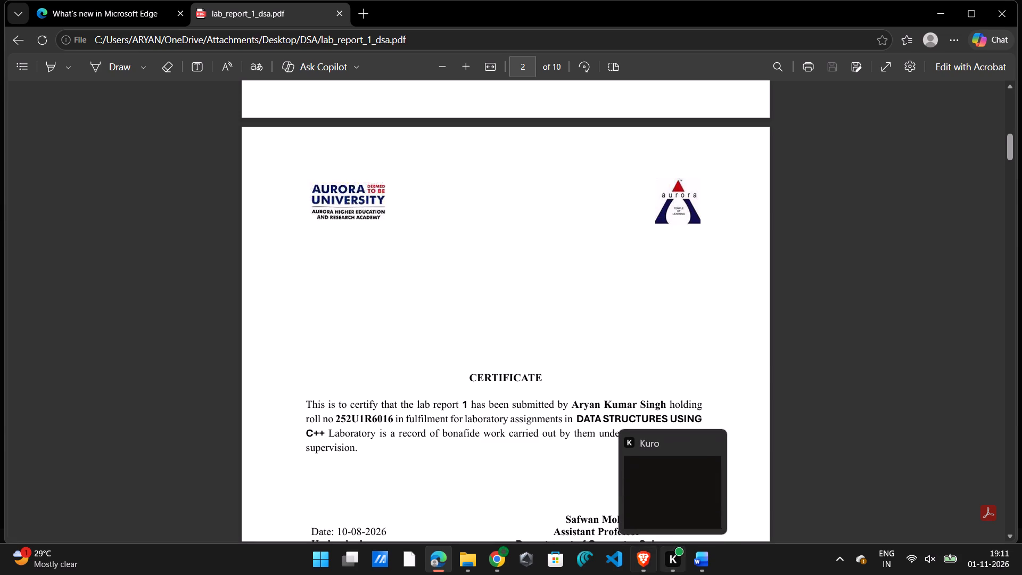
{"action": "left_click", "coordinate": [490, 566]}
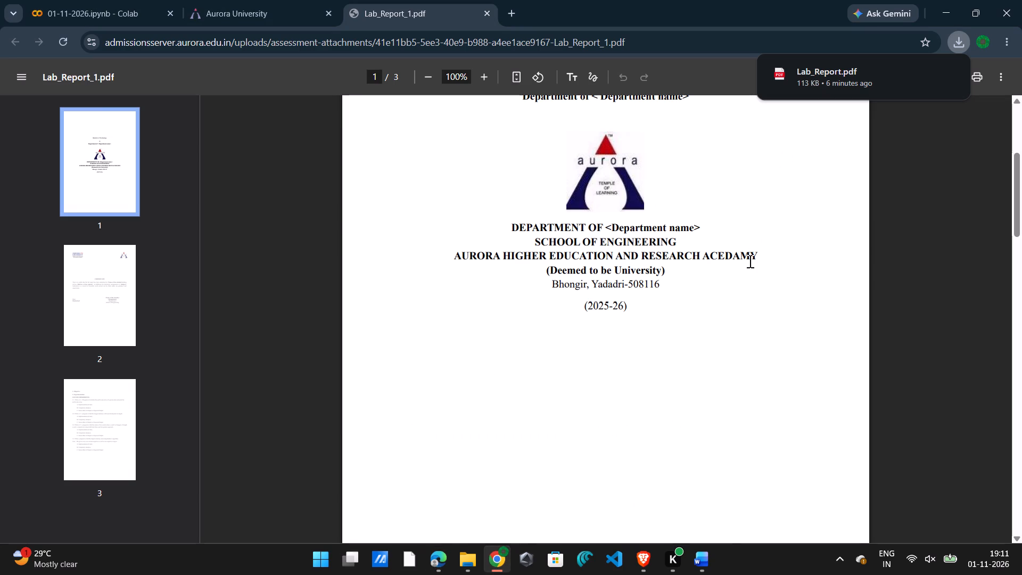
{"action": "left_click", "coordinate": [716, 548]}
{"action": "left_click", "coordinate": [714, 554]}
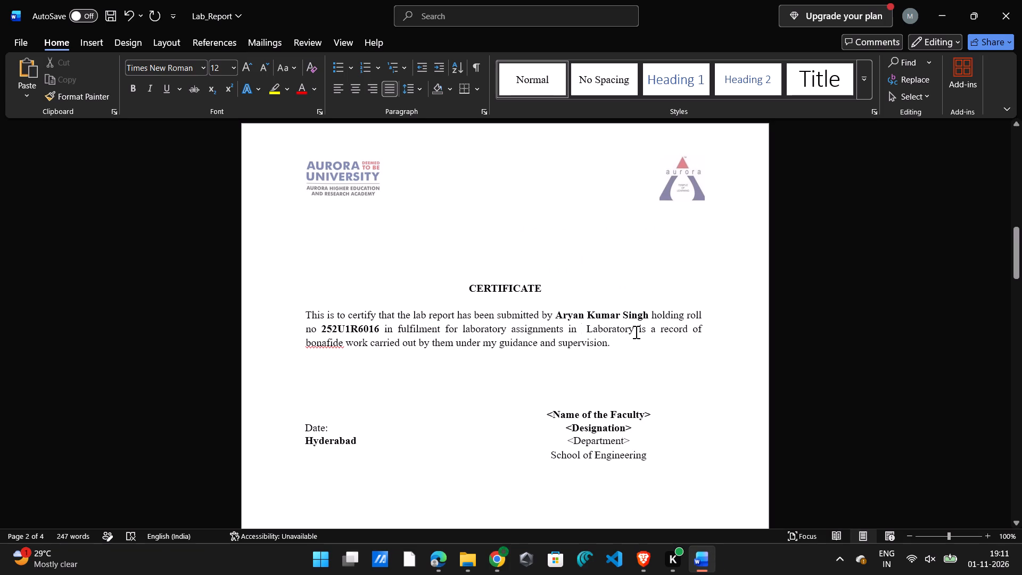
Undo back to the partly deleted bold subject placeholder and enter "ADVANCED DATA STRUCTURES" in bold before "Laboratory" on the certificate.
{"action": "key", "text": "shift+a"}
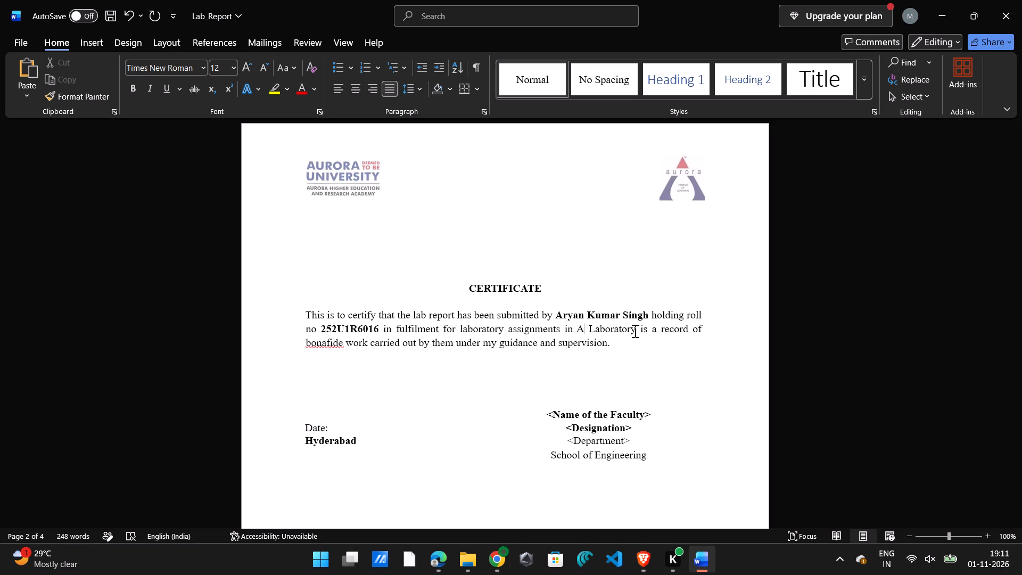
{"action": "key", "text": "ctrl+z"}
{"action": "key", "text": "ctrl+z"}
{"action": "key", "text": "ctrl+z"}
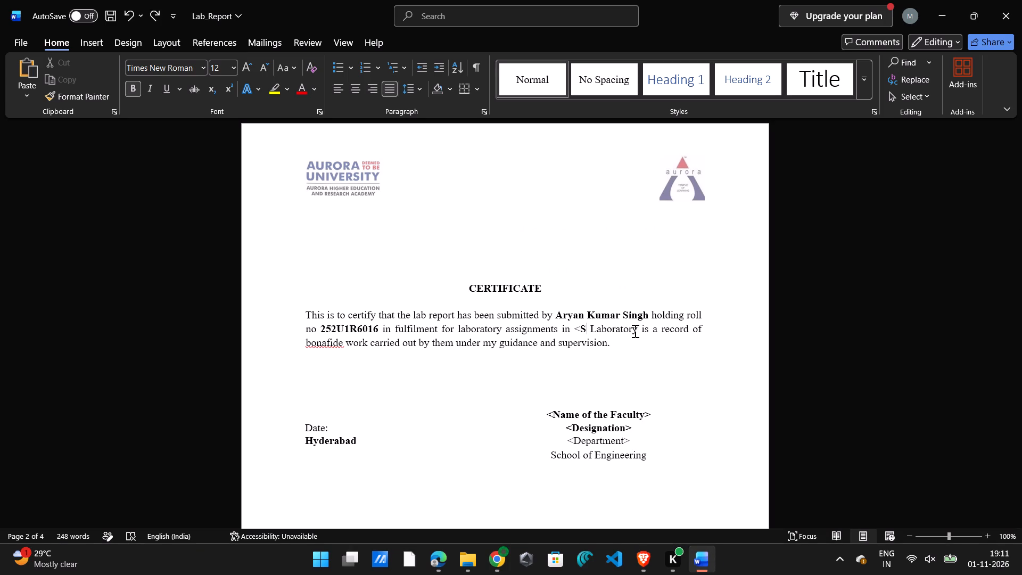
{"action": "key", "text": "BackSpace"}
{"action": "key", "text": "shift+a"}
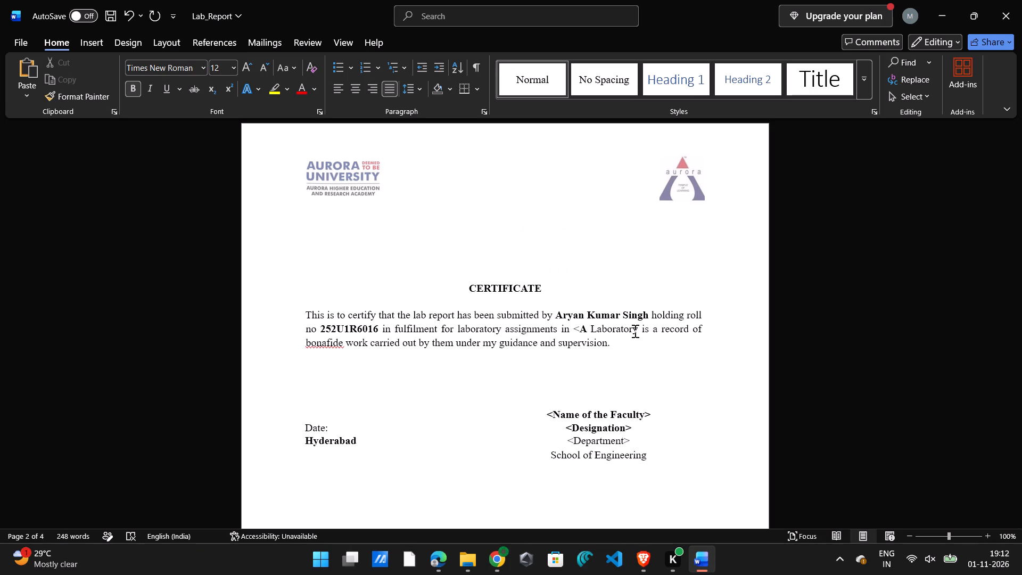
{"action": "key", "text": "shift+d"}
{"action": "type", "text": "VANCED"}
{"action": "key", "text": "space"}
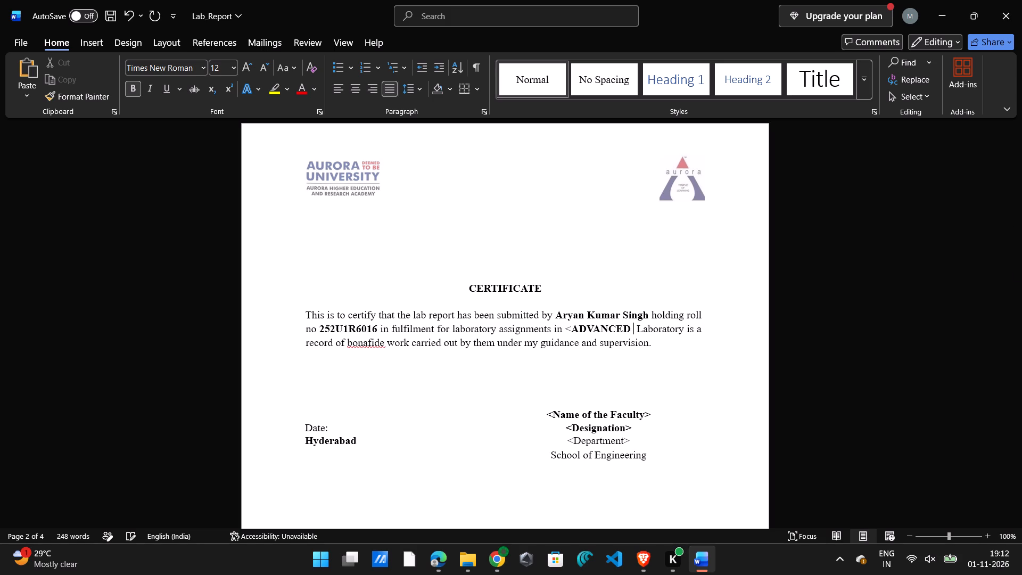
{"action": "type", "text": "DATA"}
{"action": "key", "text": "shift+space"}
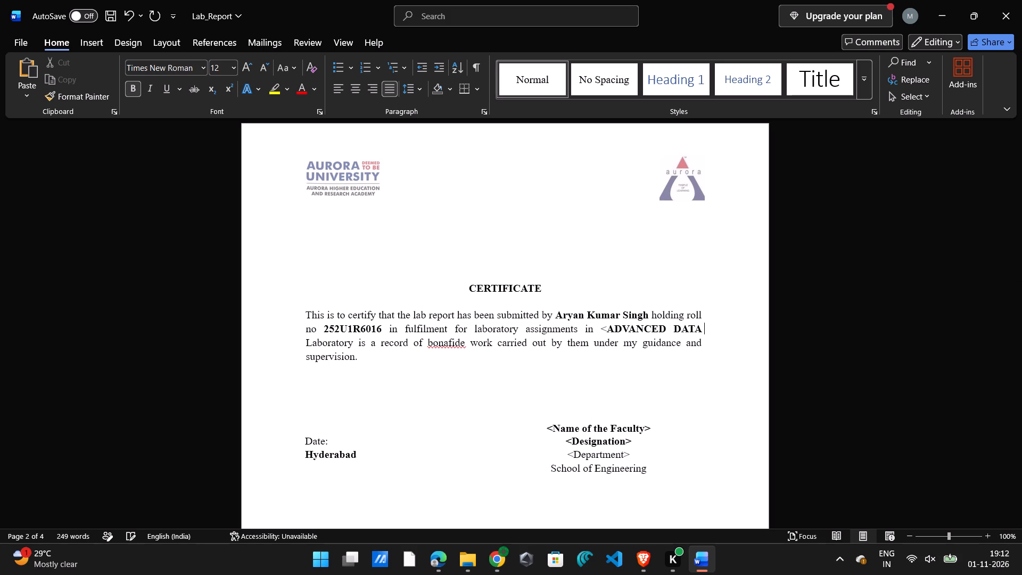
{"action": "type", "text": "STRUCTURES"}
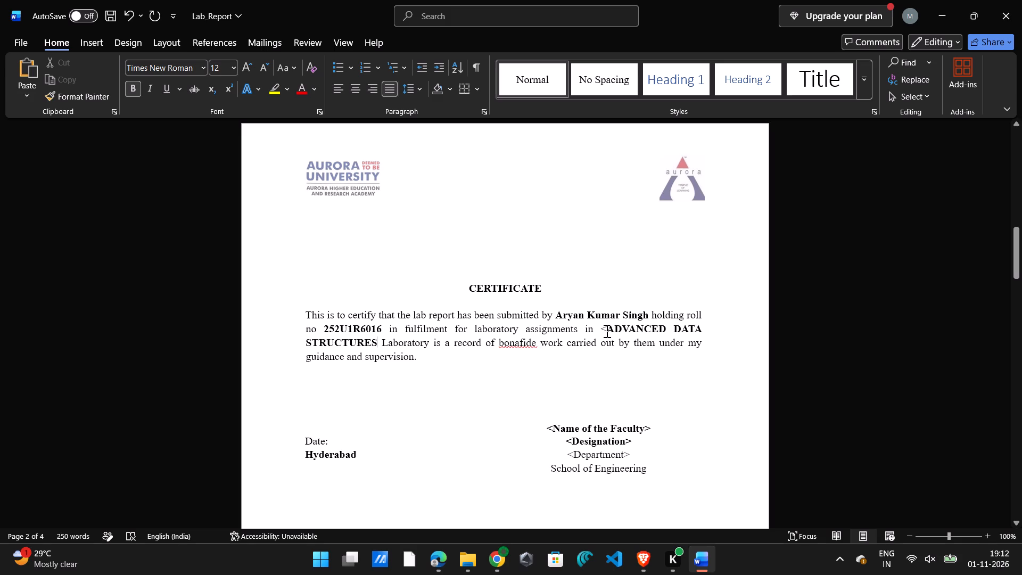
Remove the leftover opening angle bracket before the subject and shorten "ADVANCED" to "ADVANCE" in the certificate paragraph.
{"action": "left_click", "coordinate": [606, 331]}
{"action": "key", "text": "BackSpace"}
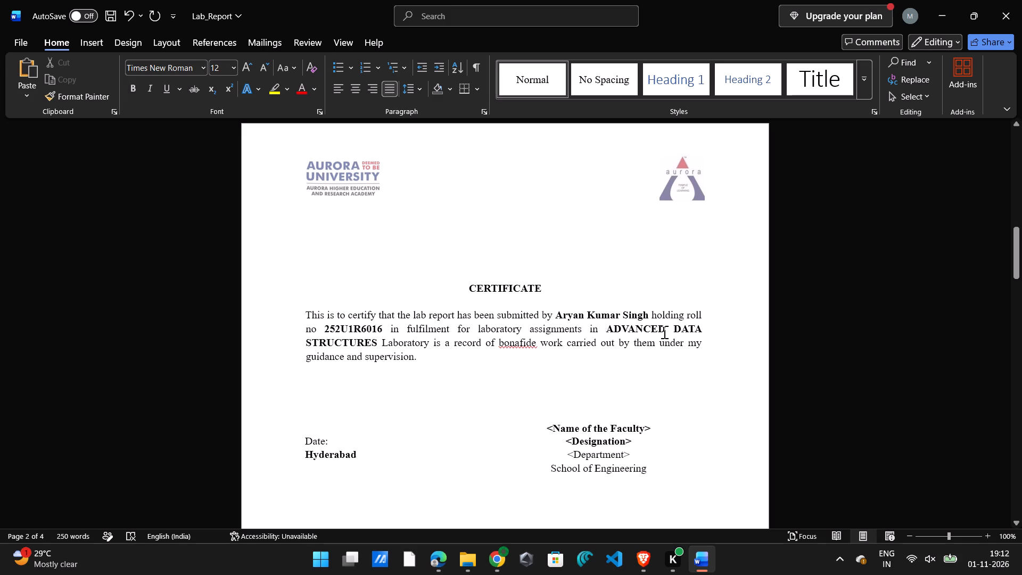
{"action": "left_click", "coordinate": [663, 331]}
{"action": "key", "text": "BackSpace"}
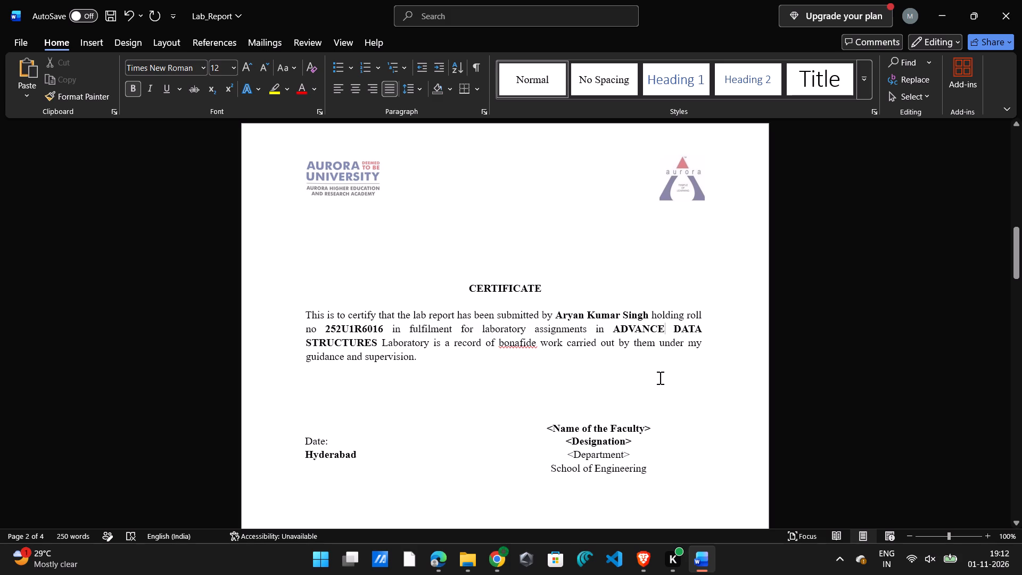
Add the number 1 after "lab report" in the certificate paragraph.
{"action": "left_click", "coordinate": [455, 312]}
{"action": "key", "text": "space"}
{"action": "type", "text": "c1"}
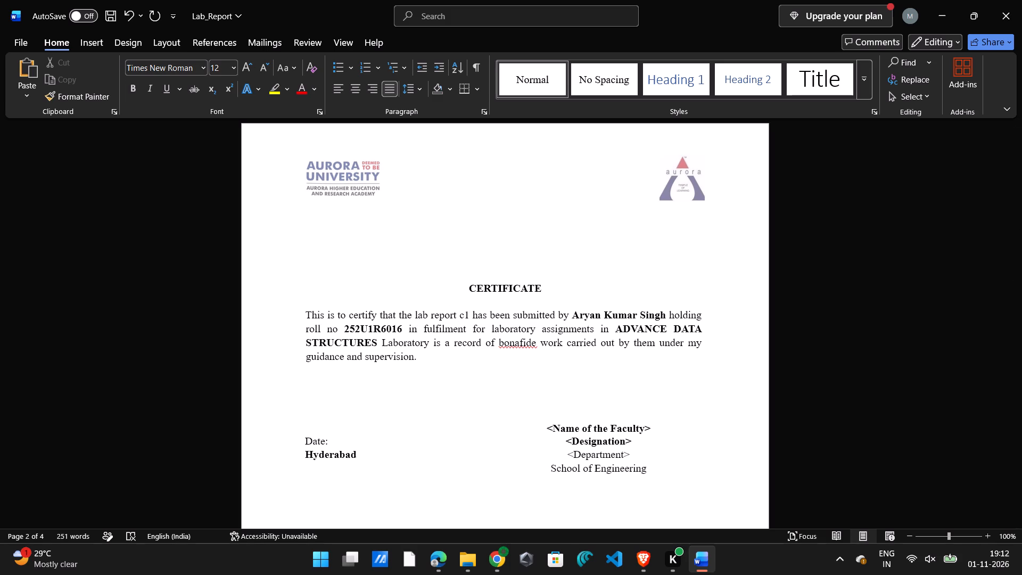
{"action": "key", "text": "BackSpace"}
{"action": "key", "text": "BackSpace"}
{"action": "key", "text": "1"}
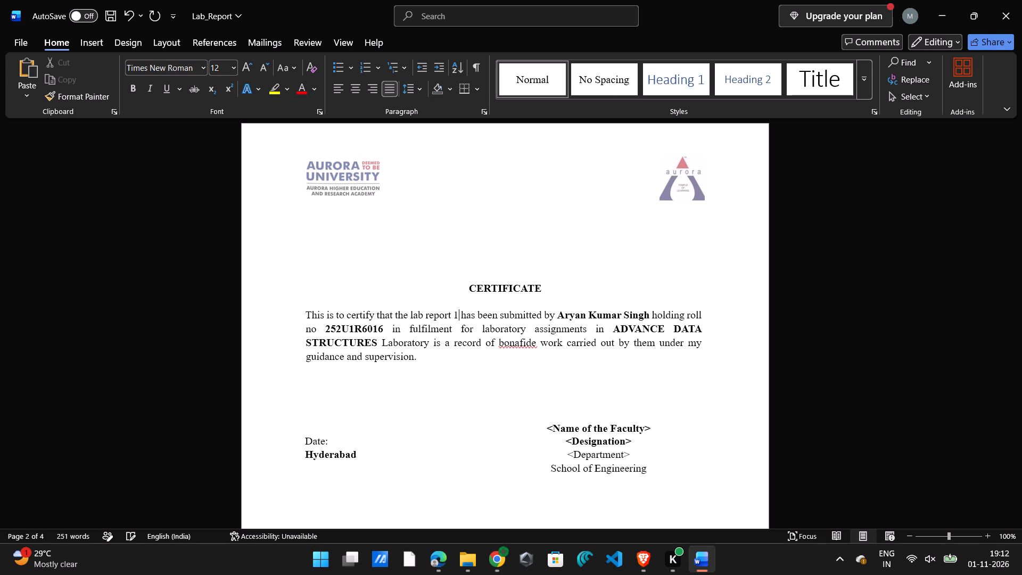
Apply the Strong style to "lab report 1" in the certificate paragraph.
{"action": "left_click_drag", "start_coordinate": [459, 315], "coordinate": [429, 316]}
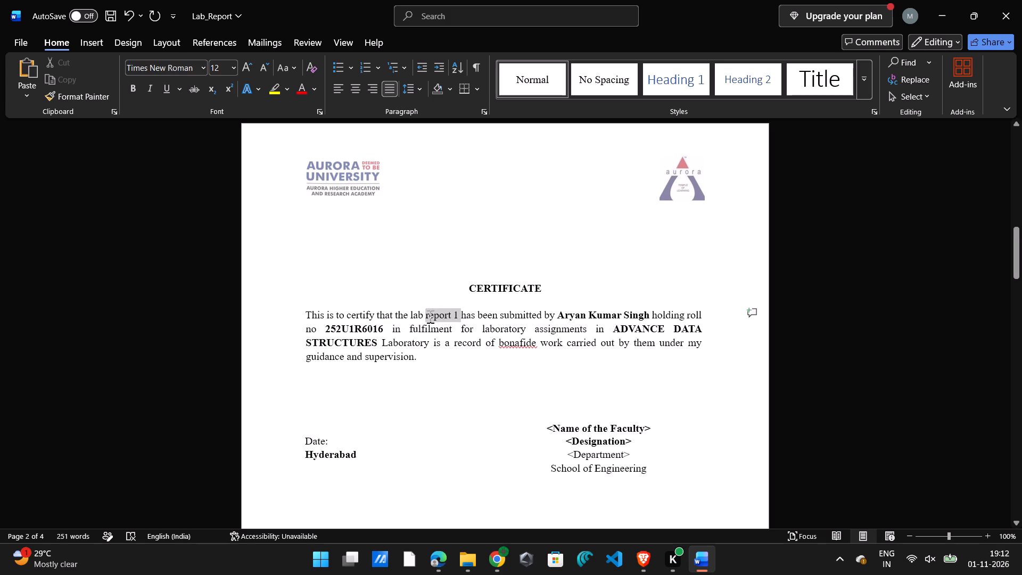
{"action": "left_click_drag", "start_coordinate": [429, 316], "coordinate": [416, 315]}
{"action": "left_click", "coordinate": [862, 85]}
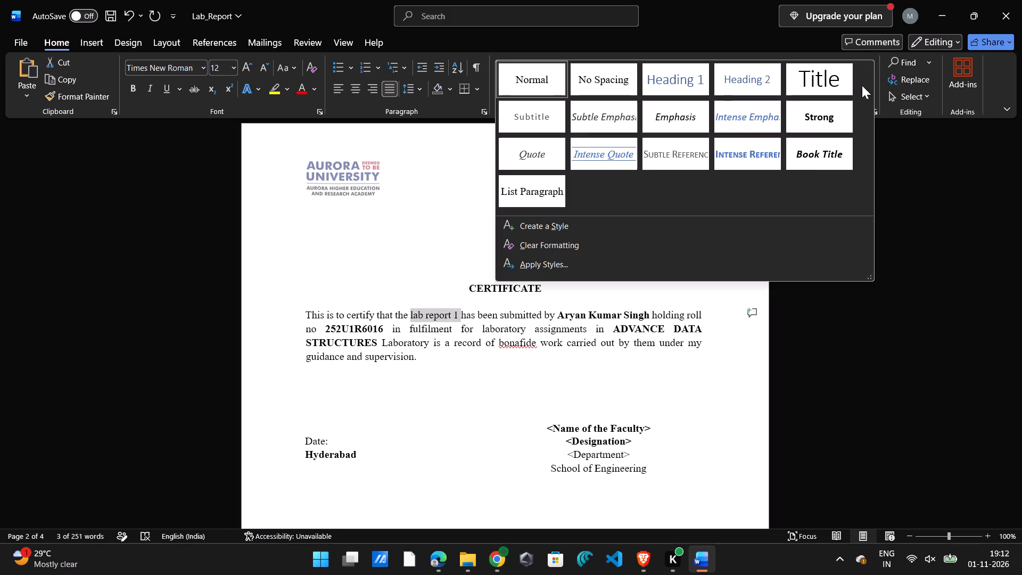
{"action": "left_click", "coordinate": [830, 115]}
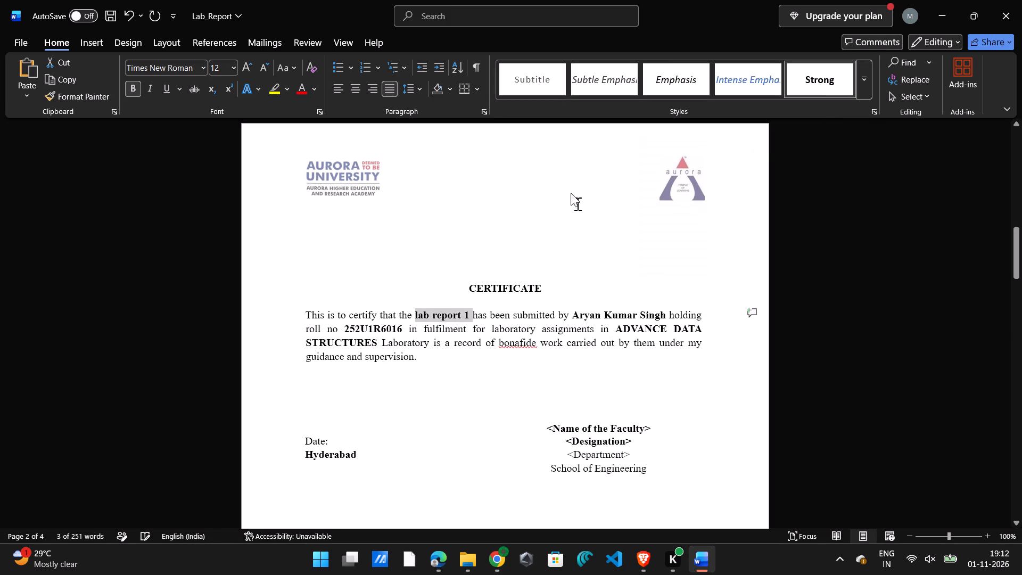
{"action": "left_click", "coordinate": [568, 188]}
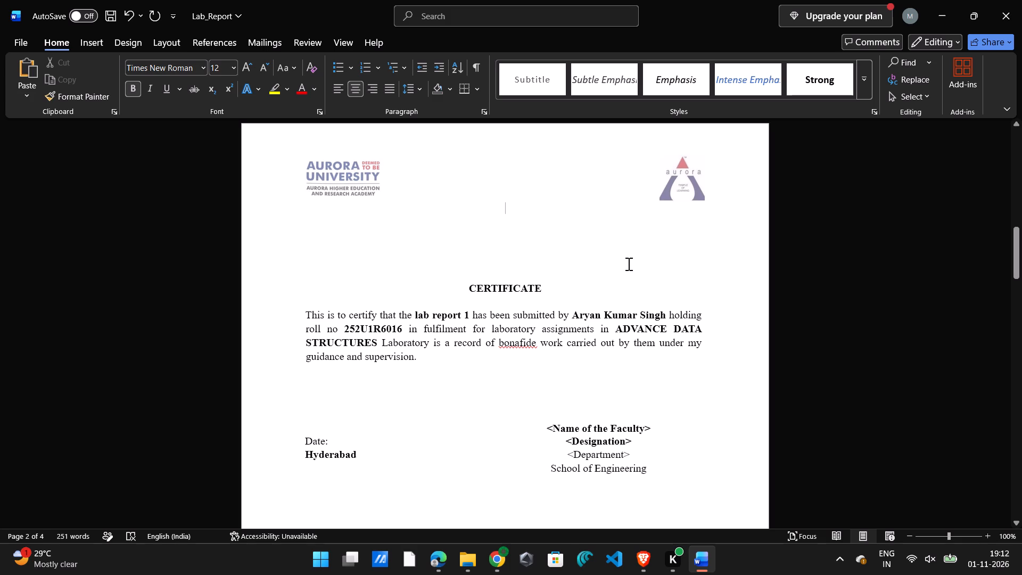
Switch to lab_report_1_dsa.pdf in Edge and copy the certificate's block from the faculty name through "School of Engineering", including date and place.
{"action": "scroll", "coordinate": [629, 378], "scroll_direction": "down", "scroll_amount": 1}
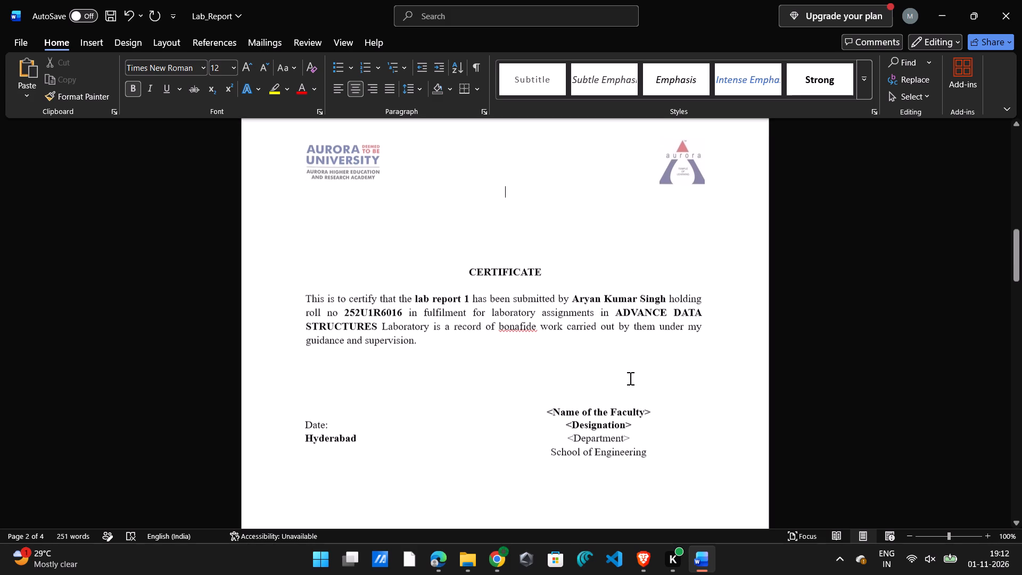
{"action": "scroll", "coordinate": [629, 378], "scroll_direction": "down", "scroll_amount": 1}
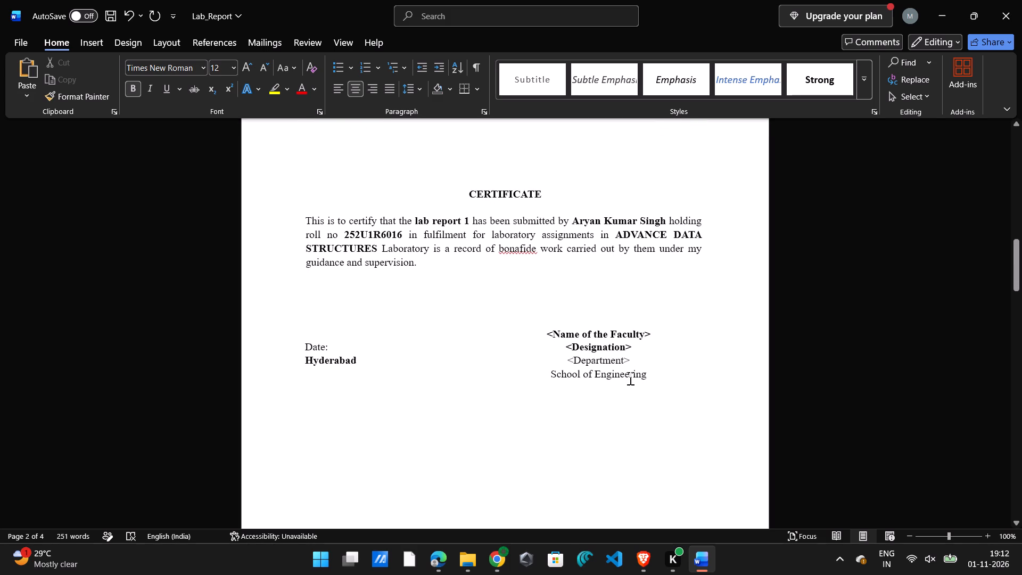
{"action": "left_click", "coordinate": [442, 572]}
{"action": "scroll", "coordinate": [673, 447], "scroll_direction": "down", "scroll_amount": 1}
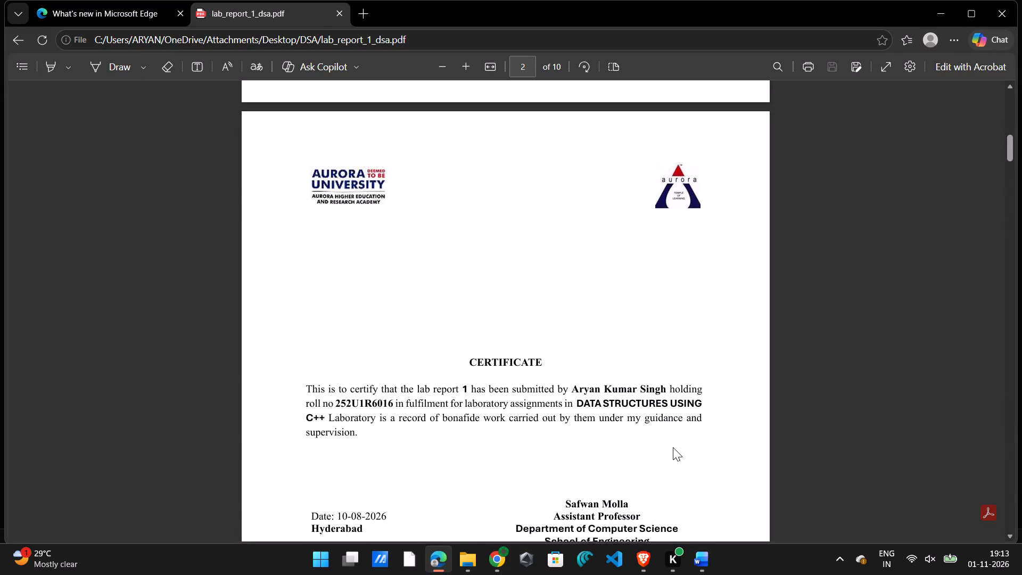
{"action": "scroll", "coordinate": [673, 447], "scroll_direction": "down", "scroll_amount": 2}
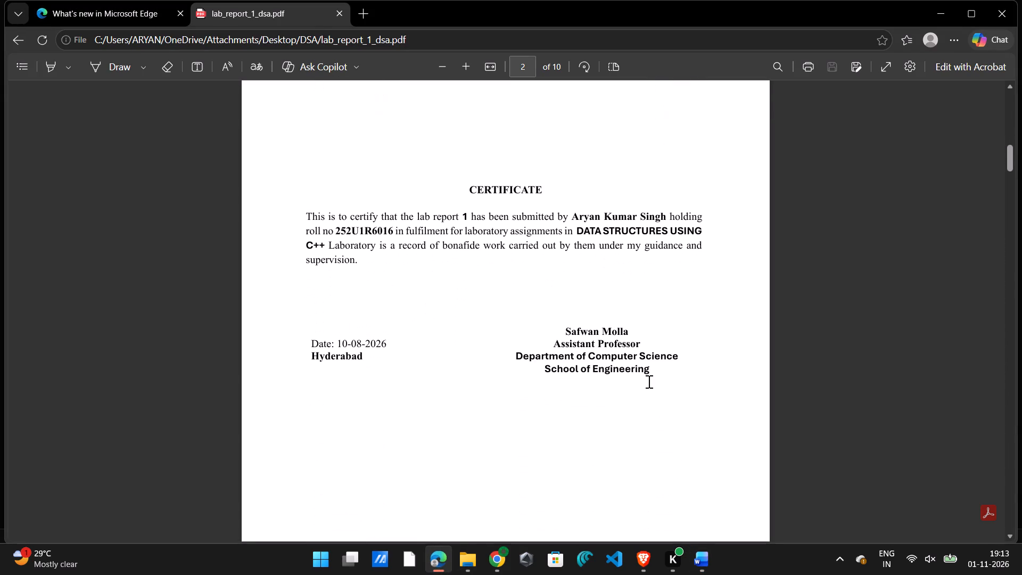
{"action": "left_click_drag", "start_coordinate": [648, 382], "coordinate": [613, 325]}
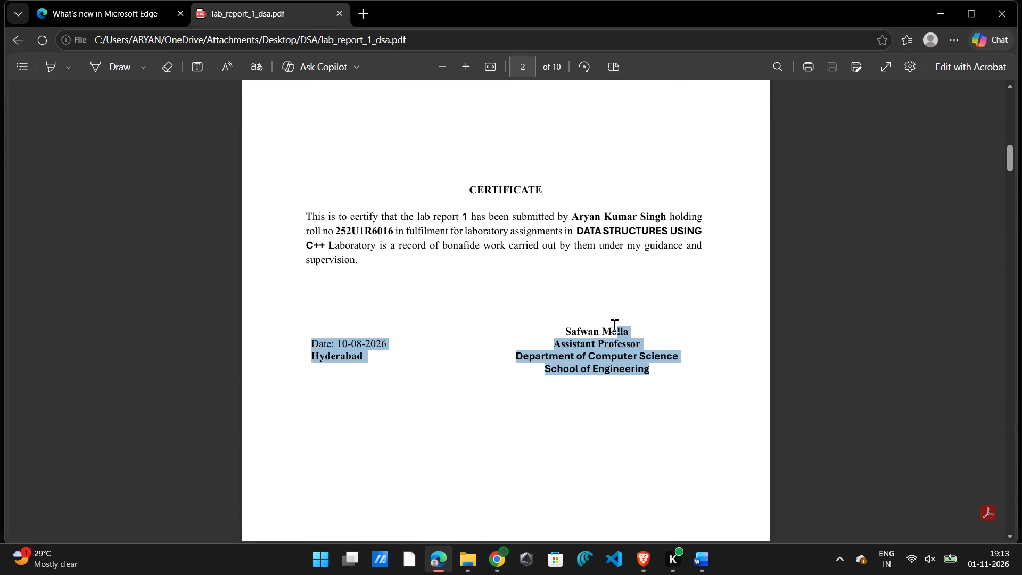
{"action": "left_click_drag", "start_coordinate": [613, 325], "coordinate": [556, 327]}
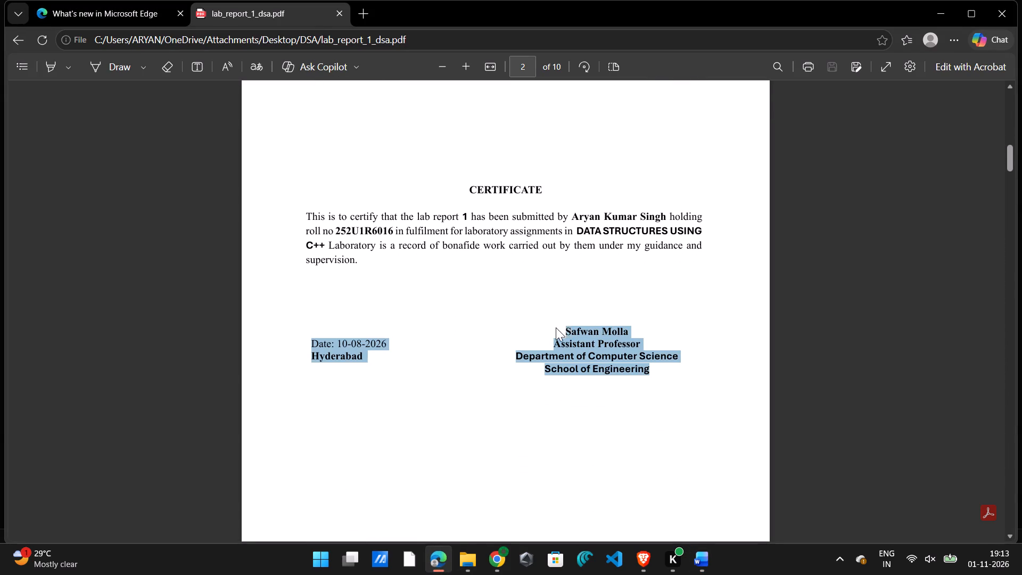
{"action": "left_click", "coordinate": [556, 327]}
{"action": "left_click_drag", "start_coordinate": [556, 327], "coordinate": [633, 381]}
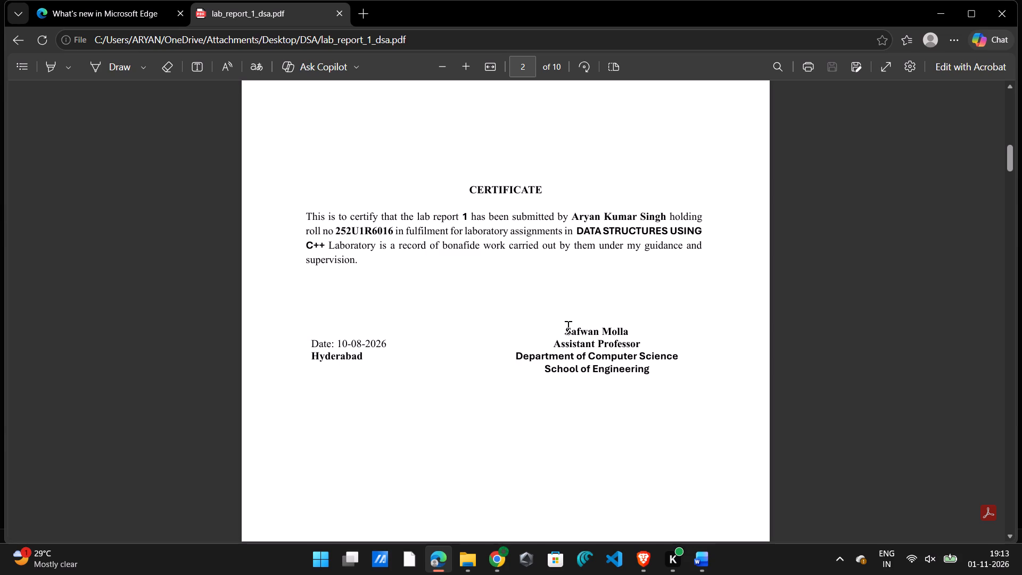
{"action": "left_click_drag", "start_coordinate": [565, 326], "coordinate": [690, 382]}
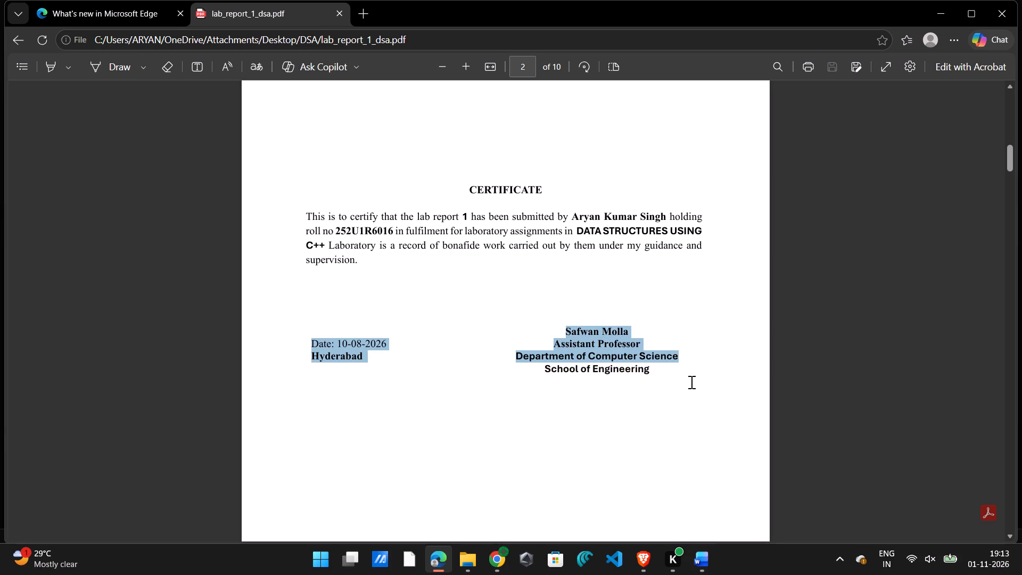
{"action": "left_click_drag", "start_coordinate": [690, 382], "coordinate": [691, 382]}
{"action": "left_click", "coordinate": [657, 375]}
{"action": "left_click_drag", "start_coordinate": [657, 375], "coordinate": [384, 327]}
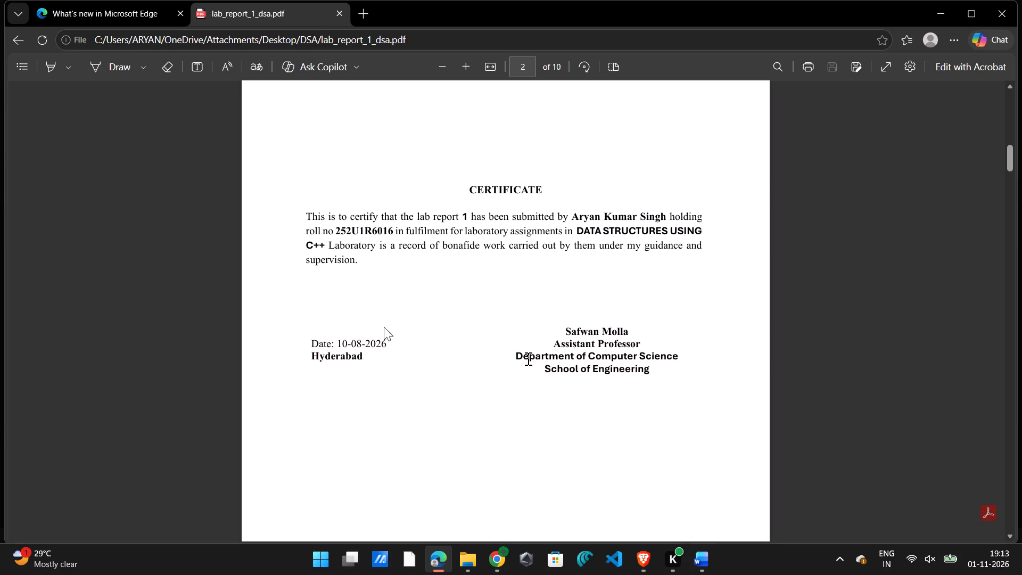
{"action": "left_click_drag", "start_coordinate": [384, 327], "coordinate": [587, 333]}
{"action": "left_click_drag", "start_coordinate": [653, 367], "coordinate": [648, 367]}
{"action": "left_click_drag", "start_coordinate": [648, 367], "coordinate": [556, 326]}
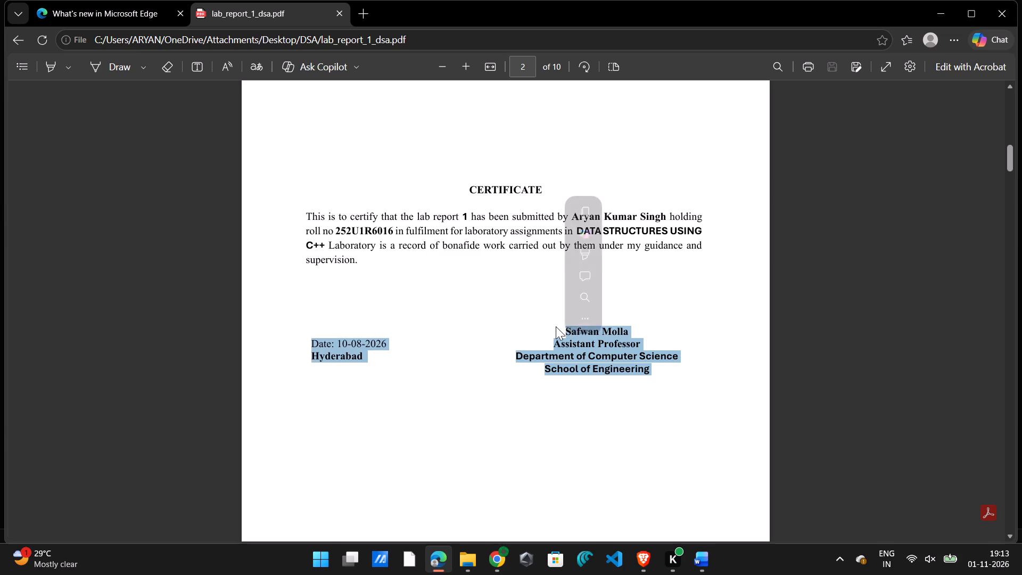
{"action": "key", "text": "ctrl+c"}
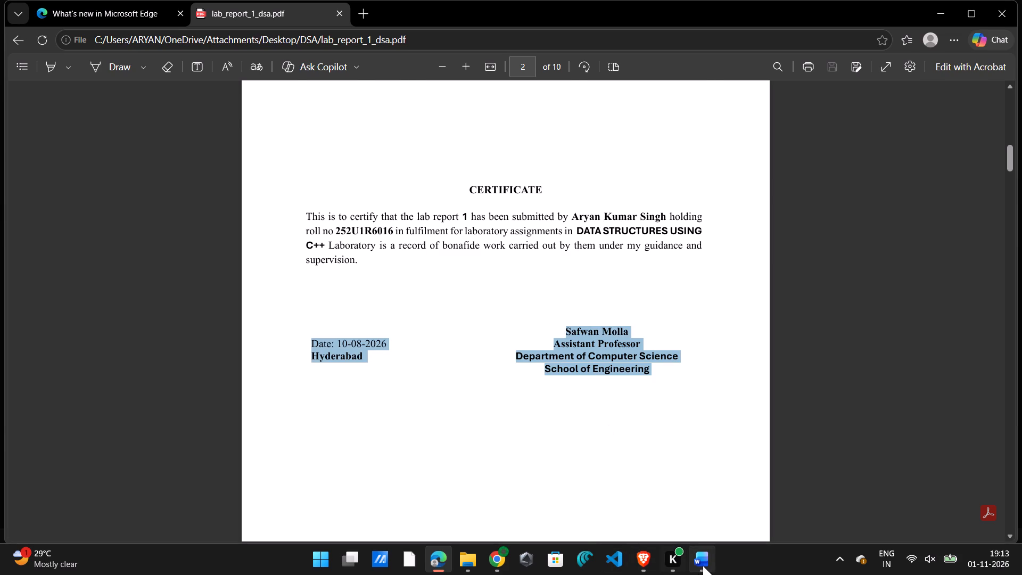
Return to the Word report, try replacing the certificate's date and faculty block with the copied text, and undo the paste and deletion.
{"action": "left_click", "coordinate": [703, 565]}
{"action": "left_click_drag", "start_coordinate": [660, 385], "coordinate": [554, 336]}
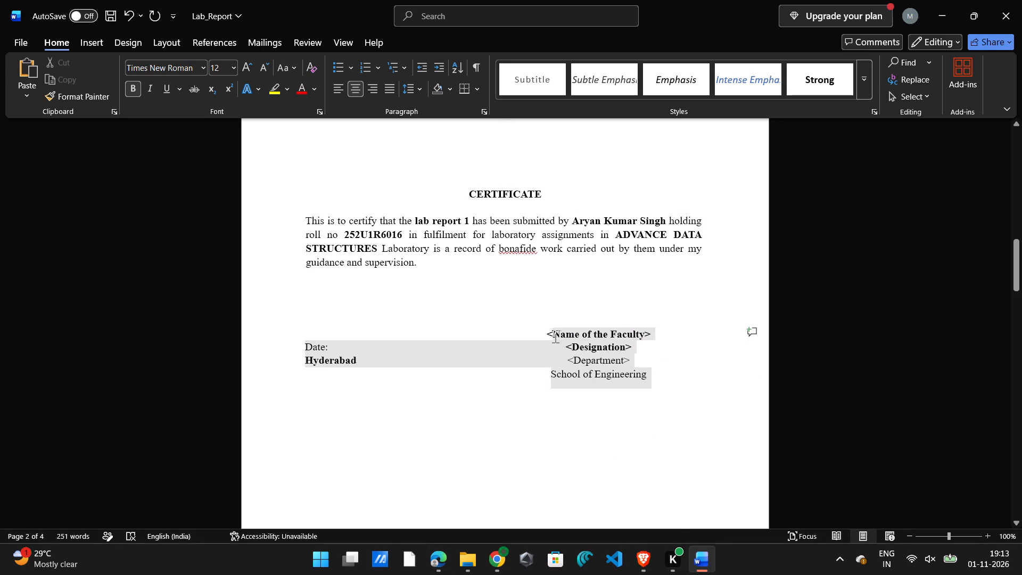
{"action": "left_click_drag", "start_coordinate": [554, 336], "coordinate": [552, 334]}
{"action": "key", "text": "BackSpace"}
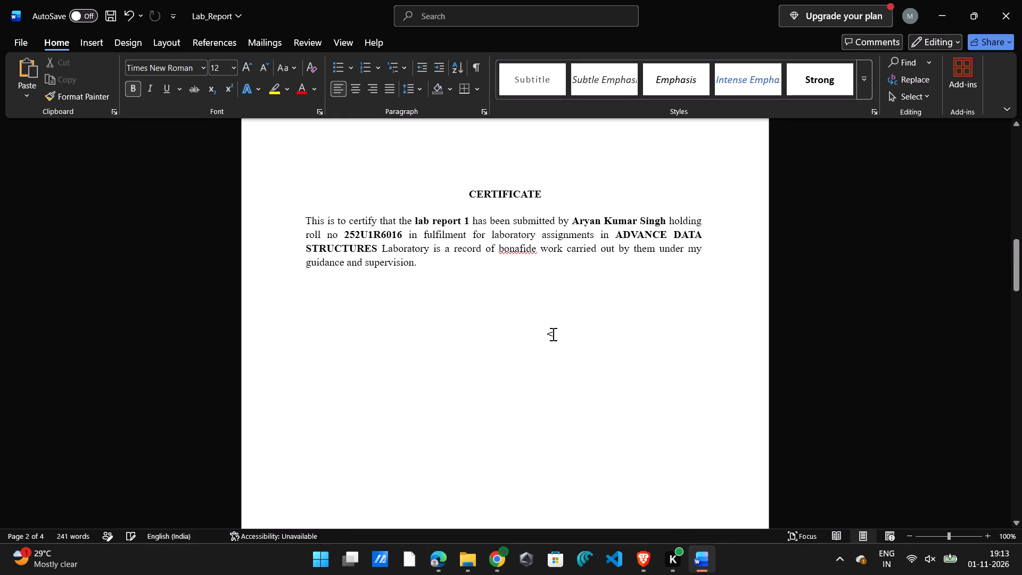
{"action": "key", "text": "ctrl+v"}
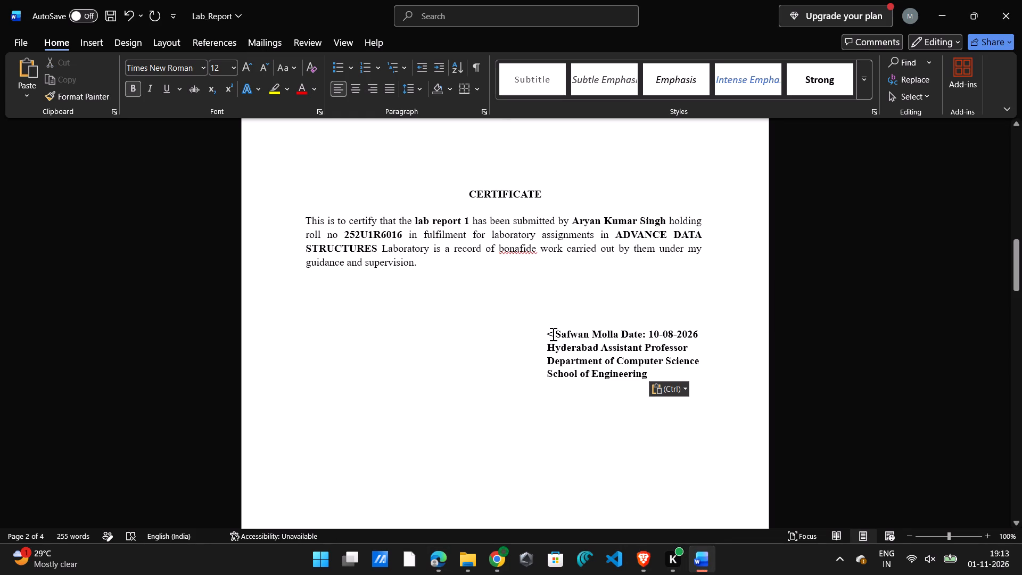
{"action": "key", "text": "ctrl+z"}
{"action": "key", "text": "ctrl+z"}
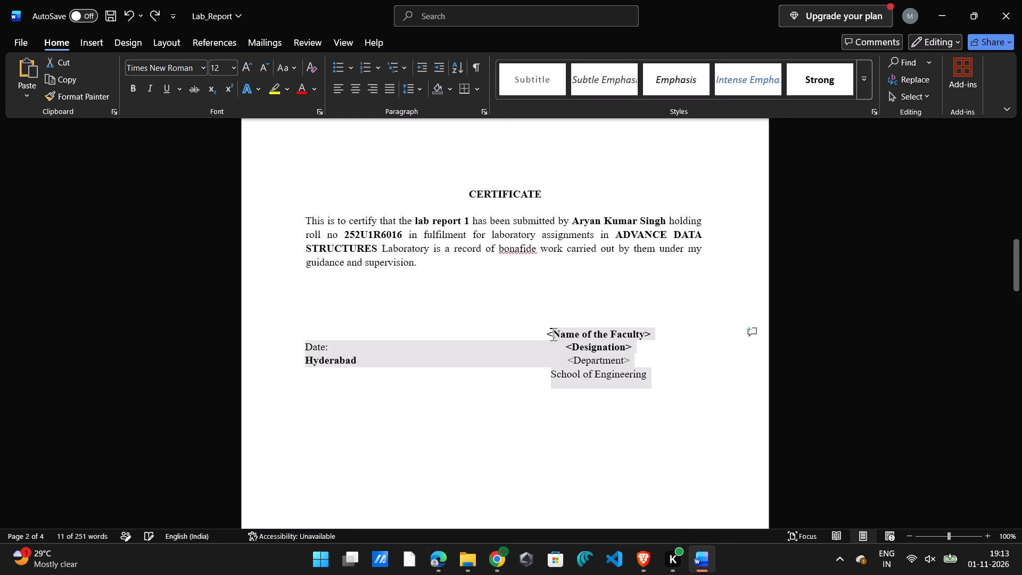
Delete the certificate's date and faculty signature block, including the opening angle bracket before "Name of the Faculty".
{"action": "left_click", "coordinate": [656, 378]}
{"action": "left_click_drag", "start_coordinate": [546, 332], "coordinate": [604, 378]}
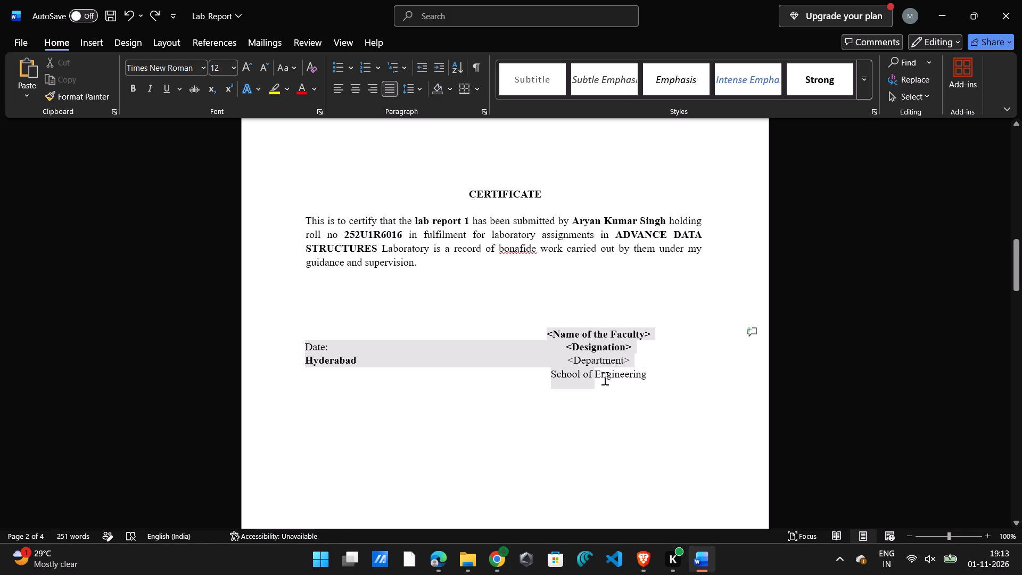
{"action": "left_click_drag", "start_coordinate": [604, 378], "coordinate": [611, 382]}
{"action": "key", "text": "BackSpace"}
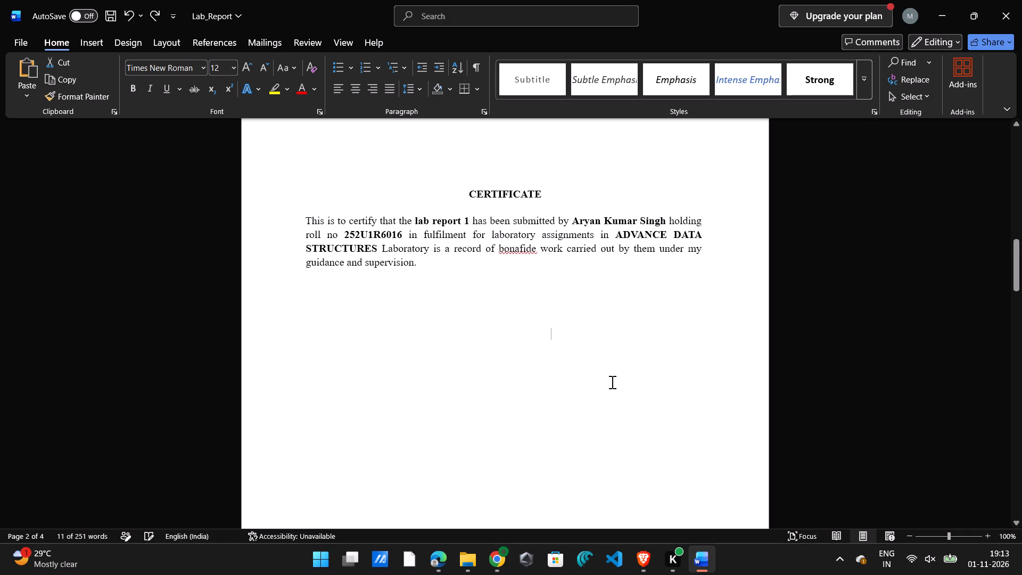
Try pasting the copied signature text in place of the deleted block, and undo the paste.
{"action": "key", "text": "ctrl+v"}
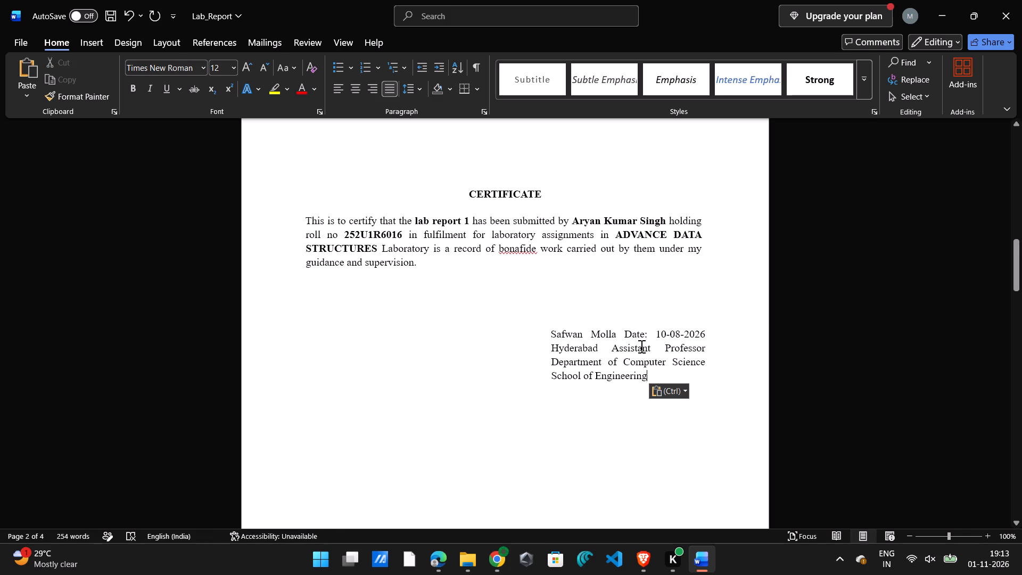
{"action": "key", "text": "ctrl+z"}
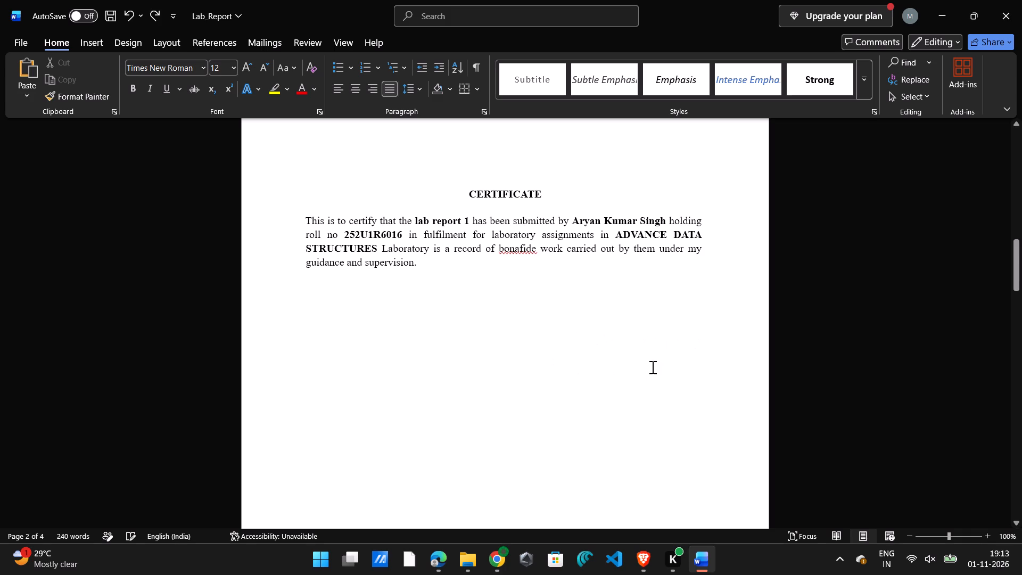
Undo the deletion of the certificate's date and faculty signature block.
{"action": "key", "text": "ctrl+z"}
{"action": "left_click", "coordinate": [641, 336]}
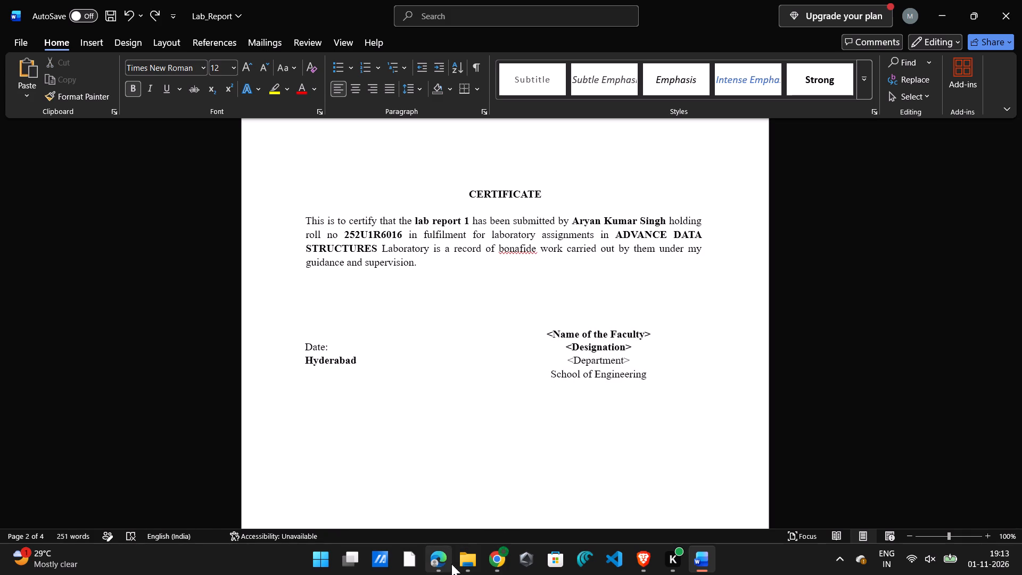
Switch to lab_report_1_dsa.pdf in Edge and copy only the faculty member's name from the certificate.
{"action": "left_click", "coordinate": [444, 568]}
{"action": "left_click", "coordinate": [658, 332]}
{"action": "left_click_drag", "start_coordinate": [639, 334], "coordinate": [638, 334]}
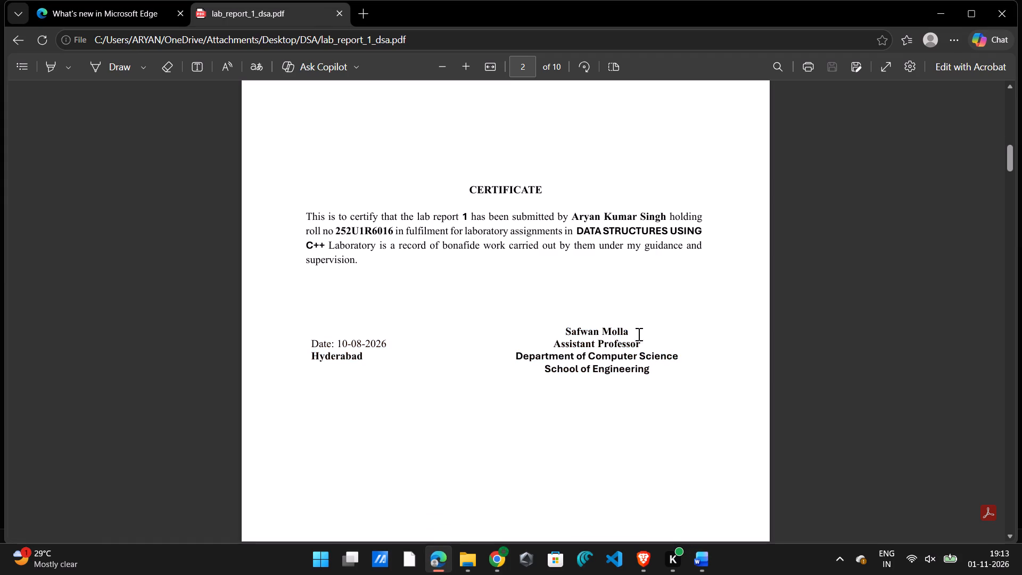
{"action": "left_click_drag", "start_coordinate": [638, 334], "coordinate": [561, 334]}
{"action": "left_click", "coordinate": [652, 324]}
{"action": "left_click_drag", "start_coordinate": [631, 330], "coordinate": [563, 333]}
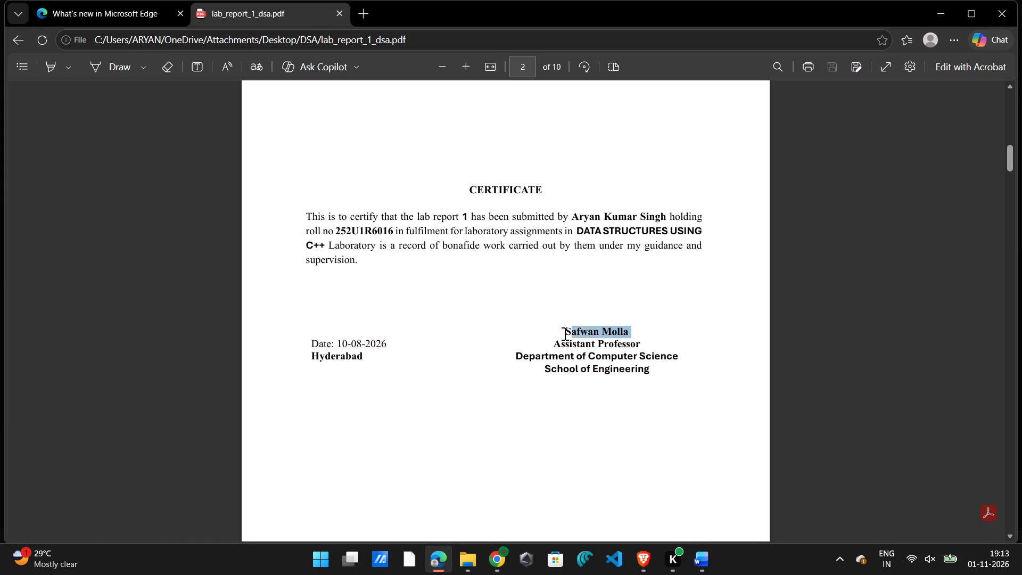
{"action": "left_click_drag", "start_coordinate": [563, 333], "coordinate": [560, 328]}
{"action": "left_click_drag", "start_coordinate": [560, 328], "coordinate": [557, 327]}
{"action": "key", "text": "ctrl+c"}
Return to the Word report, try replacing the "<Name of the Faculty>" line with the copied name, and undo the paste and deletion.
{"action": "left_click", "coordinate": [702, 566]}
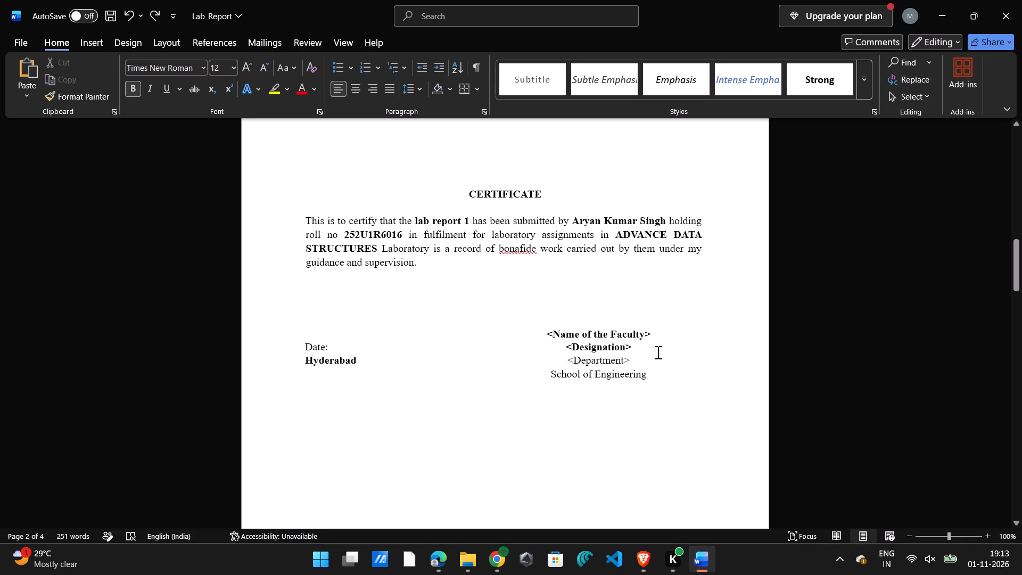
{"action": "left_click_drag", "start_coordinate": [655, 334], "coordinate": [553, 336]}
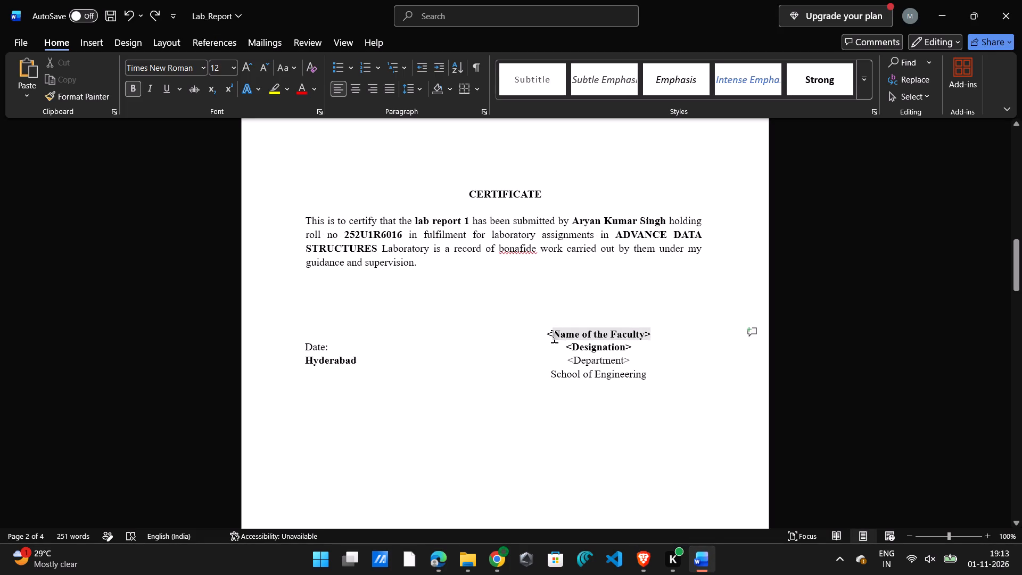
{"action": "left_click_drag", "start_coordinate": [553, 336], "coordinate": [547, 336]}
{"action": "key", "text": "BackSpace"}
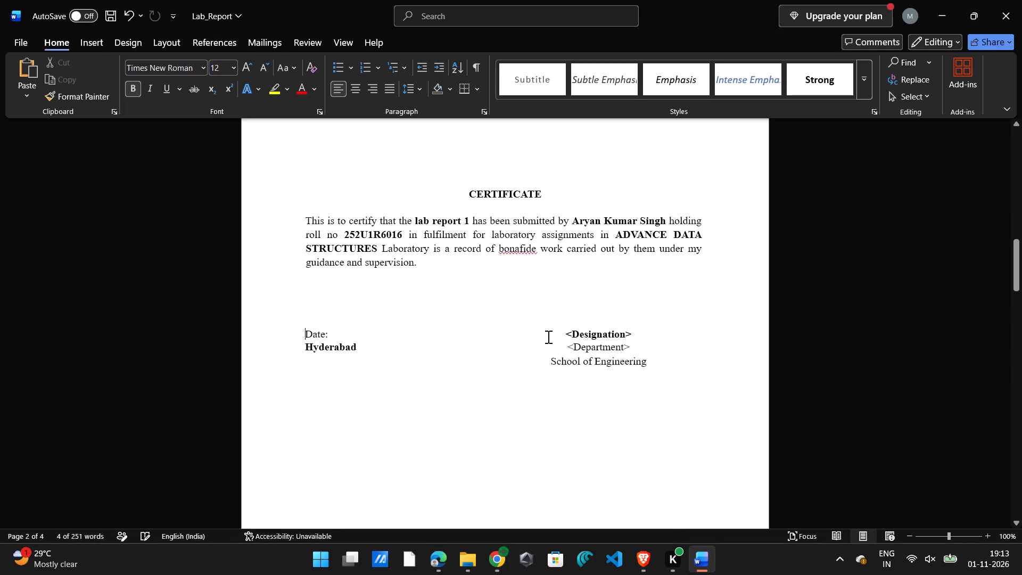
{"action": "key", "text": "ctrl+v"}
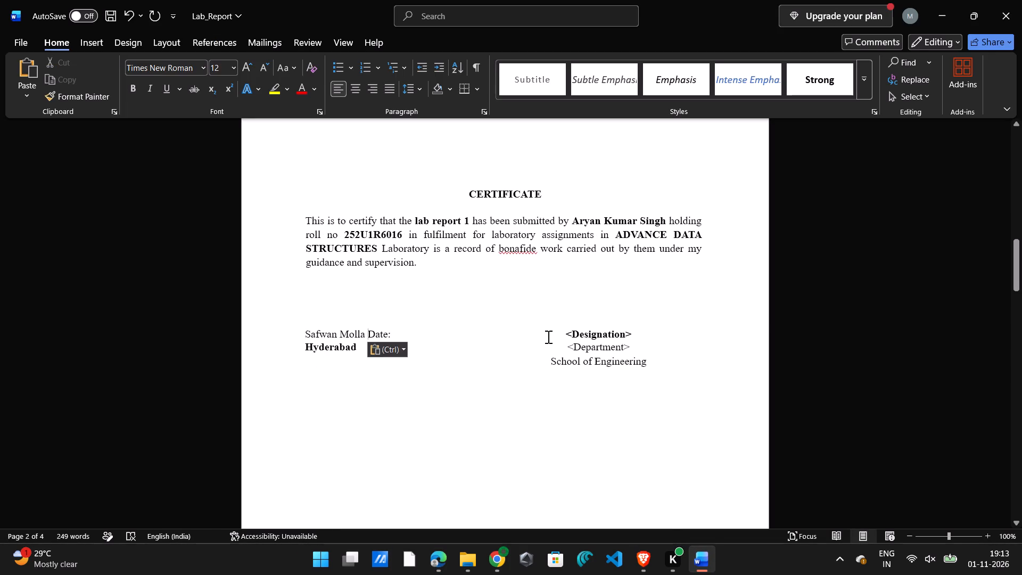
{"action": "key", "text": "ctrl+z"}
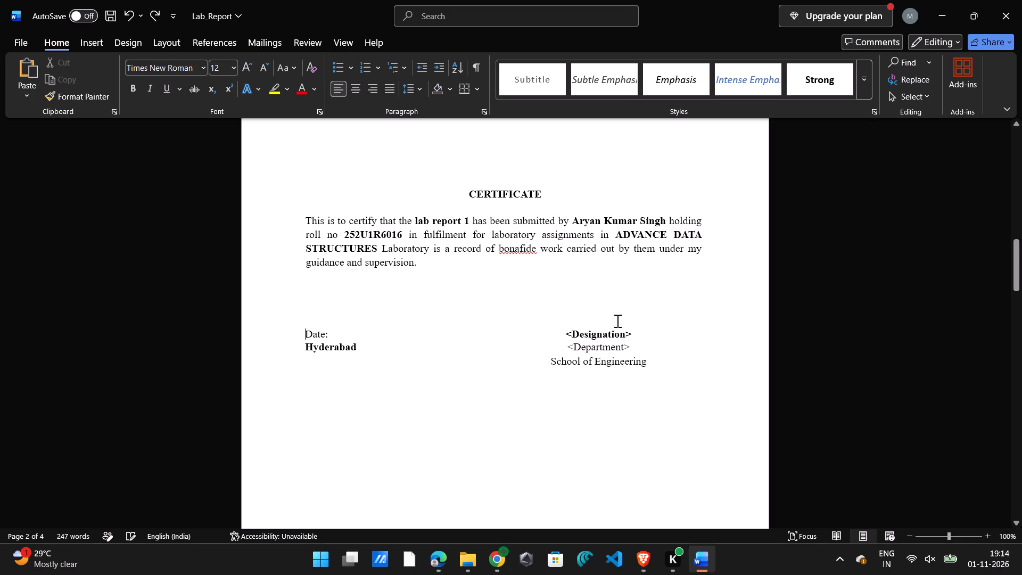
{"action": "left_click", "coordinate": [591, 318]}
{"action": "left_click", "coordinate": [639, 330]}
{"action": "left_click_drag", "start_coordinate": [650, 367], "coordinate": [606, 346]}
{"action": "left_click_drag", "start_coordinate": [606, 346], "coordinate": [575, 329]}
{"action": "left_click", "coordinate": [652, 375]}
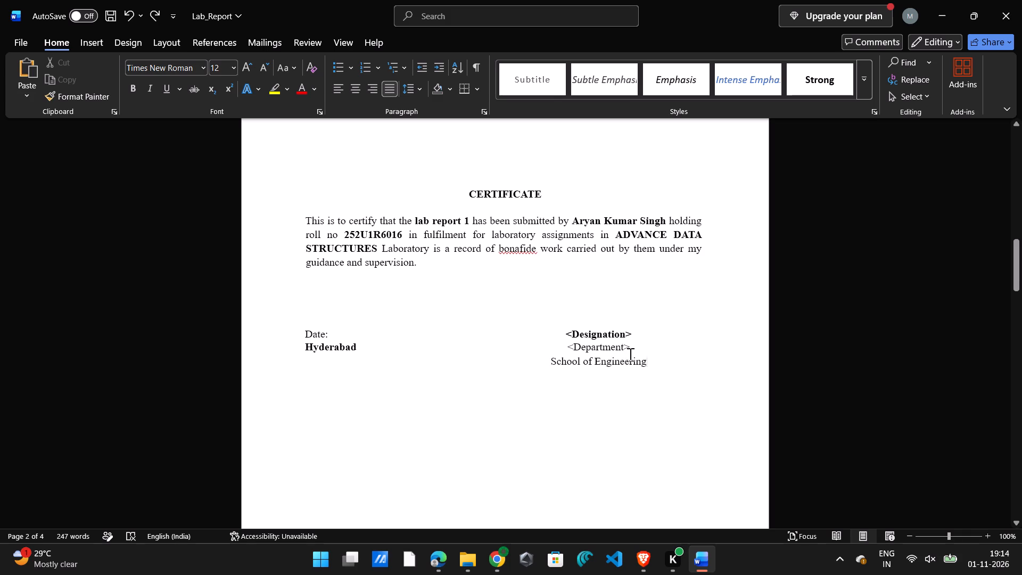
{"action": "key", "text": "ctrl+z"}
Replace the "Name of the Faculty" text inside its angle brackets with the faculty member's name from the DSA report's certificate.
{"action": "left_click", "coordinate": [640, 332]}
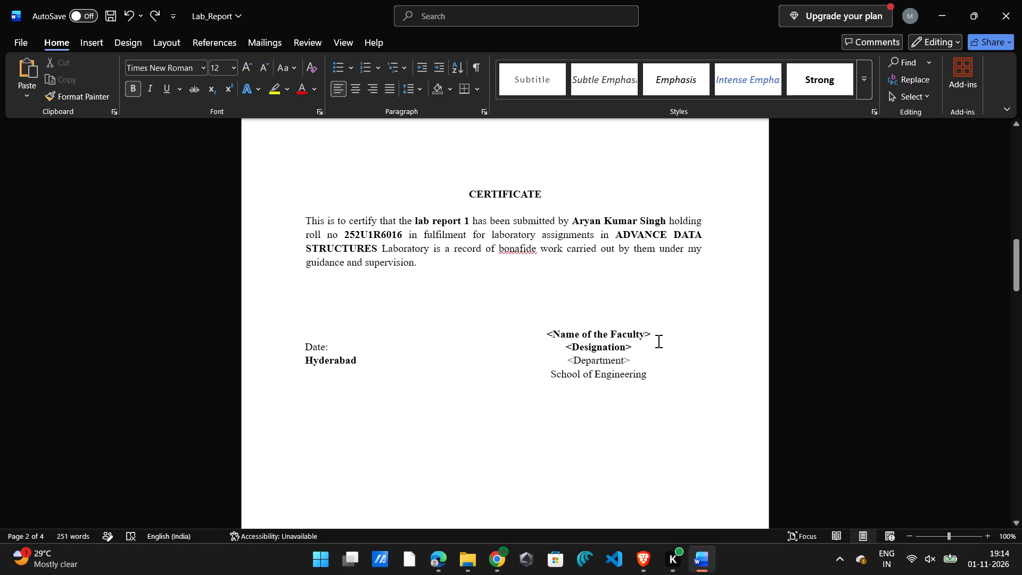
{"action": "key", "text": "Right"}
{"action": "key", "text": "BackSpace"}
{"action": "key", "text": "BackSpace"}
{"action": "key", "text": "BackSpace"}
{"action": "key", "text": "BackSpace"}
{"action": "key", "text": "BackSpace"}
{"action": "key", "text": "BackSpace"}
{"action": "key", "text": "BackSpace"}
{"action": "key", "text": "BackSpace"}
{"action": "key", "text": "BackSpace"}
{"action": "key", "text": "BackSpace"}
{"action": "key", "text": "BackSpace"}
{"action": "key", "text": "BackSpace"}
{"action": "key", "text": "BackSpace"}
{"action": "key", "text": "BackSpace"}
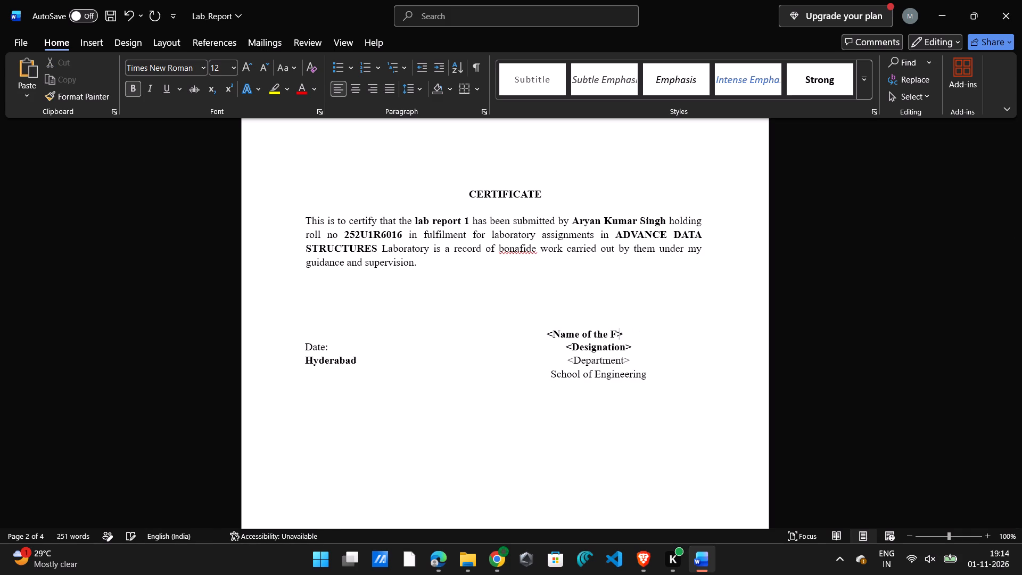
{"action": "key", "text": "BackSpace"}
{"action": "key", "text": "BackSpace"}
{"action": "key", "text": "BackSpace"}
{"action": "key", "text": "BackSpace"}
{"action": "key", "text": "BackSpace"}
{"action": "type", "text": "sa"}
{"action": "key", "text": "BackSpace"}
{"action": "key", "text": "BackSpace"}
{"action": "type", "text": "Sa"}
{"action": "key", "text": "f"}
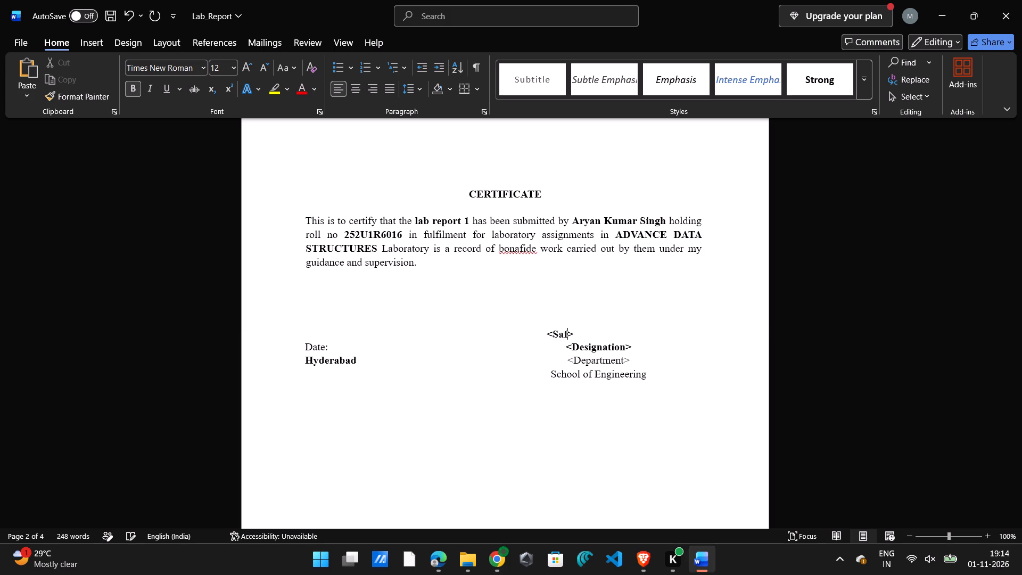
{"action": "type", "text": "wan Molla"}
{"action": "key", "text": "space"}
{"action": "left_click", "coordinate": [448, 570]}
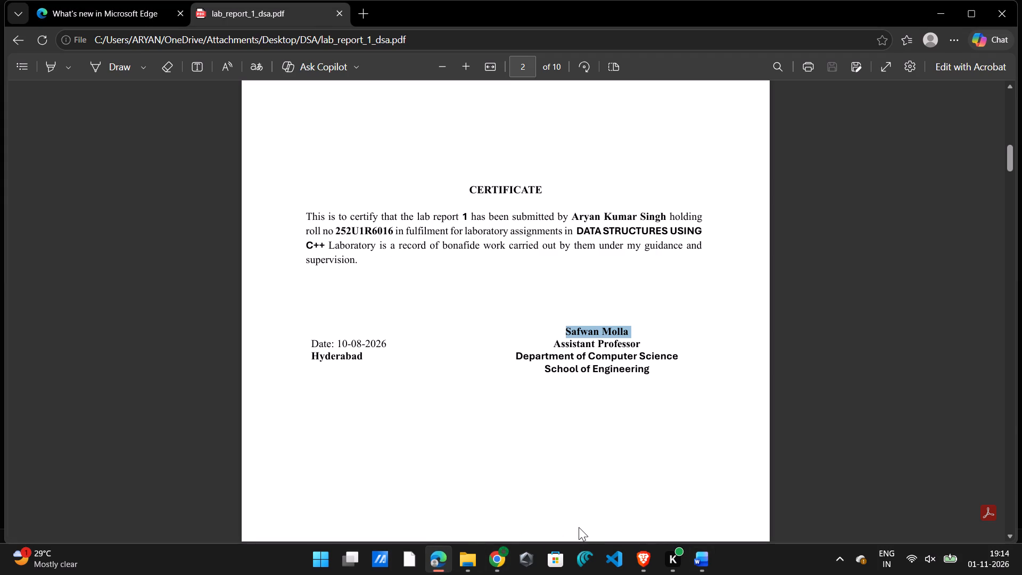
{"action": "left_click", "coordinate": [700, 560]}
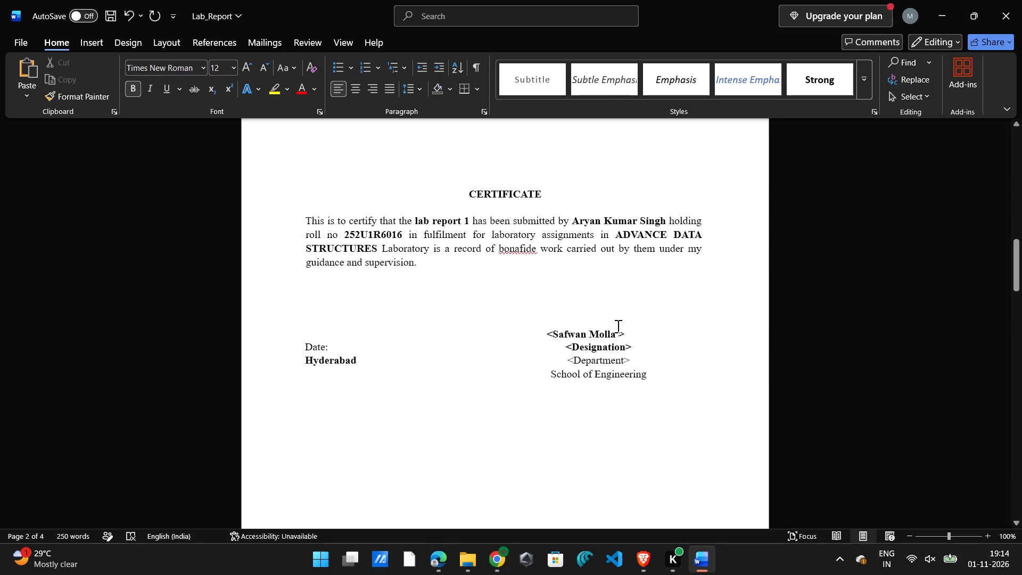
{"action": "key", "text": "BackSpace"}
Add leading spaces before the faculty member's name to align it over the designation, and remove both surrounding angle brackets.
{"action": "left_click", "coordinate": [553, 329]}
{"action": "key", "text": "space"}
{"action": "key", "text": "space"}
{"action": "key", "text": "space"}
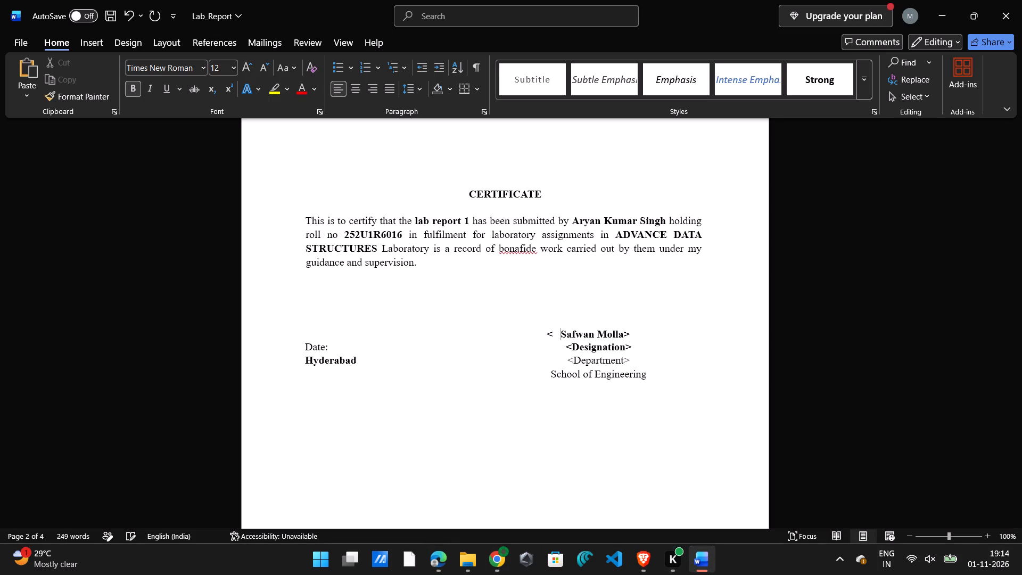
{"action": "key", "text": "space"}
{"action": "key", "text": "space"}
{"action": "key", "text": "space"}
{"action": "key", "text": "Left"}
{"action": "key", "text": "Left"}
{"action": "key", "text": "Left"}
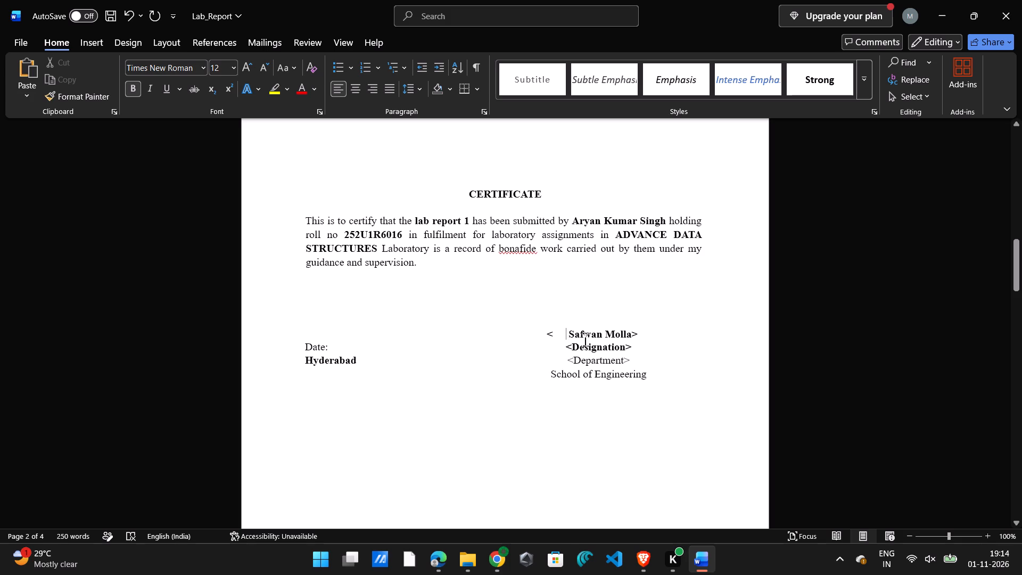
{"action": "key", "text": "Left"}
{"action": "key", "text": "Left"}
{"action": "key", "text": "BackSpace"}
{"action": "key", "text": "BackSpace"}
{"action": "key", "text": "Right"}
{"action": "key", "text": "Right"}
{"action": "key", "text": "Right"}
{"action": "key", "text": "Right"}
{"action": "key", "text": "Right"}
{"action": "key", "text": "Right"}
{"action": "key", "text": "Right"}
{"action": "key", "text": "Right"}
{"action": "key", "text": "Right"}
{"action": "key", "text": "Right"}
{"action": "key", "text": "Right"}
{"action": "key", "text": "Right"}
{"action": "key", "text": "Right"}
{"action": "key", "text": "Right"}
{"action": "key", "text": "Right"}
{"action": "key", "text": "Right"}
{"action": "key", "text": "Right"}
{"action": "key", "text": "Right"}
{"action": "key", "text": "Right"}
{"action": "key", "text": "Right"}
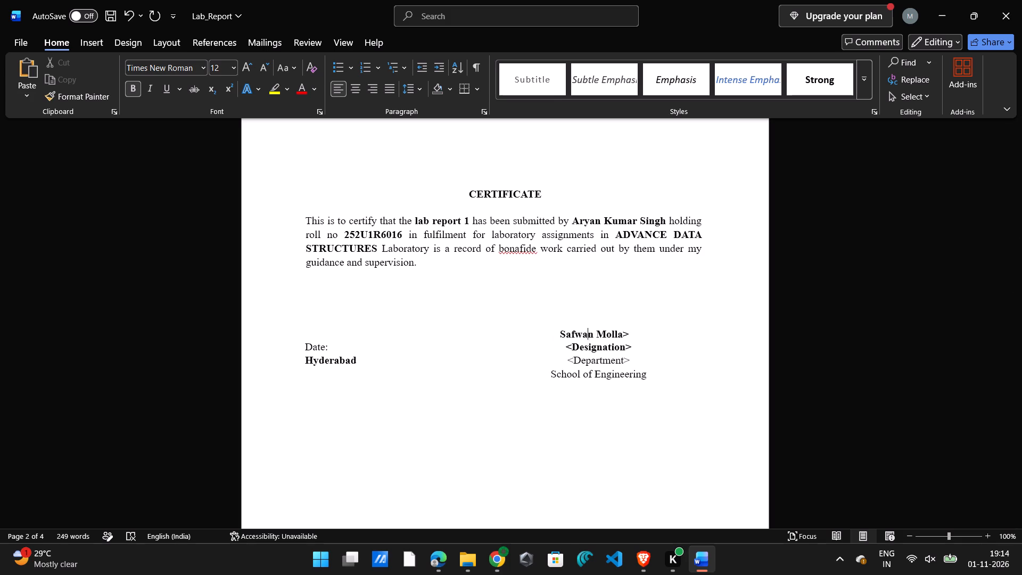
{"action": "key", "text": "Left"}
{"action": "key", "text": "Left"}
{"action": "key", "text": "BackSpace"}
Replace "Designation>" in the certificate's signature block with "Assistant Professor", as given in the DSA report, keeping the opening angle bracket.
{"action": "key", "text": "Down"}
{"action": "key", "text": "Right"}
{"action": "key", "text": "BackSpace"}
{"action": "left_click", "coordinate": [446, 561]}
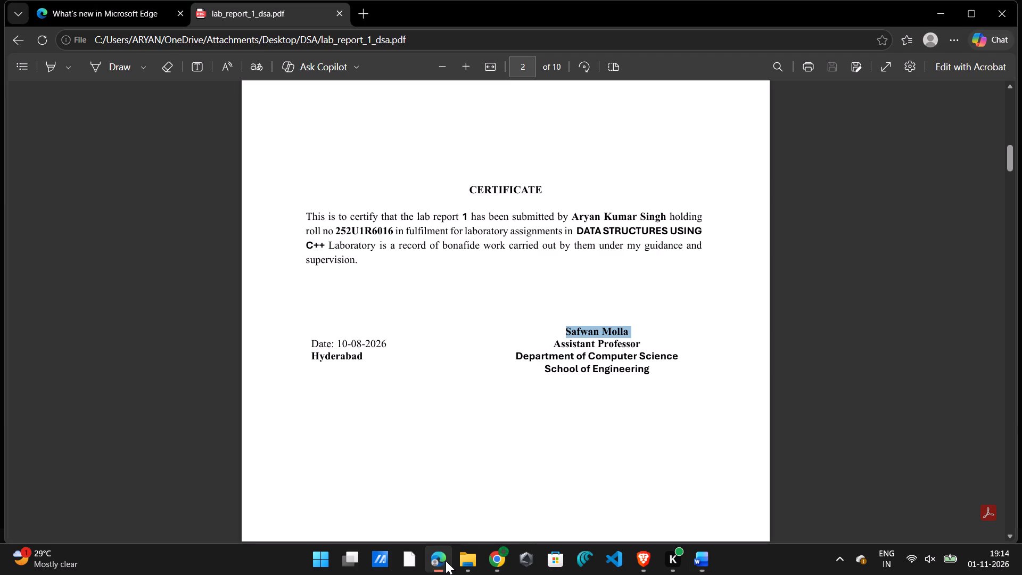
{"action": "left_click", "coordinate": [693, 553]}
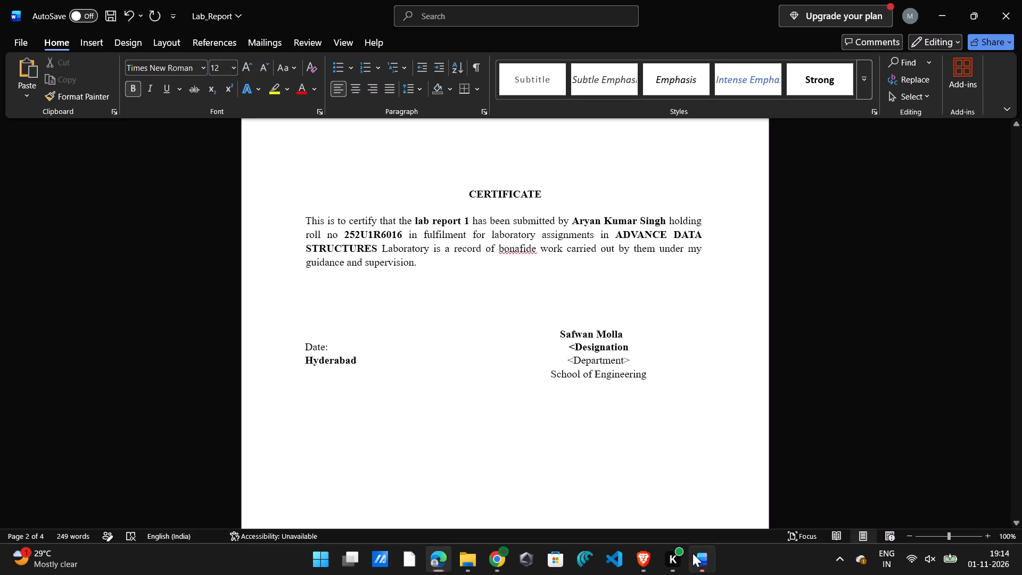
{"action": "key", "text": "BackSpace"}
{"action": "key", "text": "BackSpace"}
{"action": "key", "text": "BackSpace"}
{"action": "key", "text": "BackSpace"}
{"action": "key", "text": "BackSpace"}
{"action": "key", "text": "BackSpace"}
{"action": "key", "text": "BackSpace"}
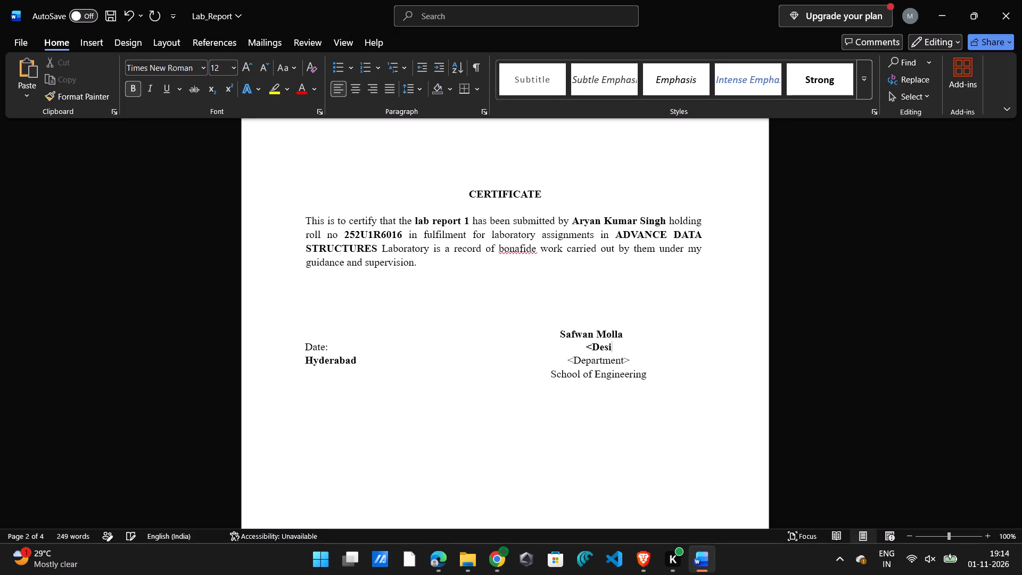
{"action": "key", "text": "BackSpace"}
{"action": "key", "text": "BackSpace"}
{"action": "key", "text": "BackSpace"}
{"action": "key", "text": "BackSpace"}
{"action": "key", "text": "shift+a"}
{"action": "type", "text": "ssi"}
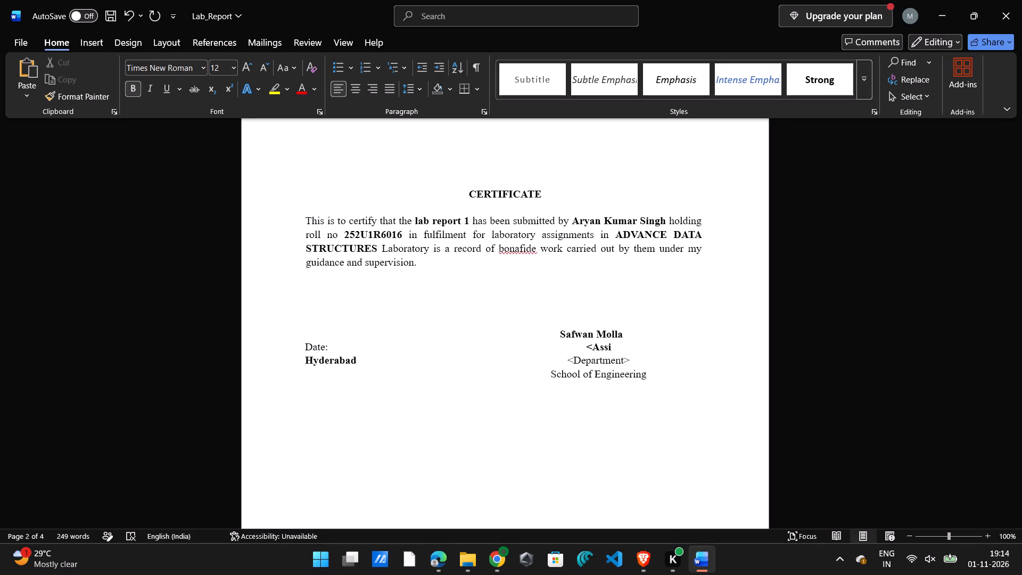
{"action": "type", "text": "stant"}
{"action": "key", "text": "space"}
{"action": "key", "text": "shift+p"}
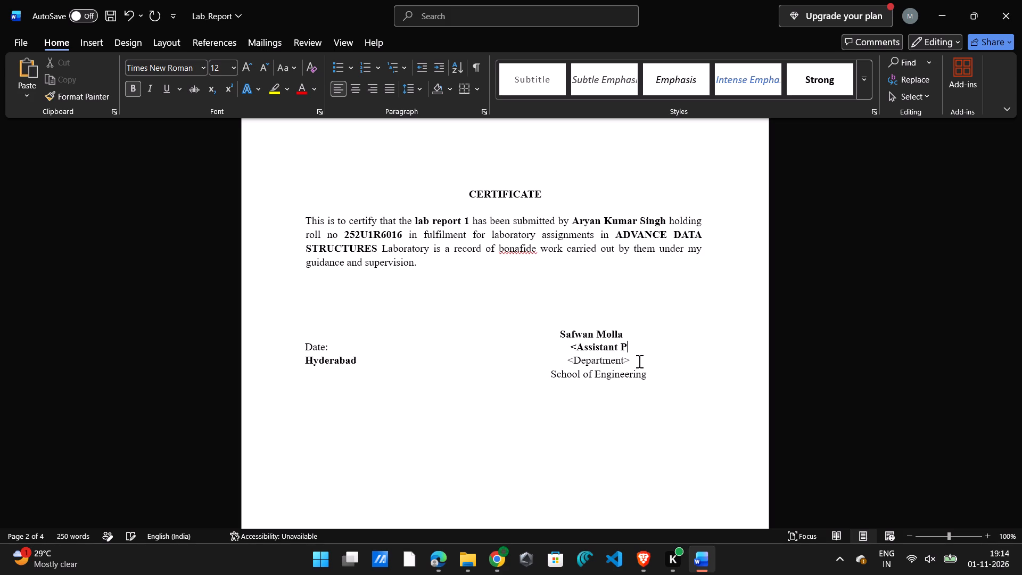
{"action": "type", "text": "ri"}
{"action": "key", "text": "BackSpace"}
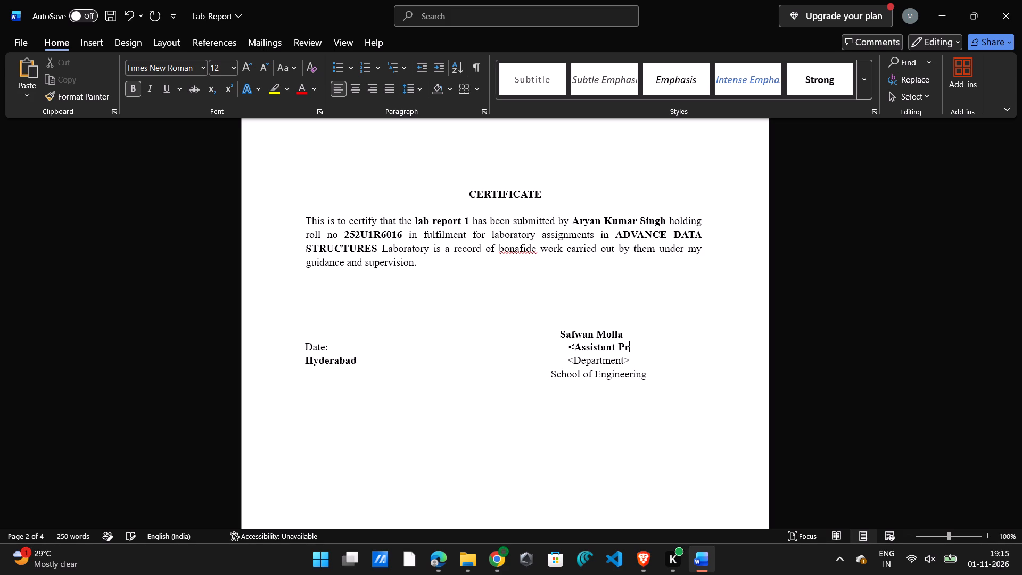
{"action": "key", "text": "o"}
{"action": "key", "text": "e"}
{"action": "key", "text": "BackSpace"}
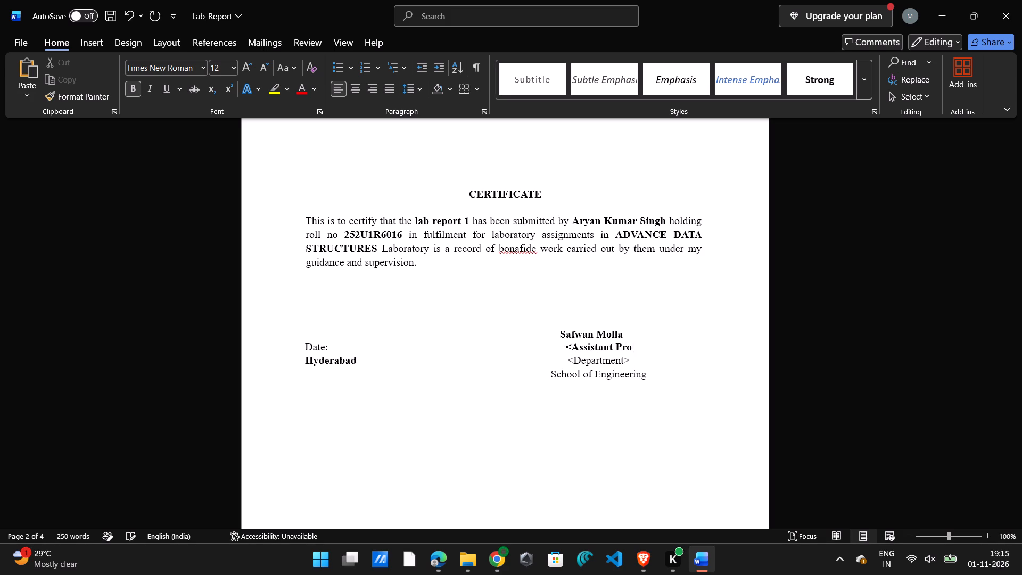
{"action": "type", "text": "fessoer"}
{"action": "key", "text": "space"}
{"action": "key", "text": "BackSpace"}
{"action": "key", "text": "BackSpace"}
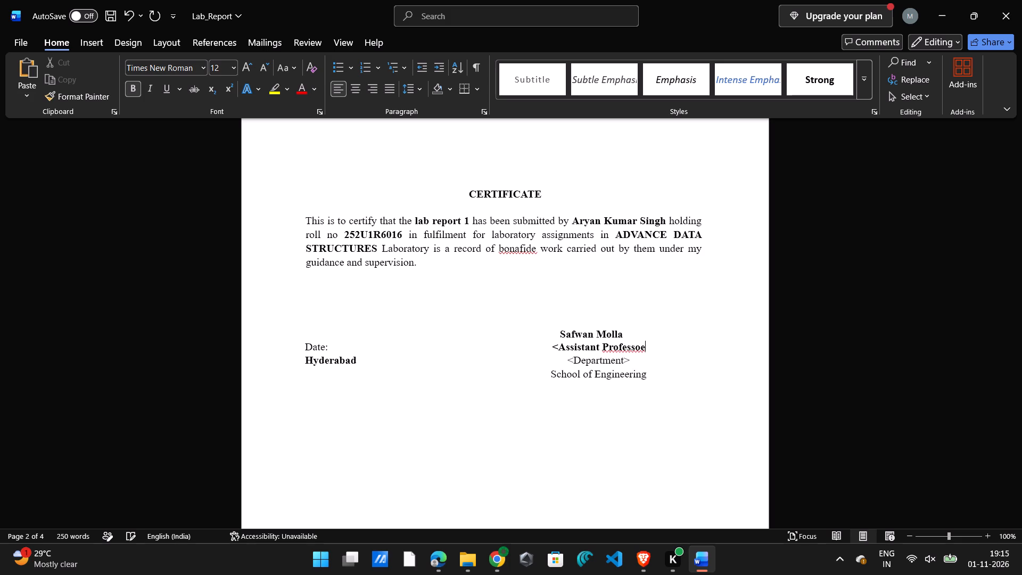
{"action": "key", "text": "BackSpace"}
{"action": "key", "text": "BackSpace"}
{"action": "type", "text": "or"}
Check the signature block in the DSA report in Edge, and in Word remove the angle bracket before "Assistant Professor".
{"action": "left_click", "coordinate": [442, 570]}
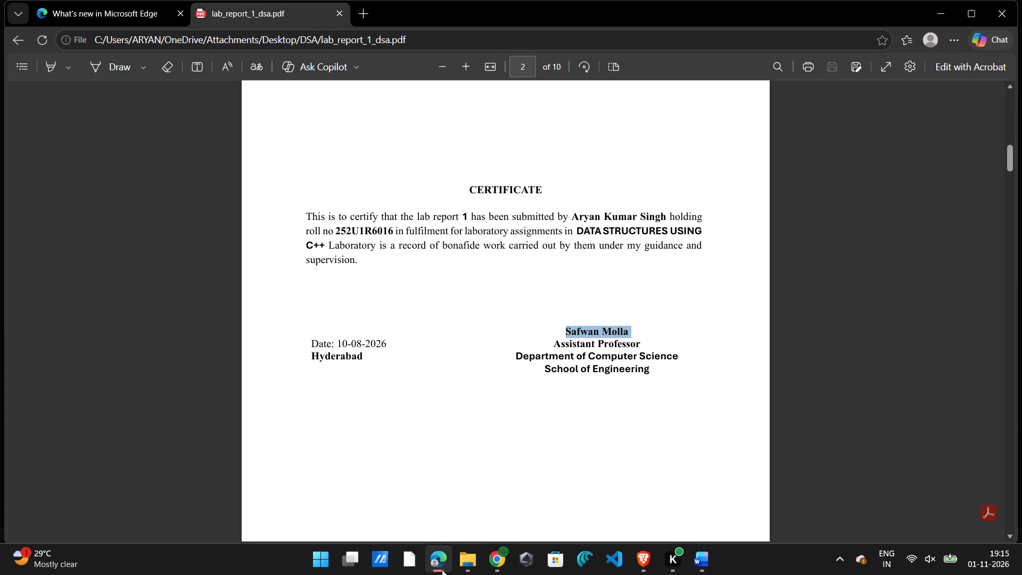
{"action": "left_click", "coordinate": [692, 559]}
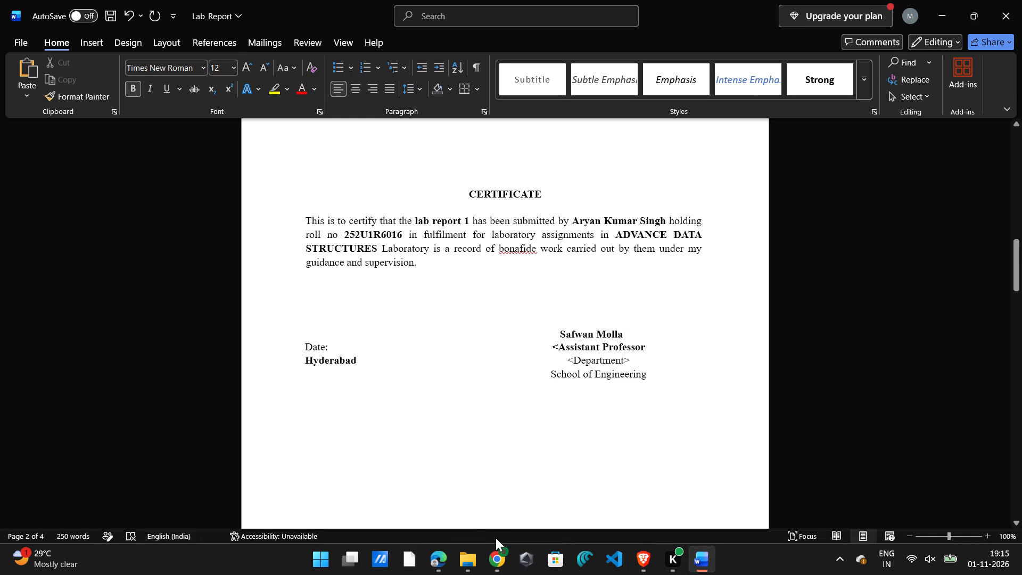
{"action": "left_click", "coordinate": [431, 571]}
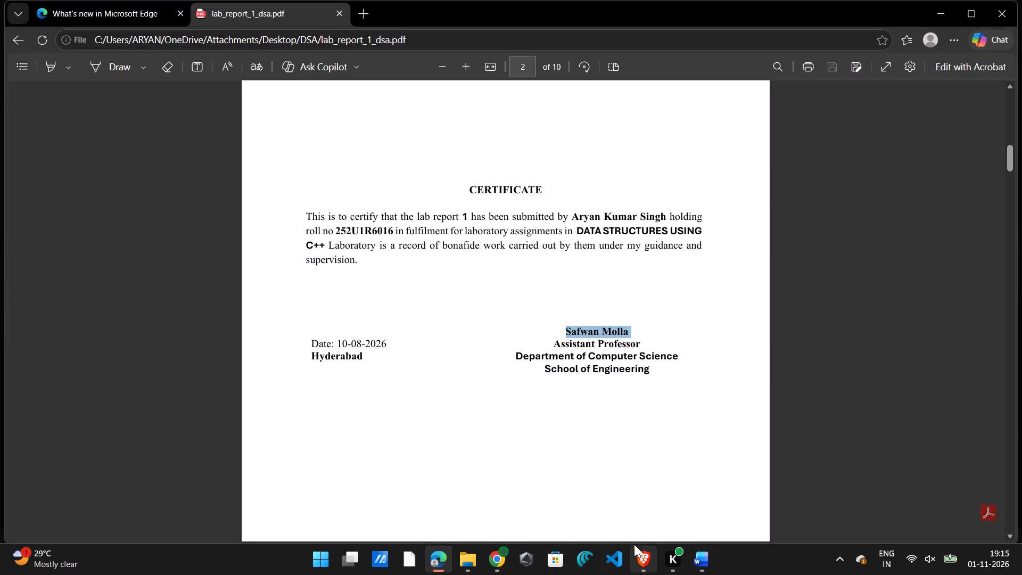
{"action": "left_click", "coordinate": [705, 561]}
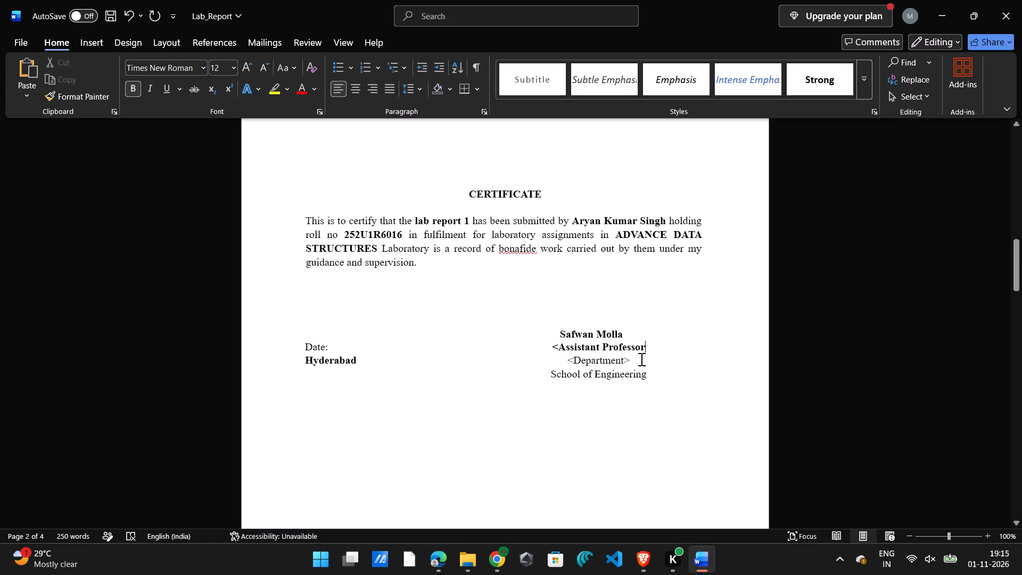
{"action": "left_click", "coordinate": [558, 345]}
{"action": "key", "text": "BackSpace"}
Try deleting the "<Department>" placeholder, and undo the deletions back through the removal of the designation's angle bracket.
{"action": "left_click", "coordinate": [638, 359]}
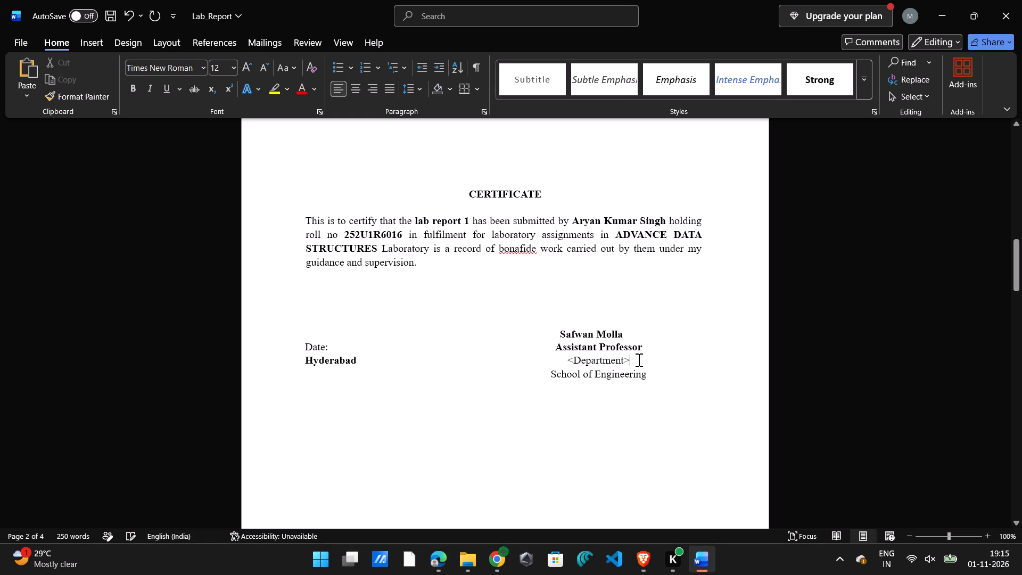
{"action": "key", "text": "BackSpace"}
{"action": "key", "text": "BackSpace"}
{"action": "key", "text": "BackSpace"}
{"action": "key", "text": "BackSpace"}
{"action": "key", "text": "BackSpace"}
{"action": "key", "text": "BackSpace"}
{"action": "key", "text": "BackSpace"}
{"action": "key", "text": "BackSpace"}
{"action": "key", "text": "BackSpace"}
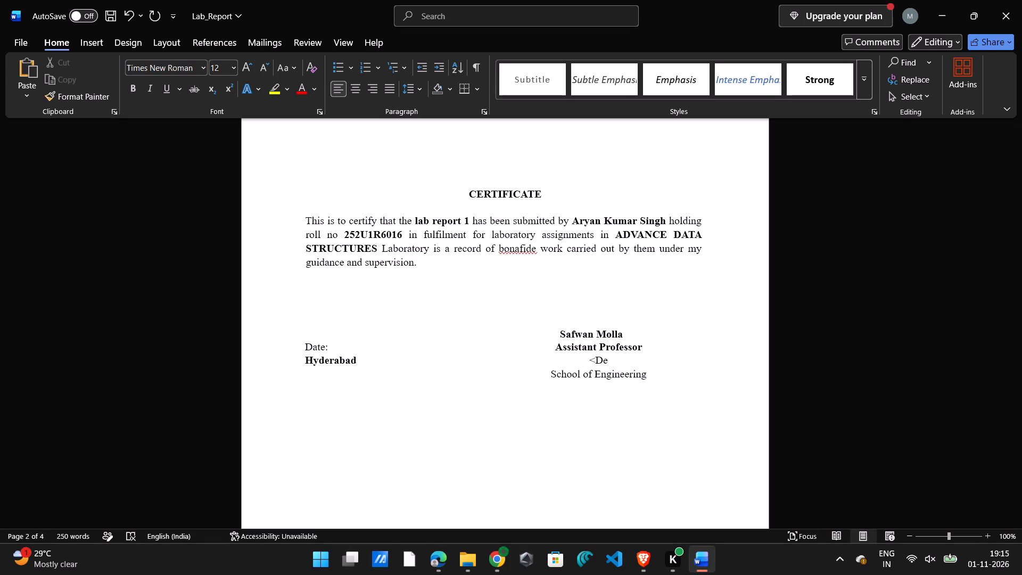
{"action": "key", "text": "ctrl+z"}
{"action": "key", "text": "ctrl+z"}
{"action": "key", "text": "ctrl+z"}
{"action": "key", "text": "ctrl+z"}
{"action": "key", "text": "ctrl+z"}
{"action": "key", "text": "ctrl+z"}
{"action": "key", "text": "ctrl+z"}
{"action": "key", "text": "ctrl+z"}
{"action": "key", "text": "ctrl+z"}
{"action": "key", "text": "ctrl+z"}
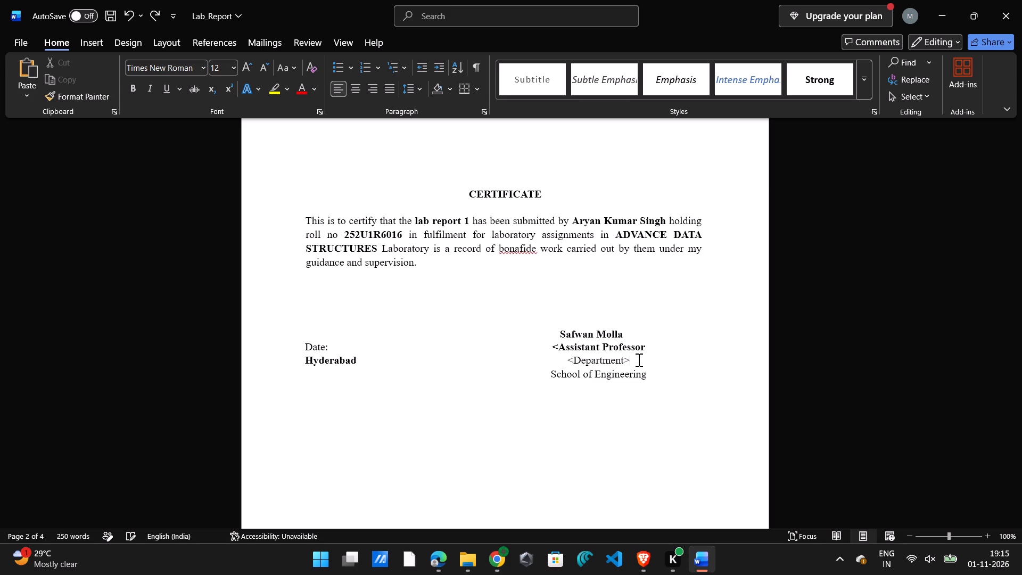
Remove the opening angle bracket before "Assistant Professor".
{"action": "key", "text": "BackSpace"}
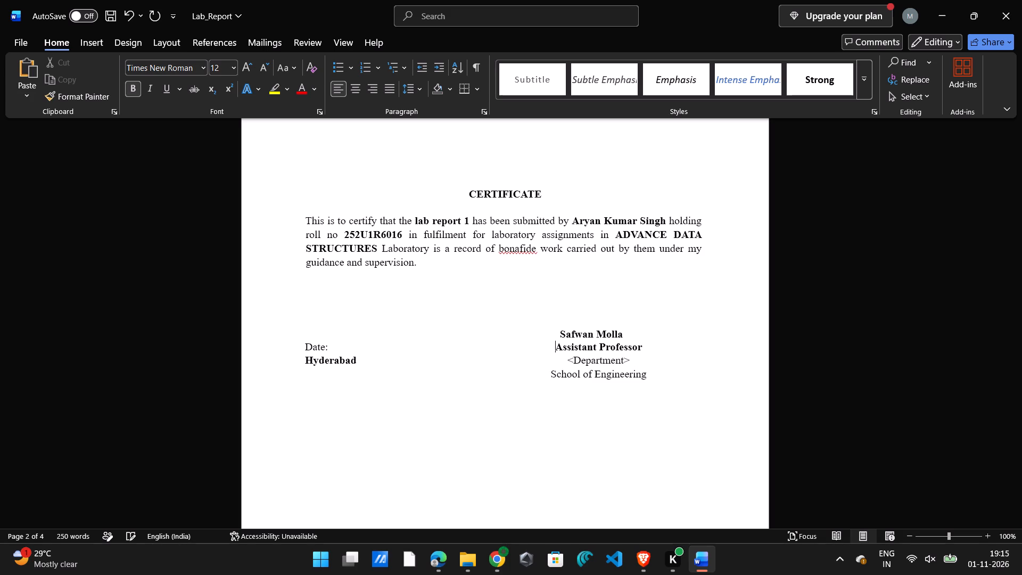
Change the "<Department>" placeholder to "Department of Computer Science", without the angle brackets.
{"action": "key", "text": "Down"}
{"action": "key", "text": "Right"}
{"action": "key", "text": "Right"}
{"action": "key", "text": "Right"}
{"action": "key", "text": "Right"}
{"action": "key", "text": "Right"}
{"action": "key", "text": "Right"}
{"action": "key", "text": "Right"}
{"action": "key", "text": "Right"}
{"action": "key", "text": "Right"}
{"action": "key", "text": "Right"}
{"action": "key", "text": "Right"}
{"action": "key", "text": "BackSpace"}
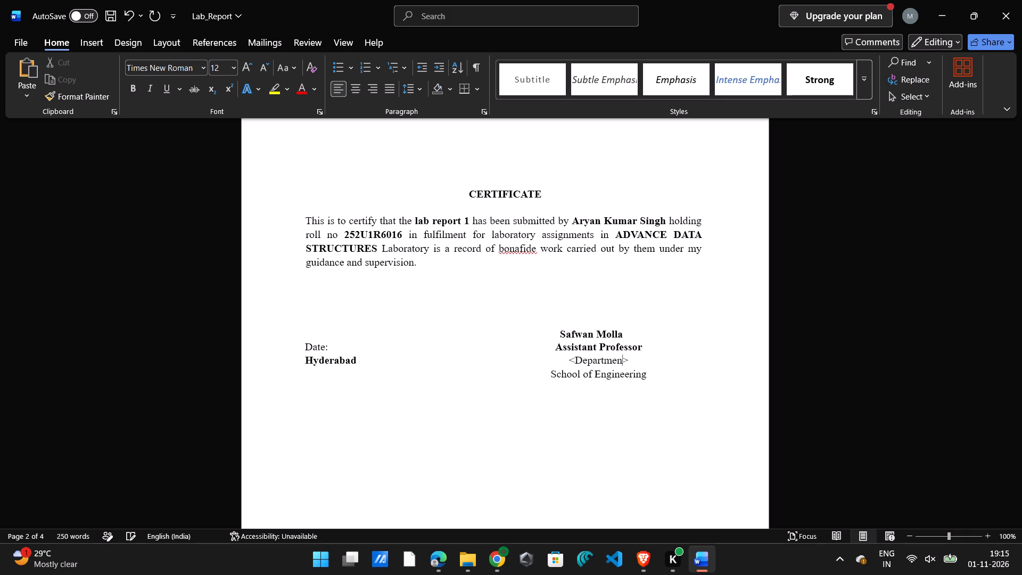
{"action": "key", "text": "ctrl+z"}
{"action": "key", "text": "Right"}
{"action": "key", "text": "BackSpace"}
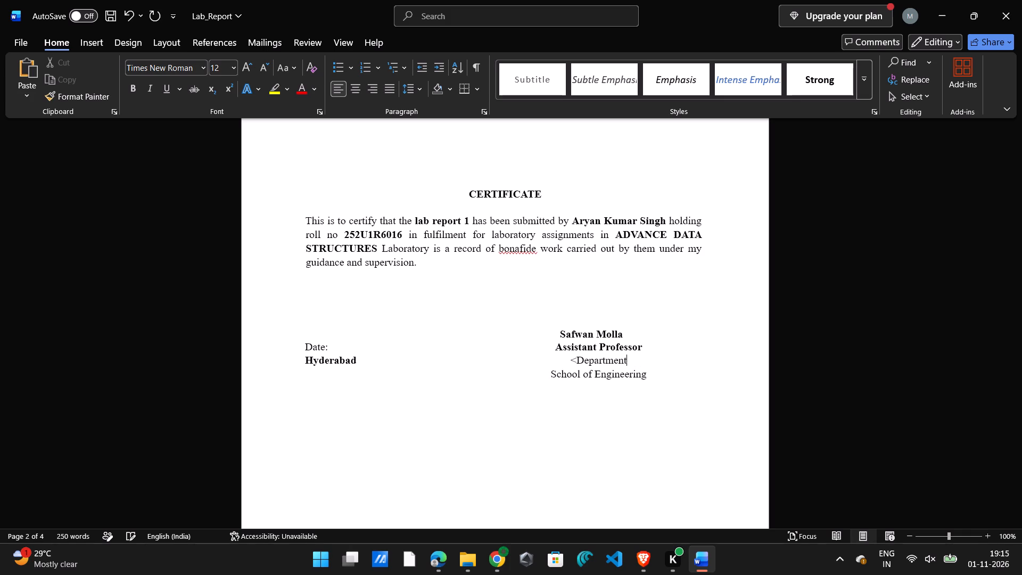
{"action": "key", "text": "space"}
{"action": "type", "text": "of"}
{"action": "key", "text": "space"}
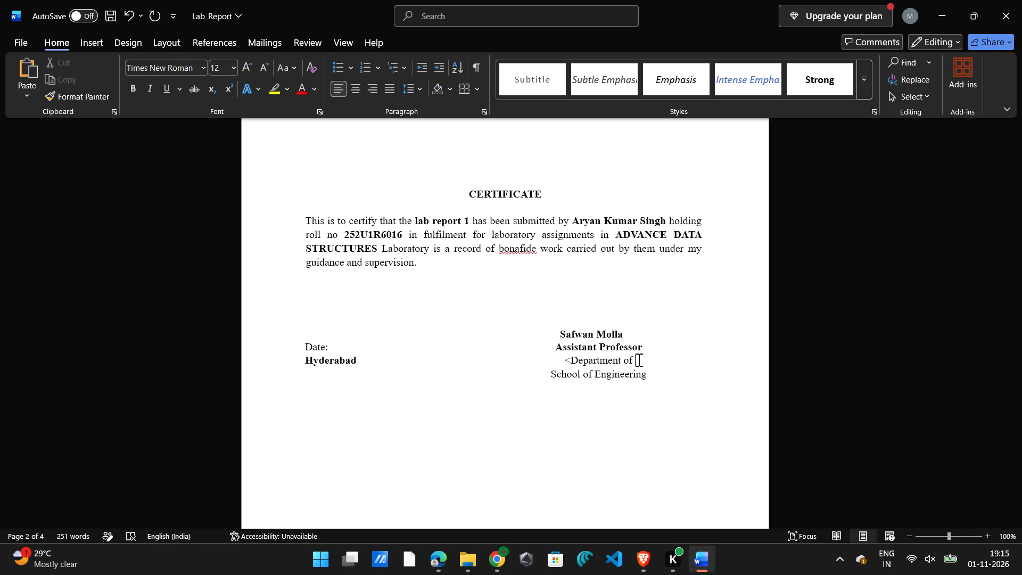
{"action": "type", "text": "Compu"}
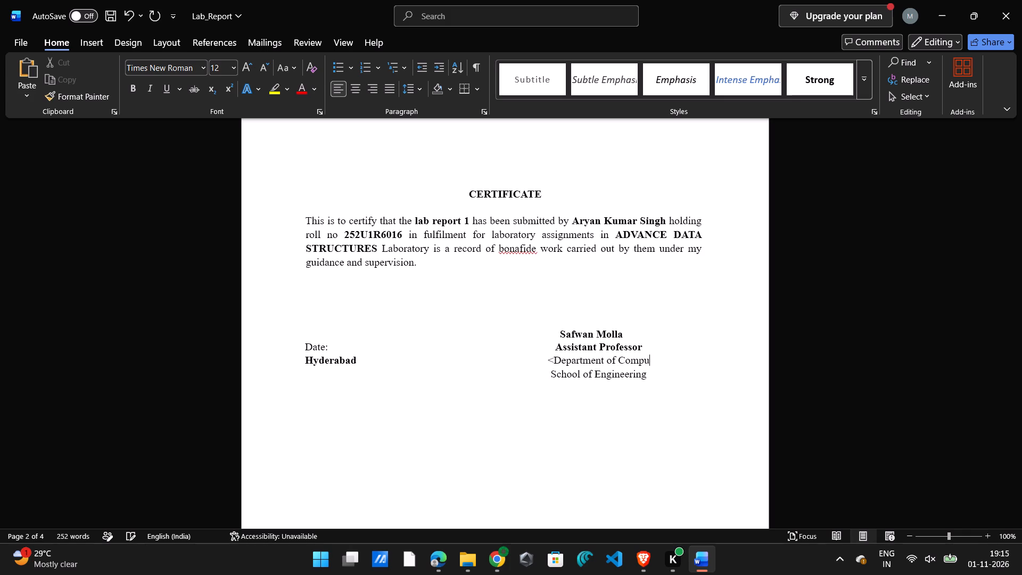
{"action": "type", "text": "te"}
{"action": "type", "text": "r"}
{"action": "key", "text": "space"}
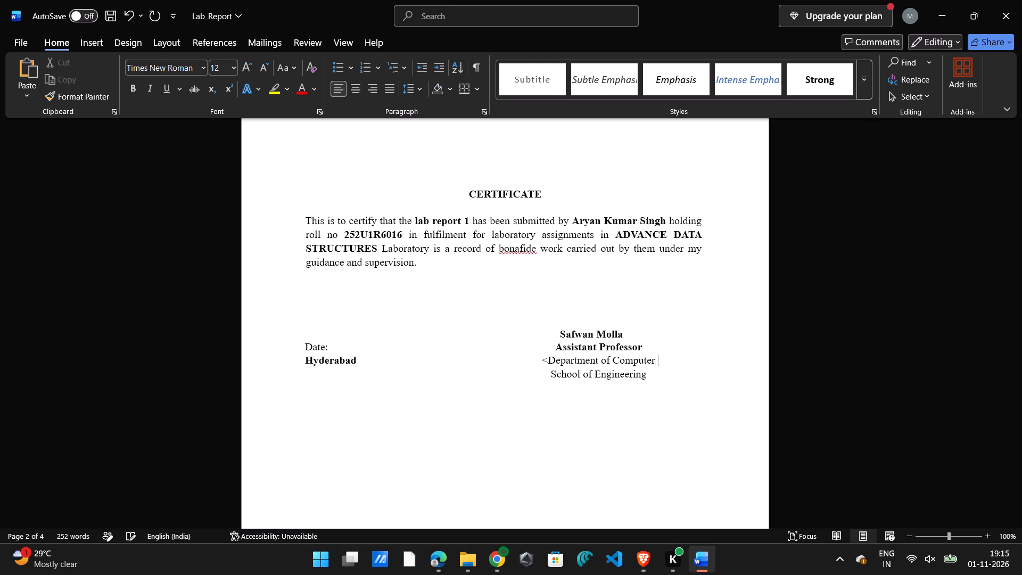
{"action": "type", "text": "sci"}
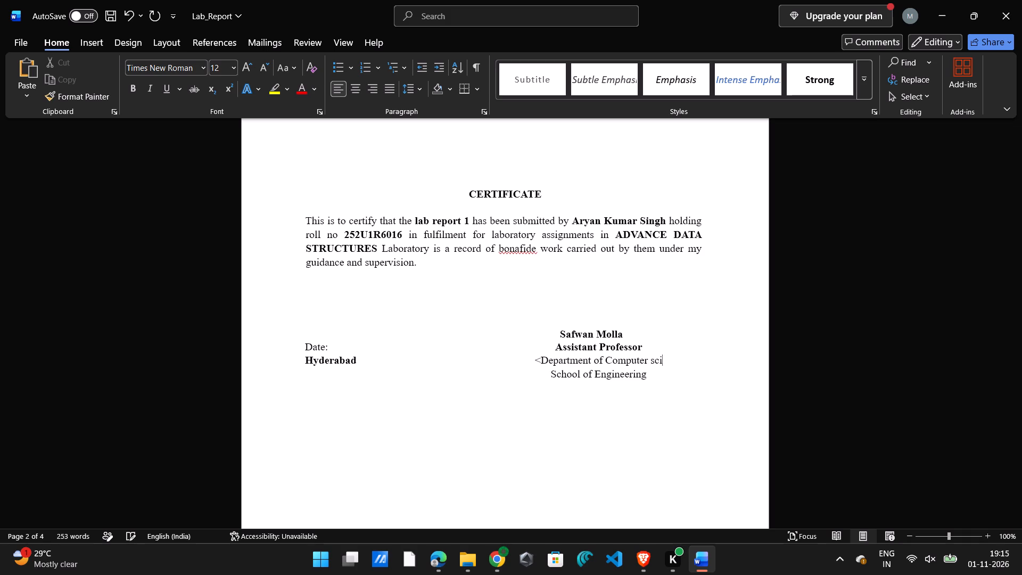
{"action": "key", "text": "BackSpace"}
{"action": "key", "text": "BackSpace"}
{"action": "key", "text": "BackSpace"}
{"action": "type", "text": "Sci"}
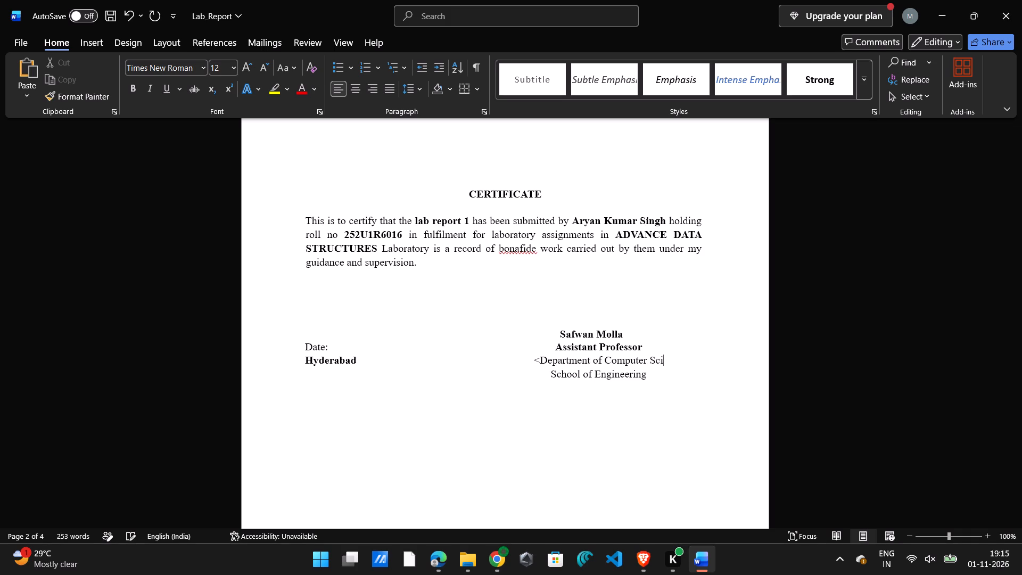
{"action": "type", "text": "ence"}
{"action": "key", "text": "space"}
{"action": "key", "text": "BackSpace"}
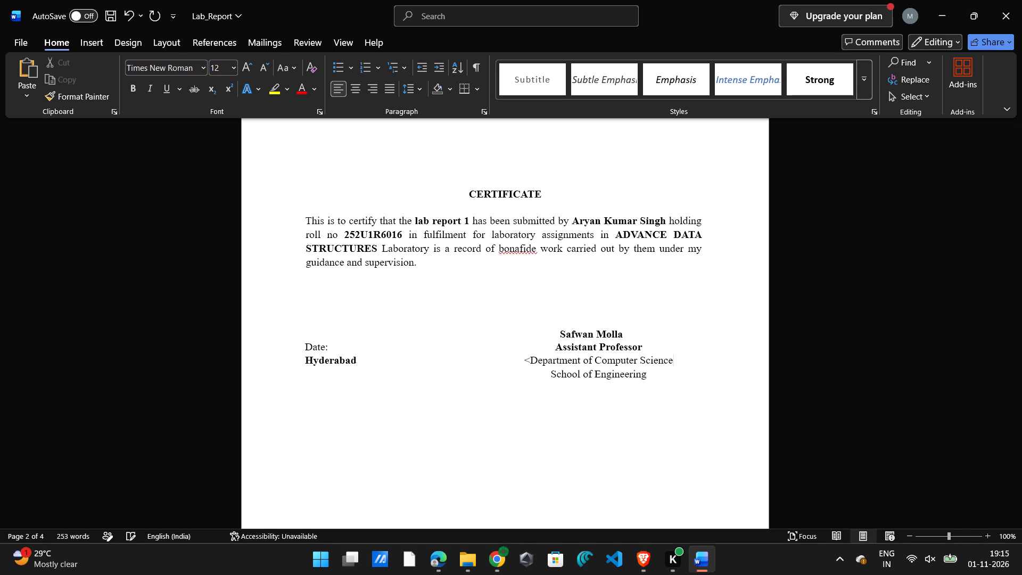
{"action": "left_click", "coordinate": [532, 357]}
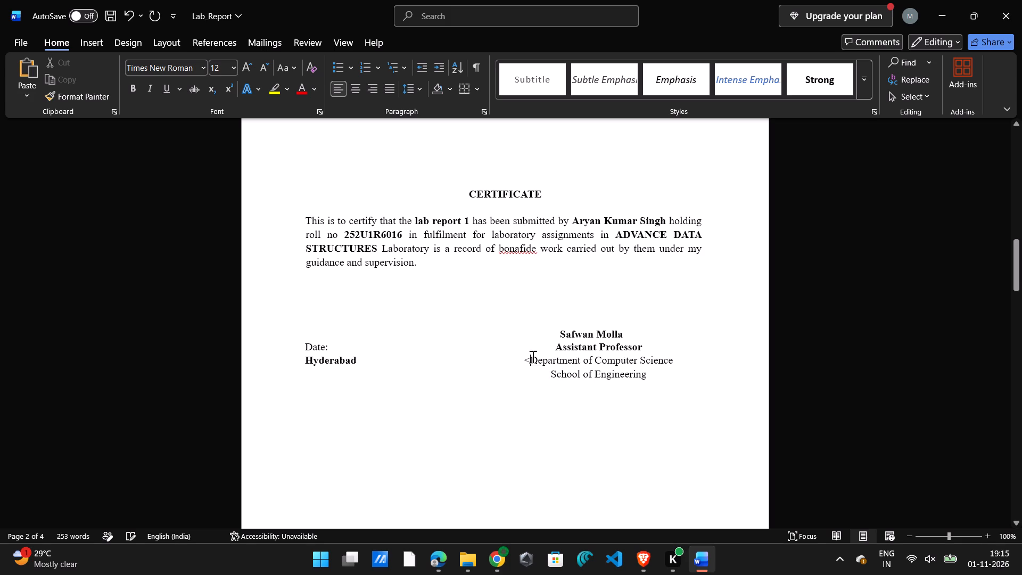
{"action": "key", "text": "BackSpace"}
Check the certificate's date format in the DSA report in Edge, and in Word enter the date 01-11-2026 after "Date:".
{"action": "left_click", "coordinate": [652, 376]}
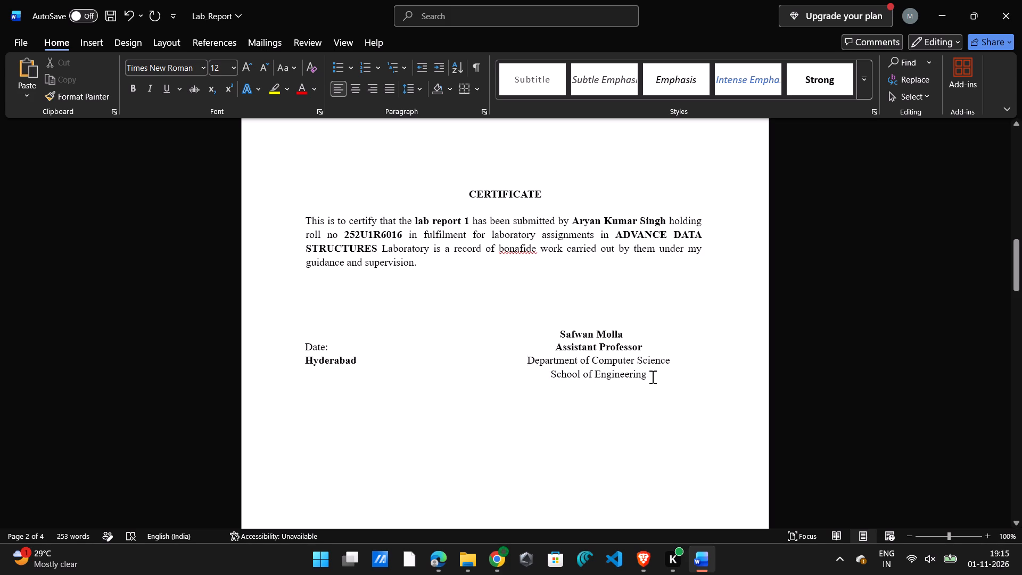
{"action": "left_click", "coordinate": [436, 553]}
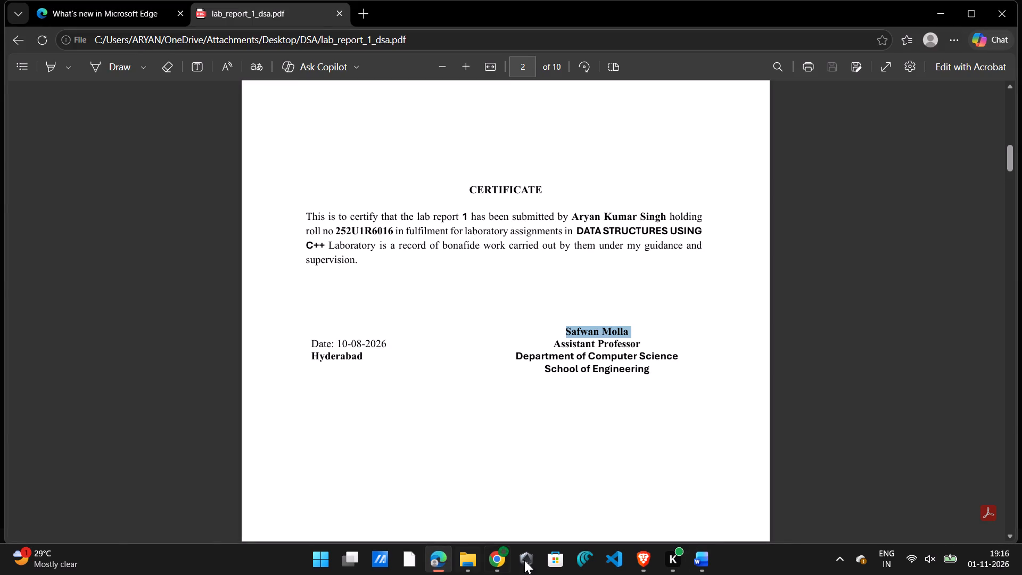
{"action": "left_click", "coordinate": [693, 569]}
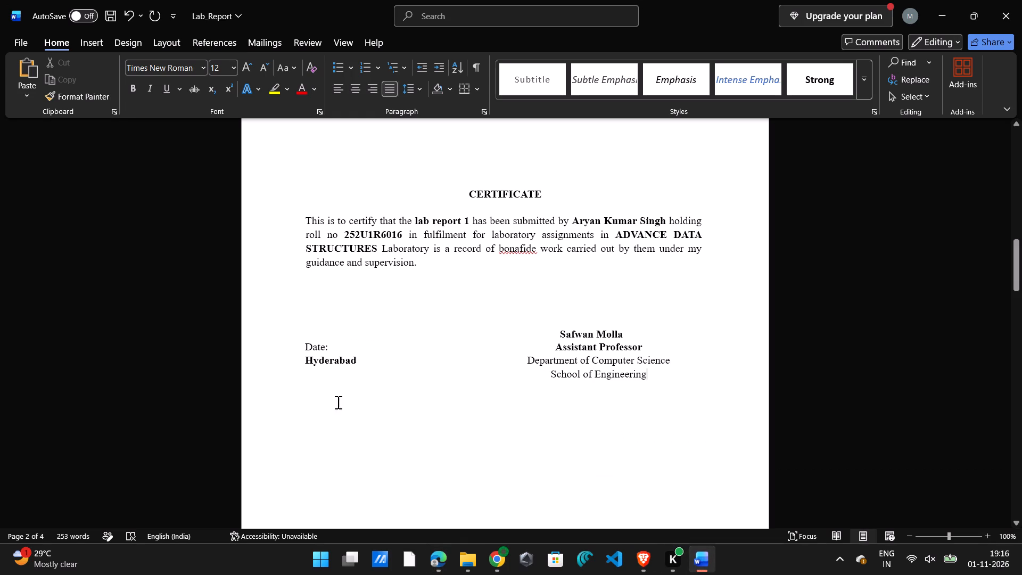
{"action": "left_click", "coordinate": [340, 354]}
{"action": "left_click", "coordinate": [337, 348]}
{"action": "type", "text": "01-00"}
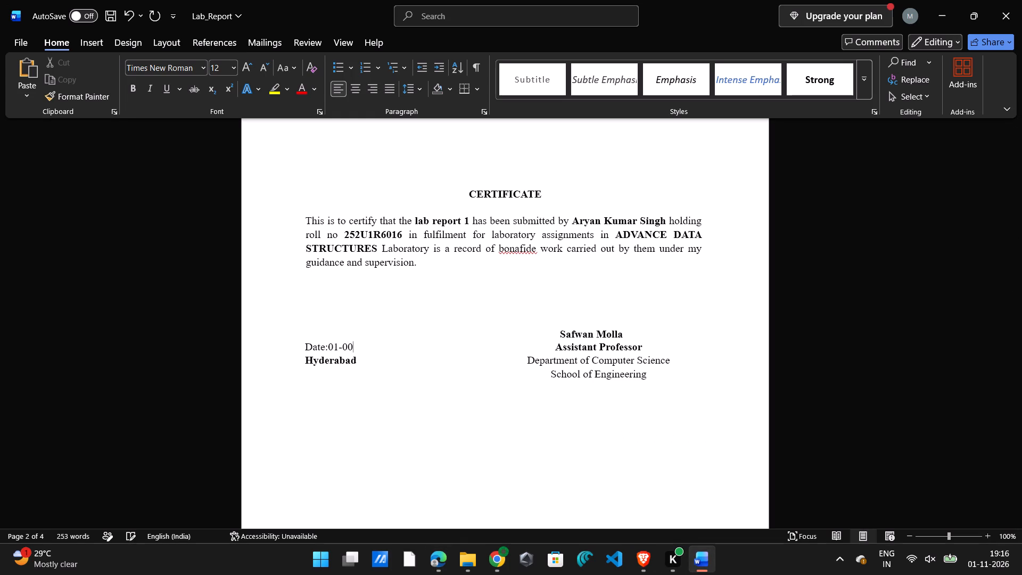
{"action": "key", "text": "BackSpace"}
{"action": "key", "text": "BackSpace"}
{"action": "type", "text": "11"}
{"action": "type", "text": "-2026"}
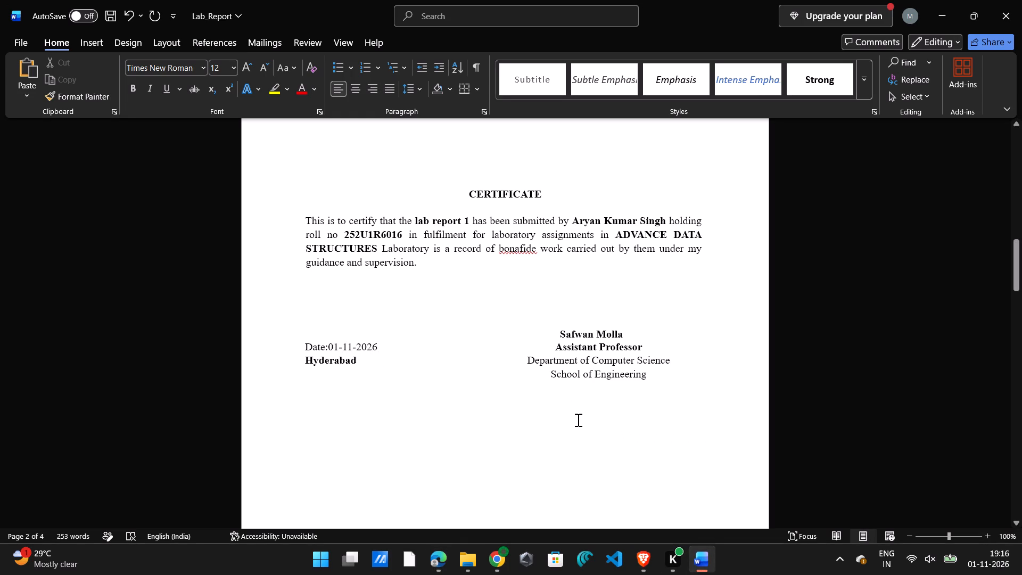
{"action": "left_click", "coordinate": [448, 572]}
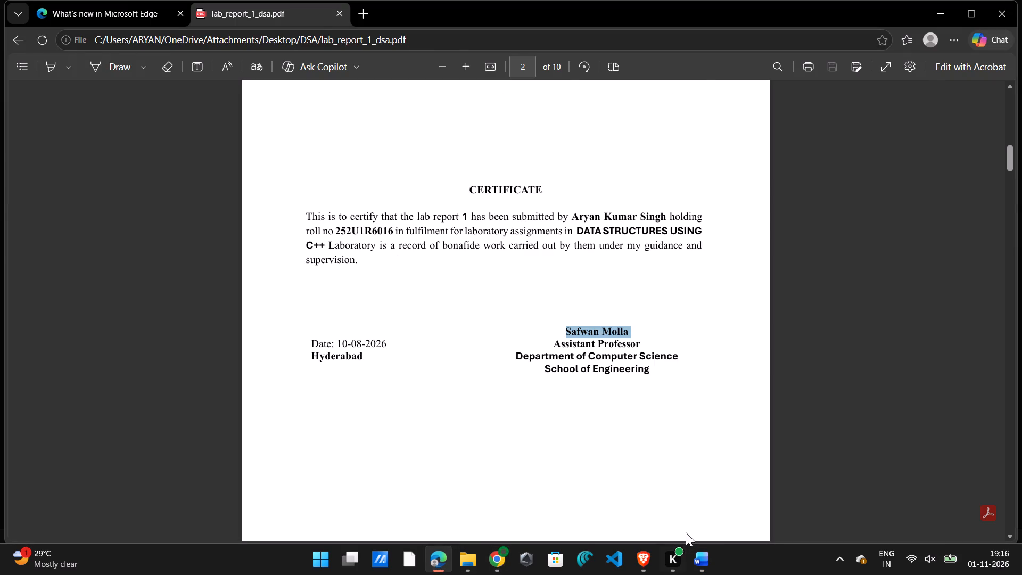
{"action": "left_click", "coordinate": [702, 574]}
Review the Objective and Experimentation sections in the Word report and compare them with the same sections of the DSA report in Edge.
{"action": "scroll", "coordinate": [677, 376], "scroll_direction": "down", "scroll_amount": 2}
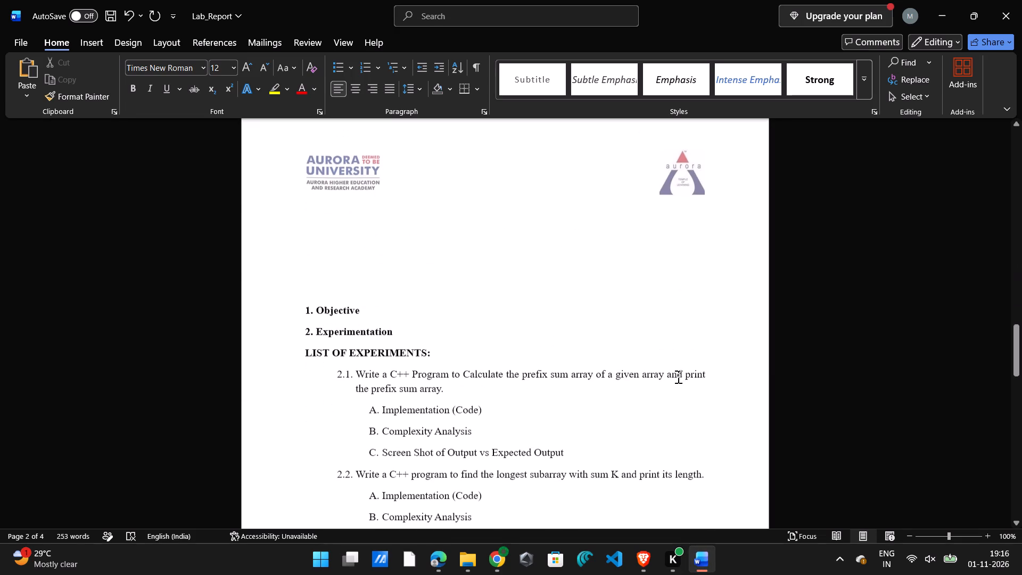
{"action": "scroll", "coordinate": [677, 376], "scroll_direction": "down", "scroll_amount": 1}
{"action": "scroll", "coordinate": [538, 295], "scroll_direction": "up", "scroll_amount": 1}
{"action": "left_click", "coordinate": [584, 304]}
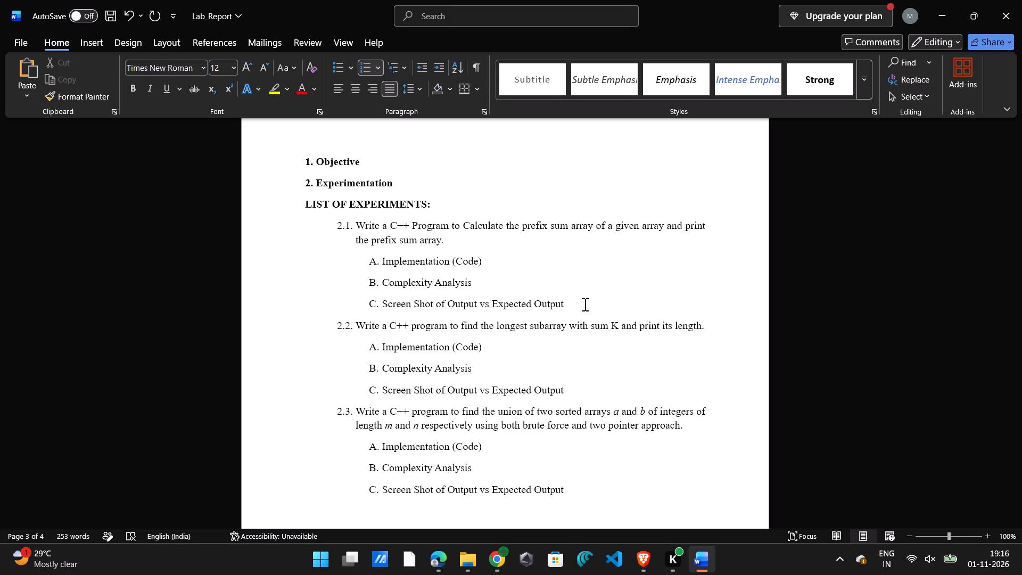
{"action": "left_click", "coordinate": [433, 563]}
{"action": "scroll", "coordinate": [560, 464], "scroll_direction": "down", "scroll_amount": 4}
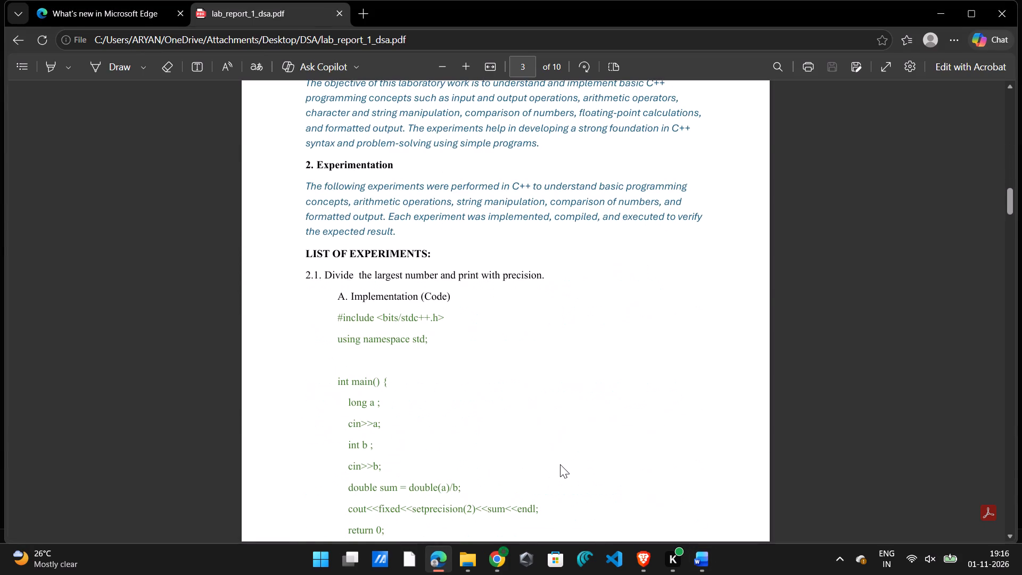
{"action": "scroll", "coordinate": [560, 464], "scroll_direction": "up", "scroll_amount": 1}
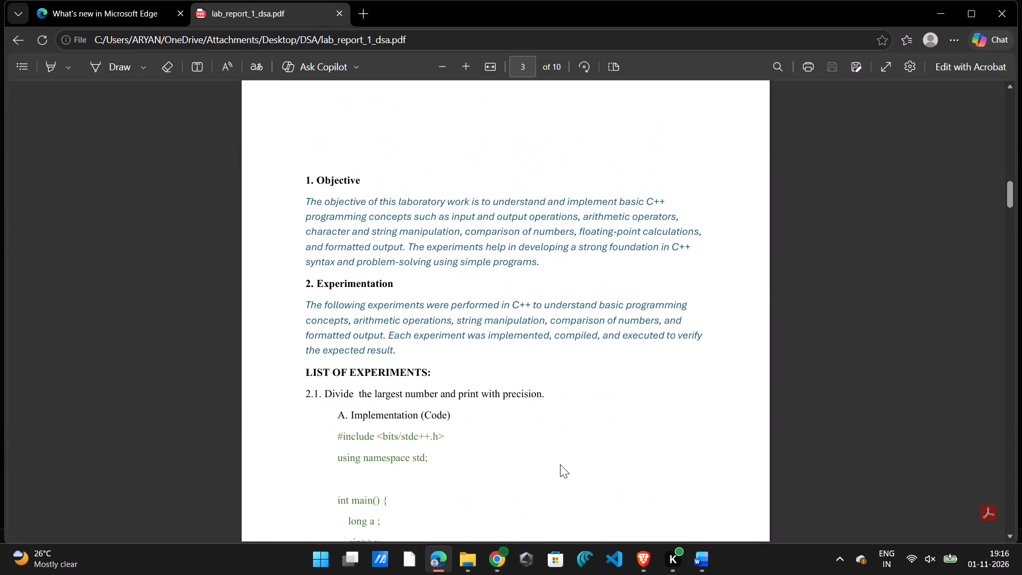